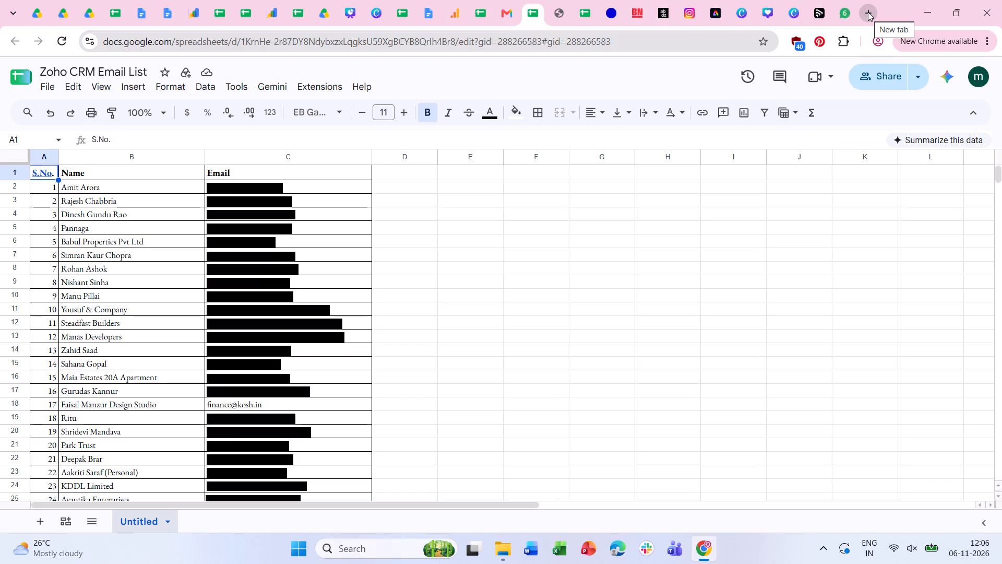
Open a new browser tab and look up "shopify", browsing the suggested searches for it.
left_click(868, 12)
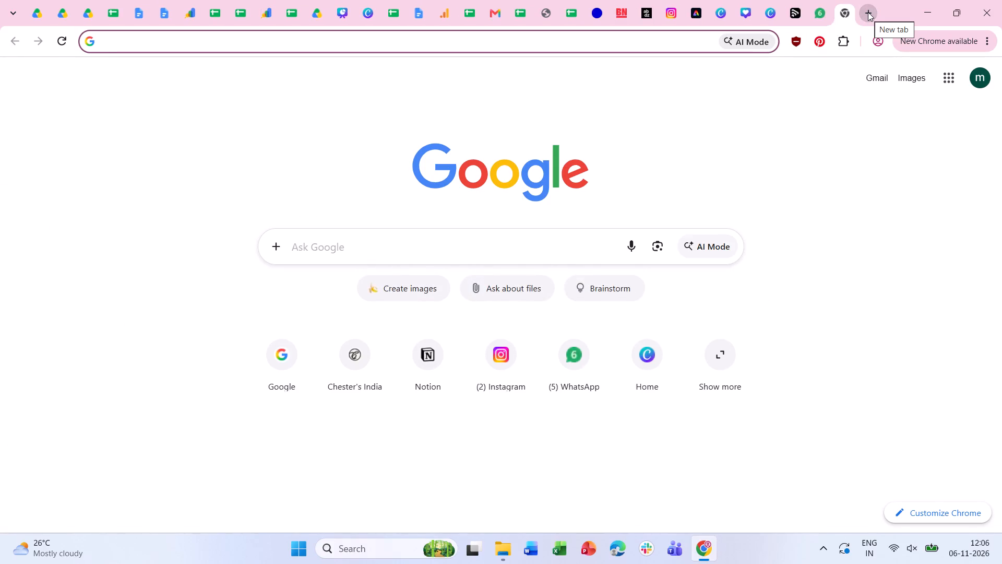
type("shop")
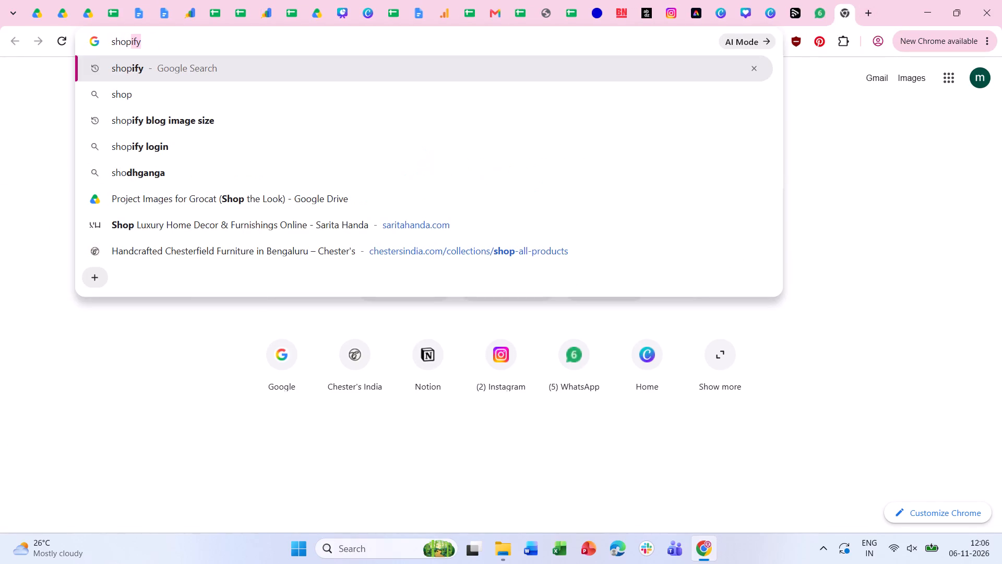
type("ify")
key("Down")
key("Down")
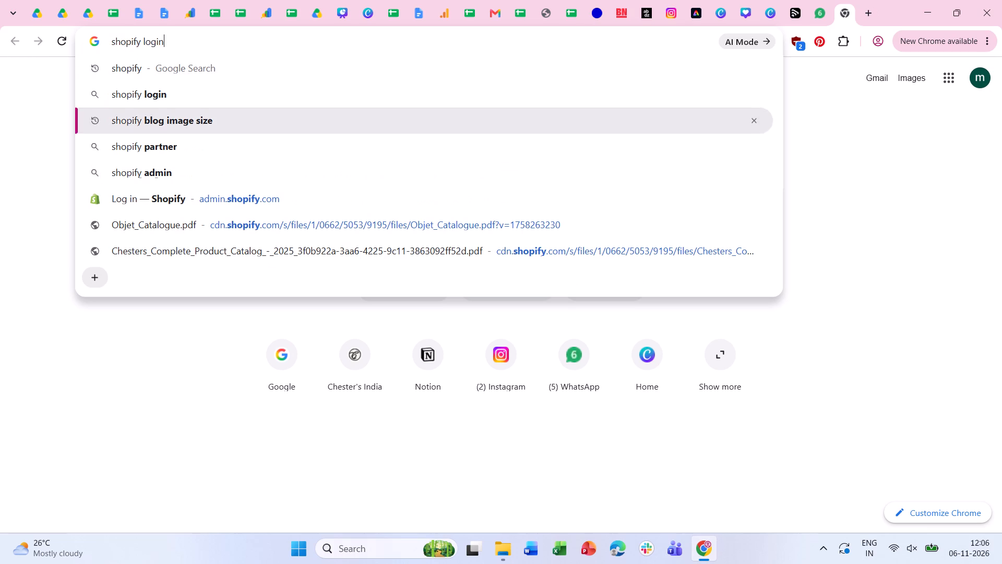
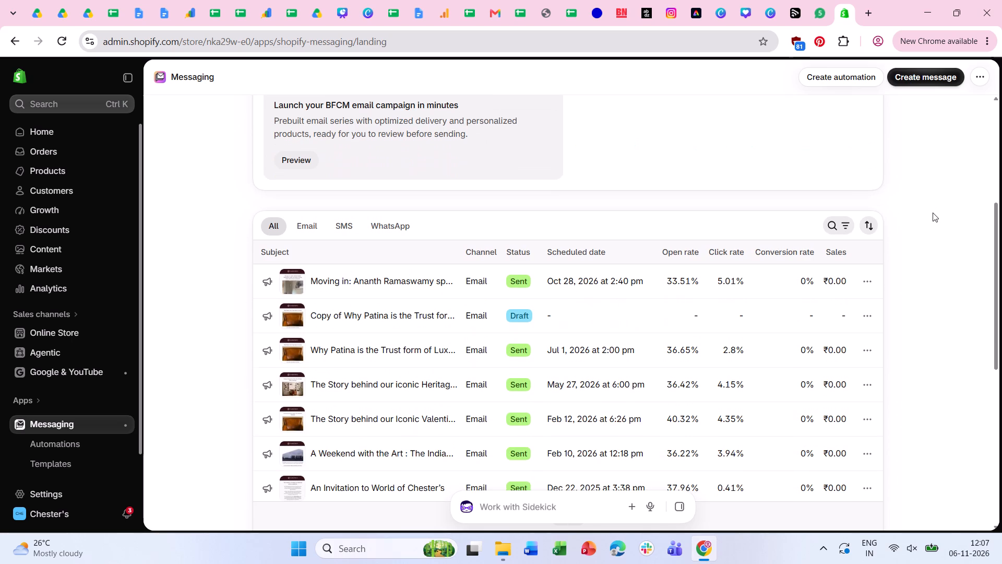
Look through the Shopify Messaging list of email campaigns, including their statuses, scheduled dates, and open and click rates.
scroll(933, 209, "down", 2)
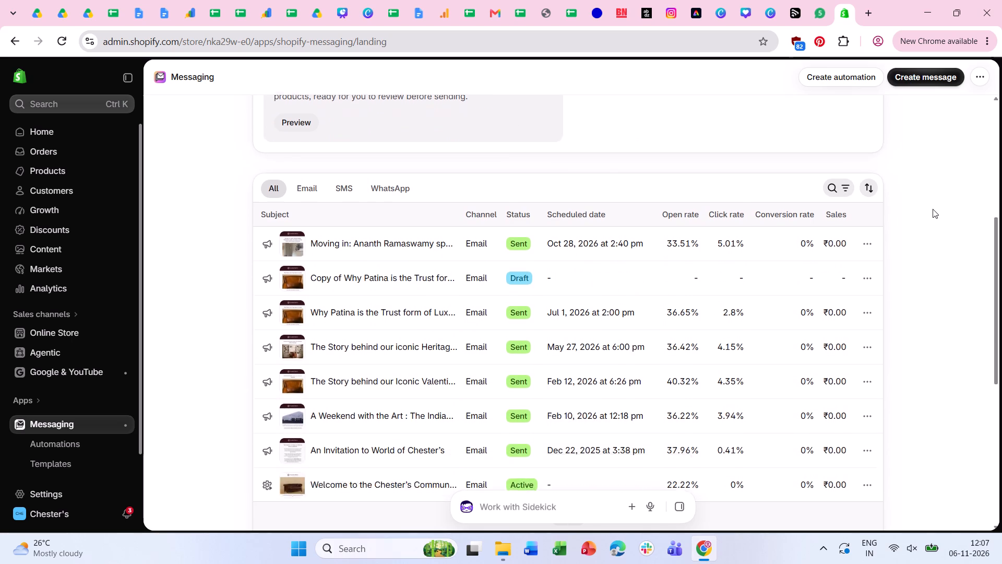
scroll(933, 209, "down", 5)
scroll(933, 209, "up", 1)
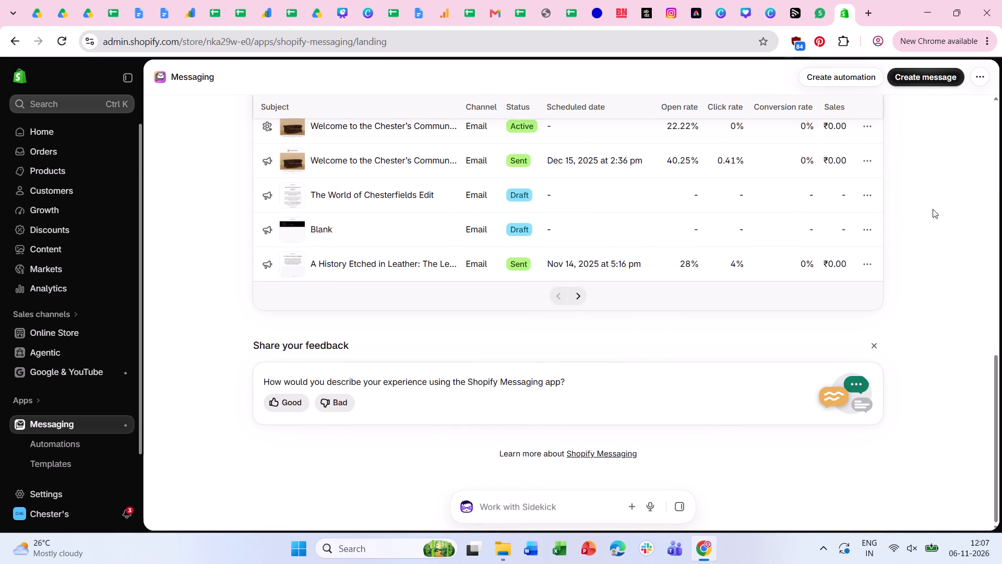
scroll(933, 209, "up", 5)
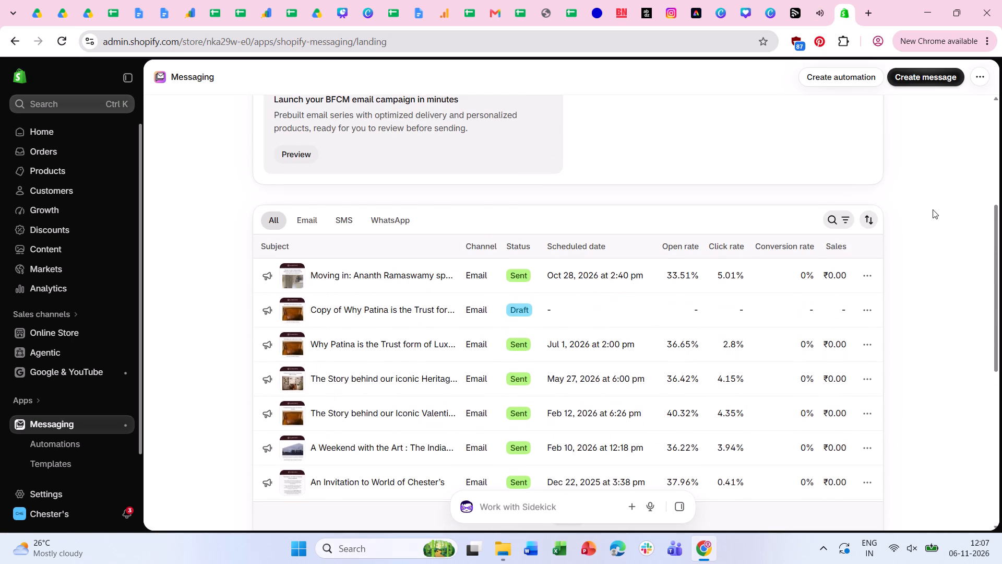
scroll(933, 209, "up", 8)
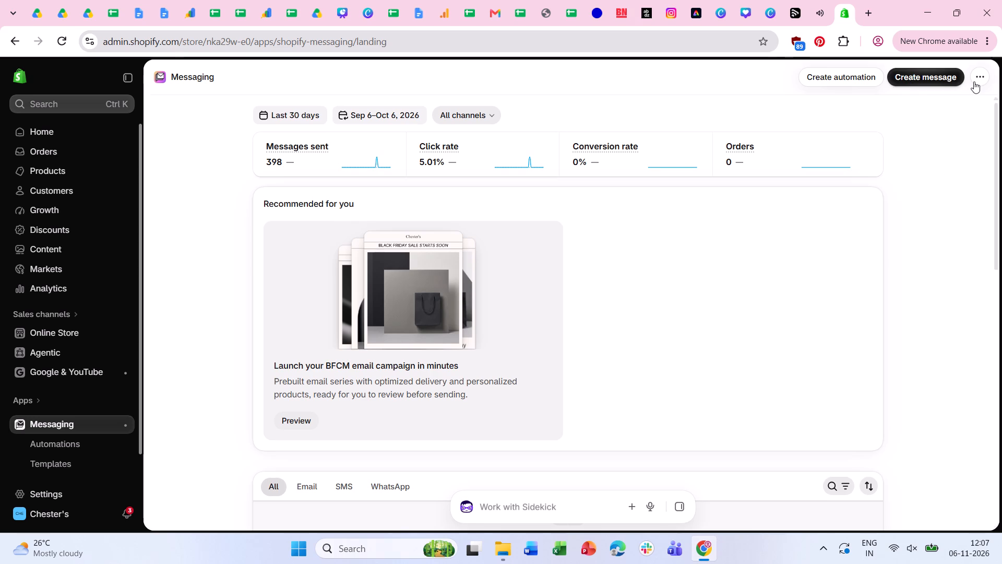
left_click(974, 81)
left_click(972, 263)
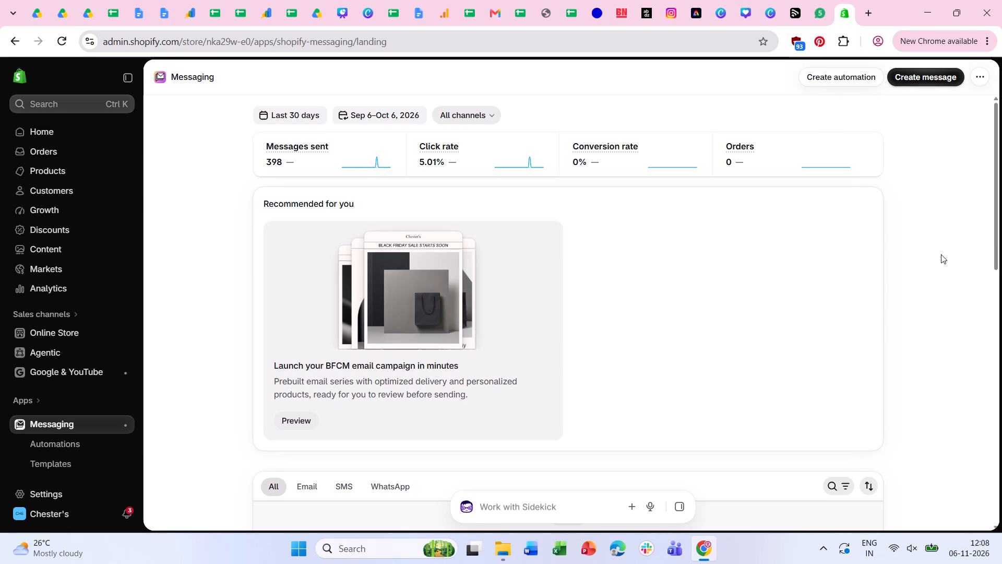
Open the report for the sent "Moving in" email campaign dated Oct 28, 2026.
scroll(933, 264, "down", 5)
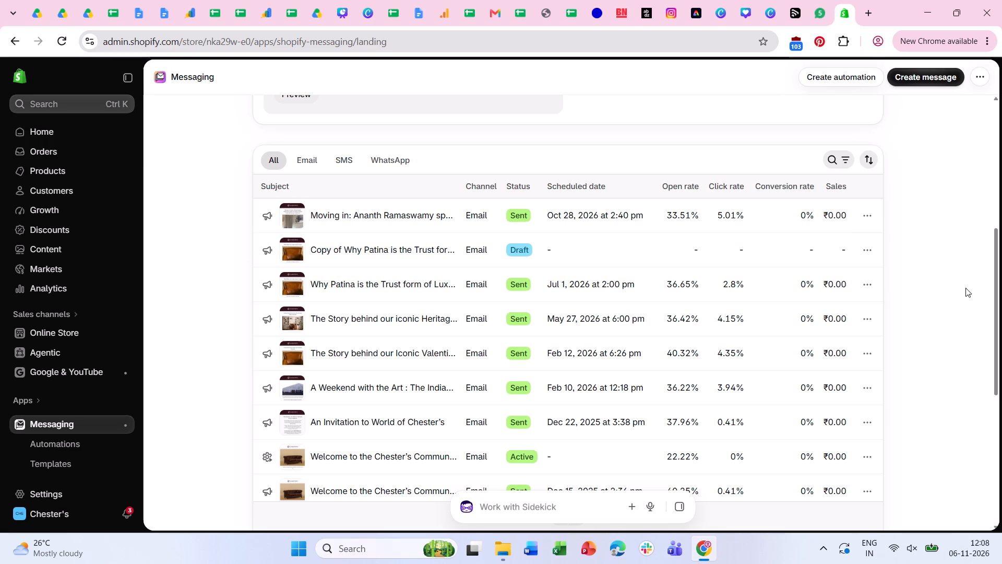
left_click(864, 216)
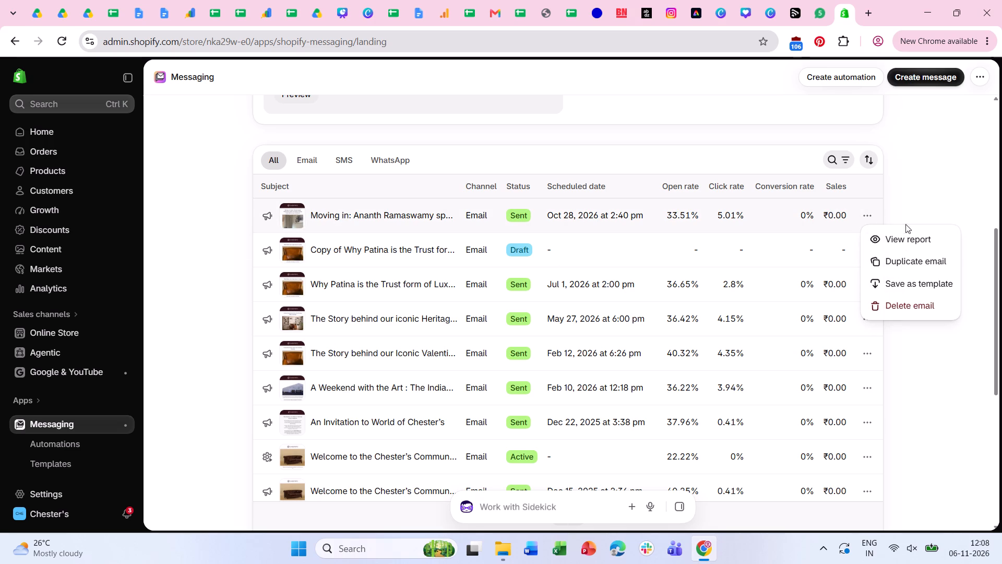
left_click(905, 244)
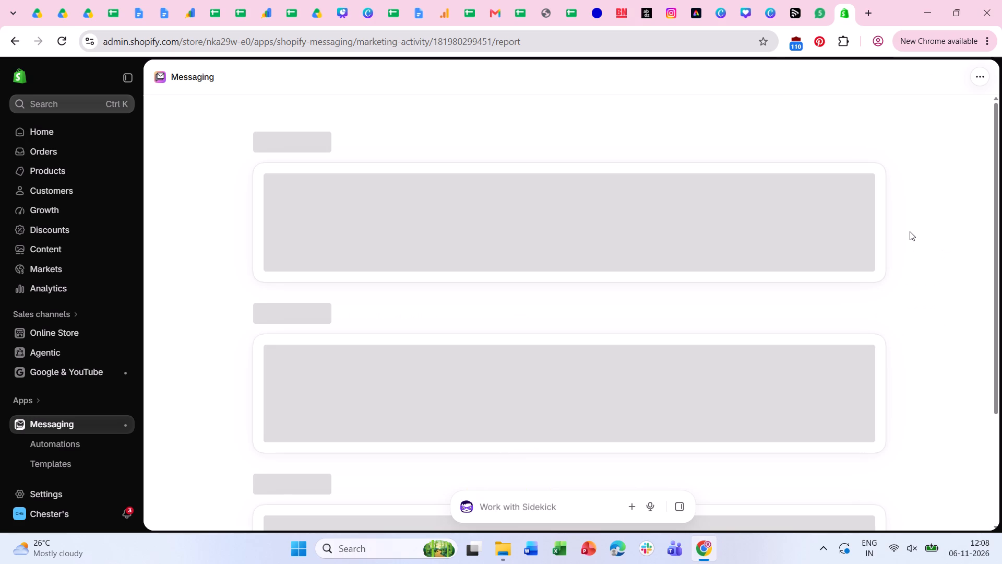
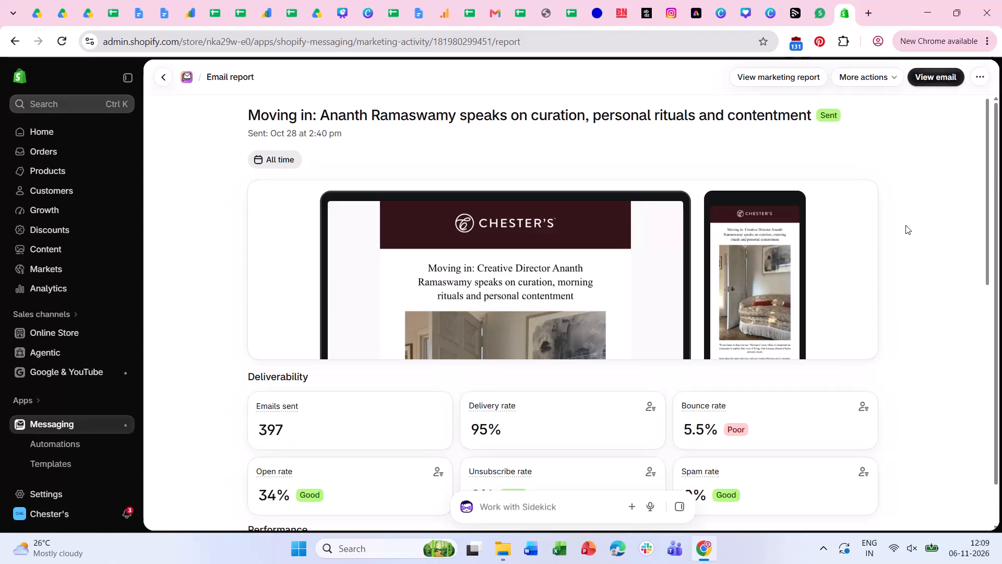
Open the list of customers whose email bounced from the report's bounce rate metric.
left_click(974, 78)
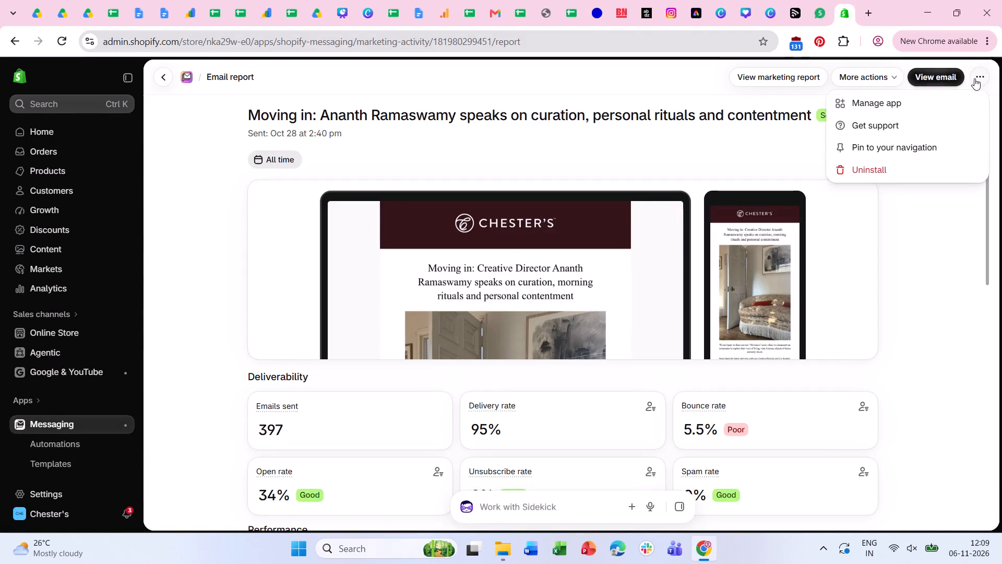
left_click(950, 252)
scroll(932, 314, "down", 4)
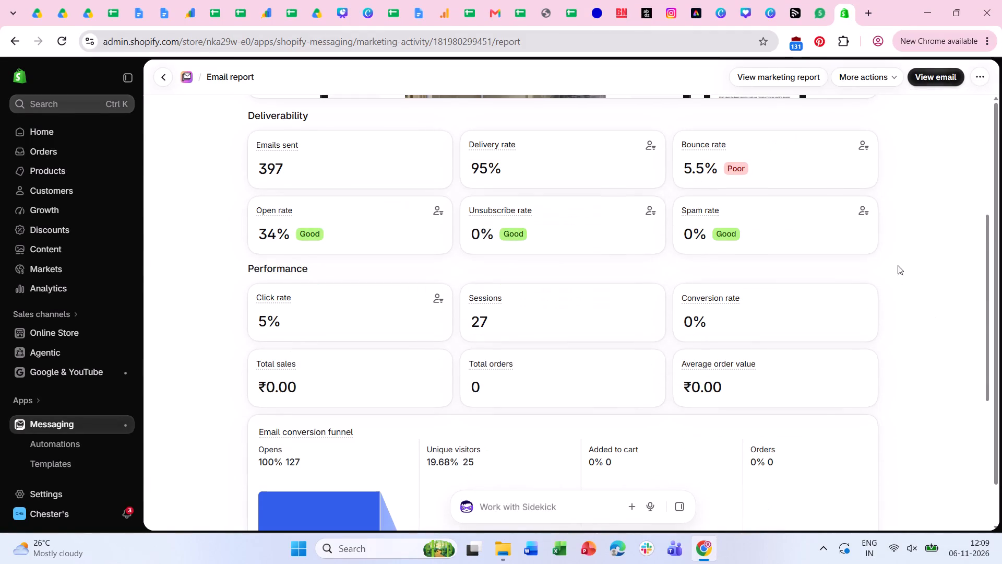
left_click(862, 142)
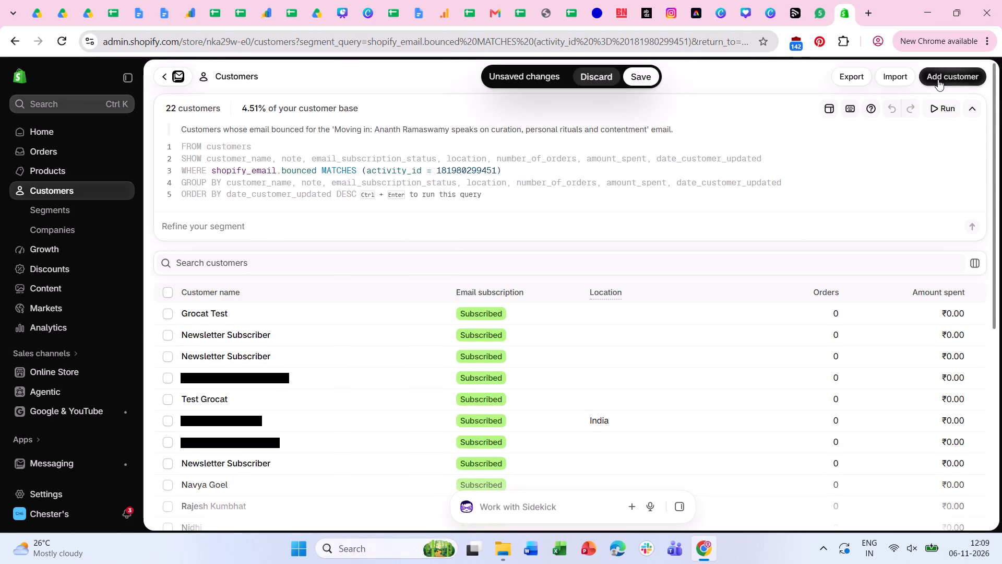
Open the dialog for importing customers by CSV.
left_click(909, 78)
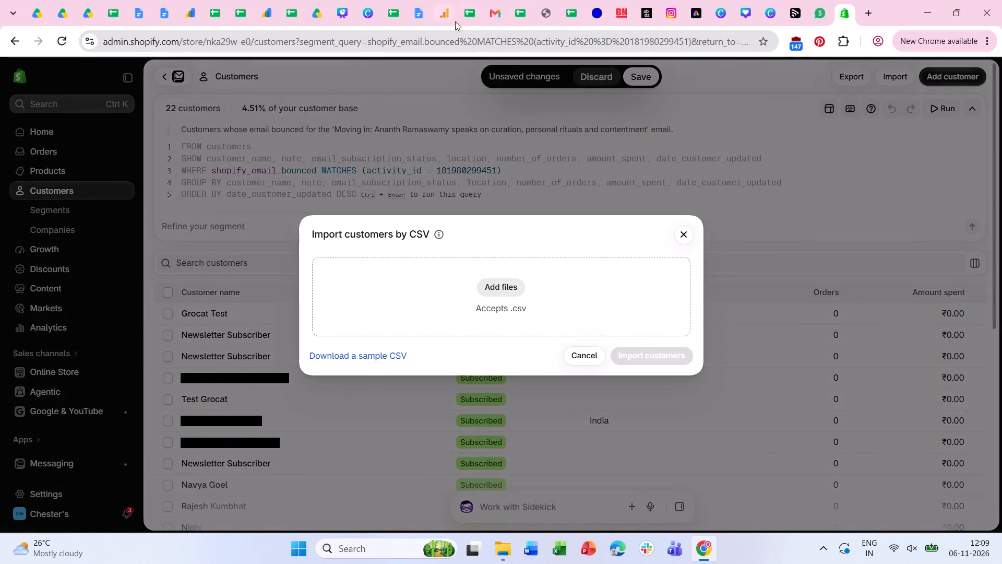
Switch to the Zoho CRM Email List spreadsheet and download it as a comma-separated values (.csv) file.
left_click(523, 20)
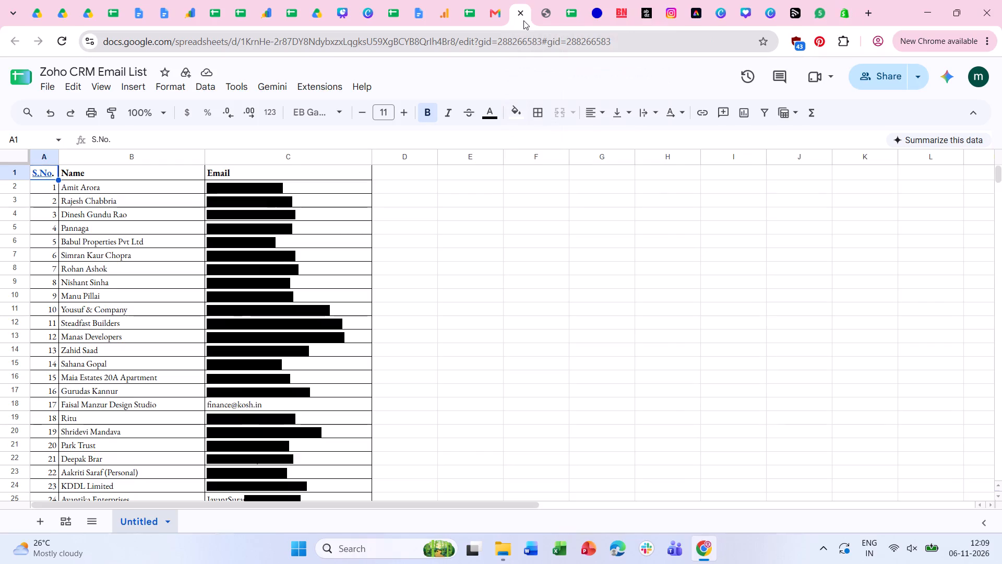
left_click(56, 90)
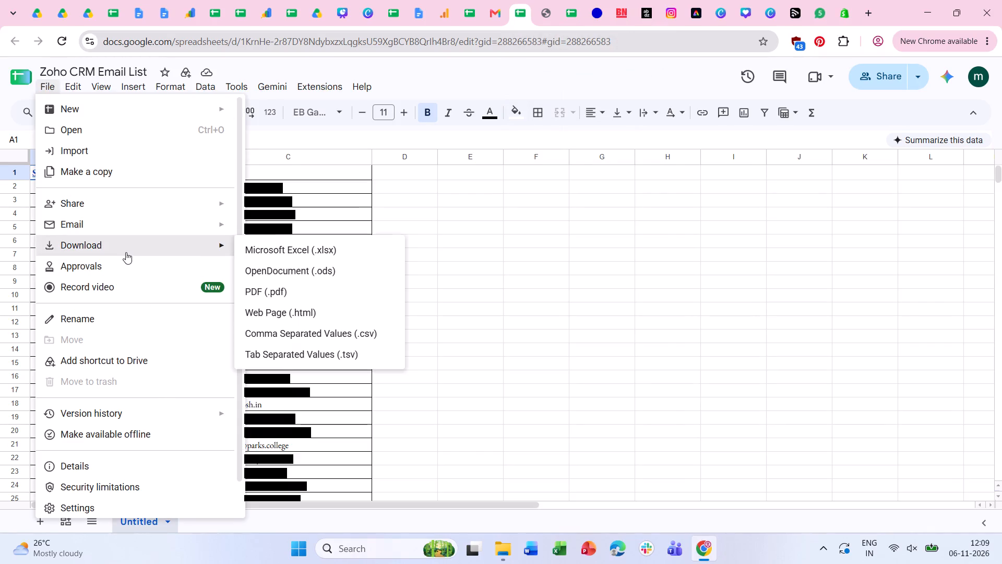
left_click(330, 334)
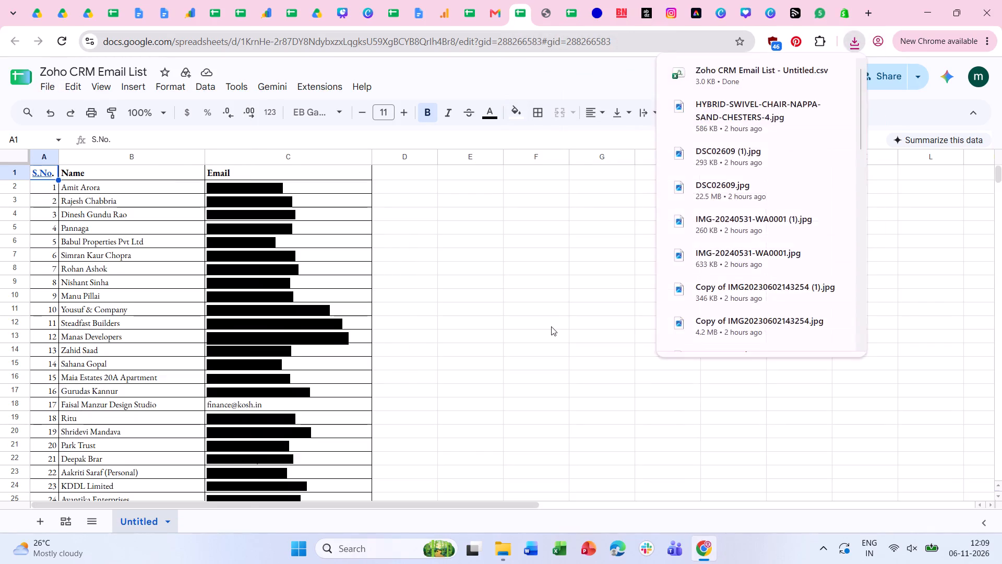
Open the downloaded Zoho CRM Email List CSV in Excel, look through its rows, and close it.
left_click(706, 80)
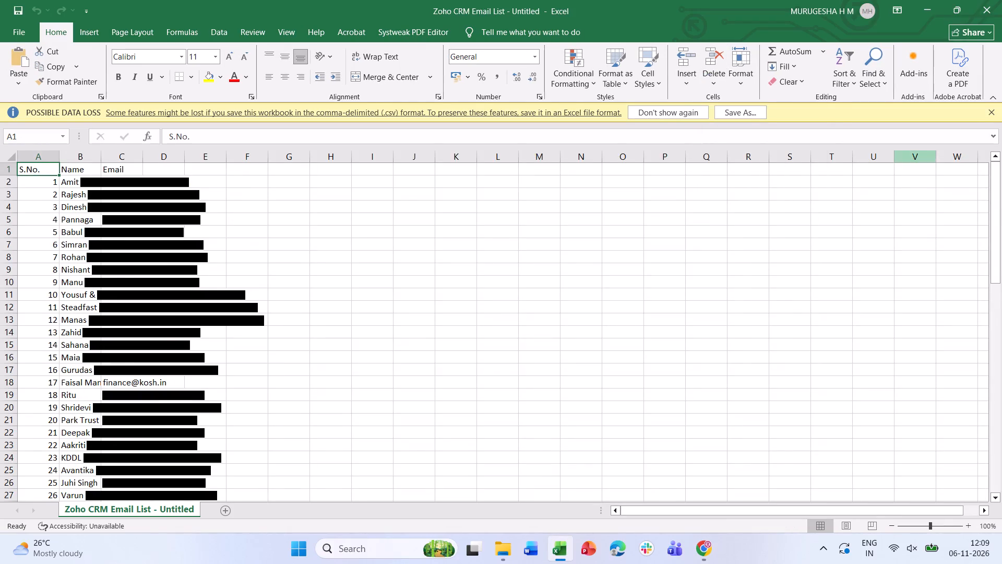
left_click(988, 115)
scroll(350, 337, "down", 6)
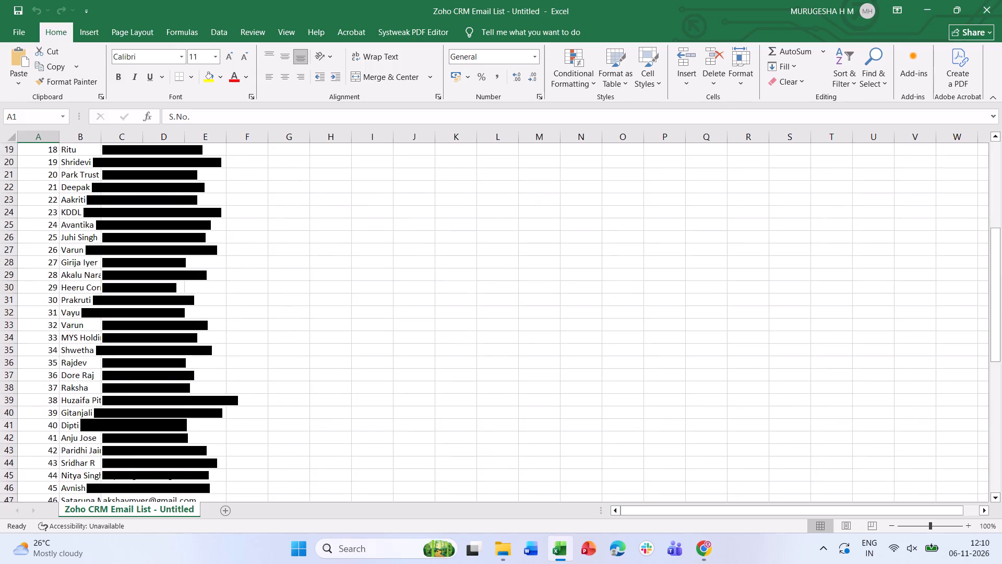
scroll(350, 337, "down", 13)
scroll(350, 337, "up", 20)
scroll(350, 337, "up", 10)
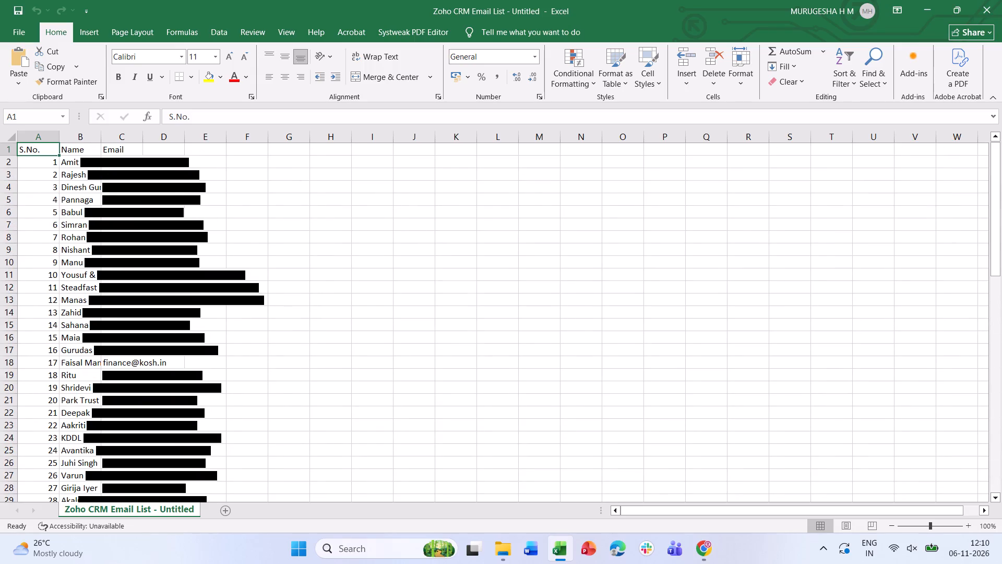
scroll(350, 337, "up", 2)
left_click(1001, 0)
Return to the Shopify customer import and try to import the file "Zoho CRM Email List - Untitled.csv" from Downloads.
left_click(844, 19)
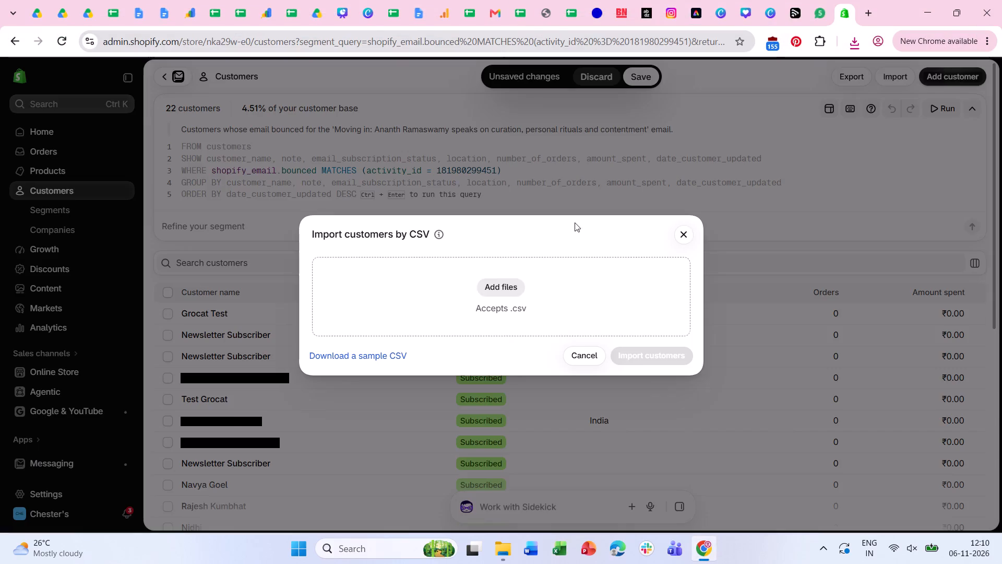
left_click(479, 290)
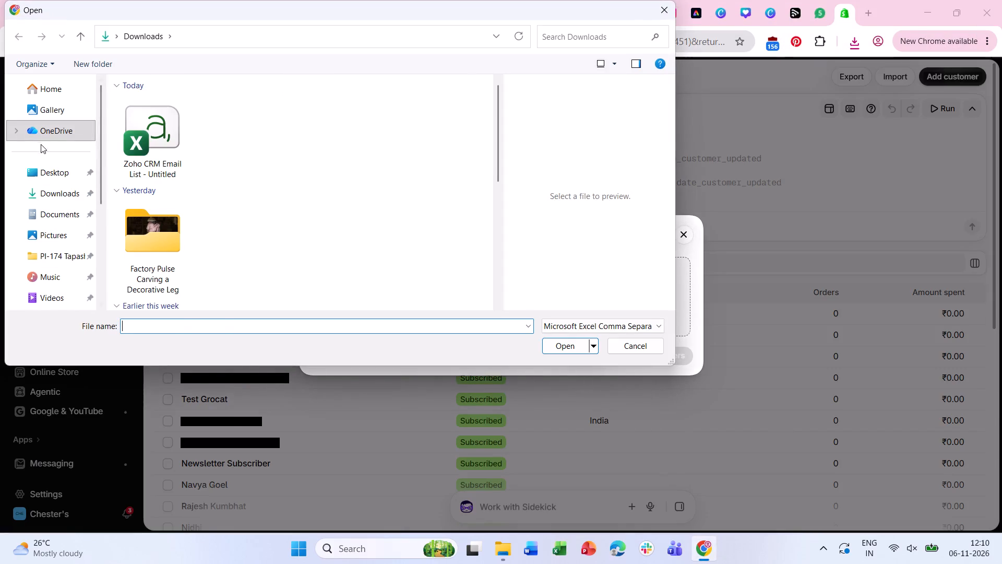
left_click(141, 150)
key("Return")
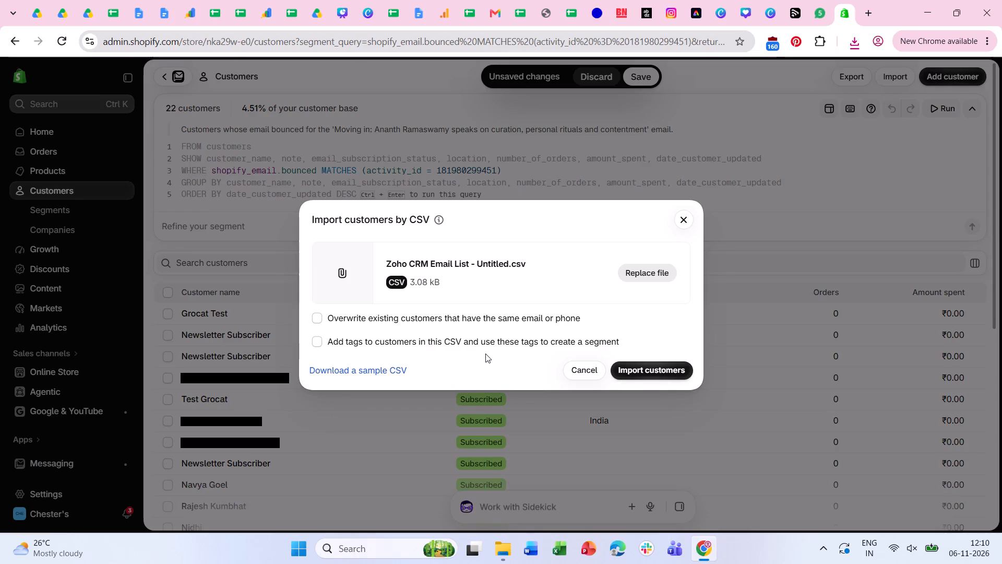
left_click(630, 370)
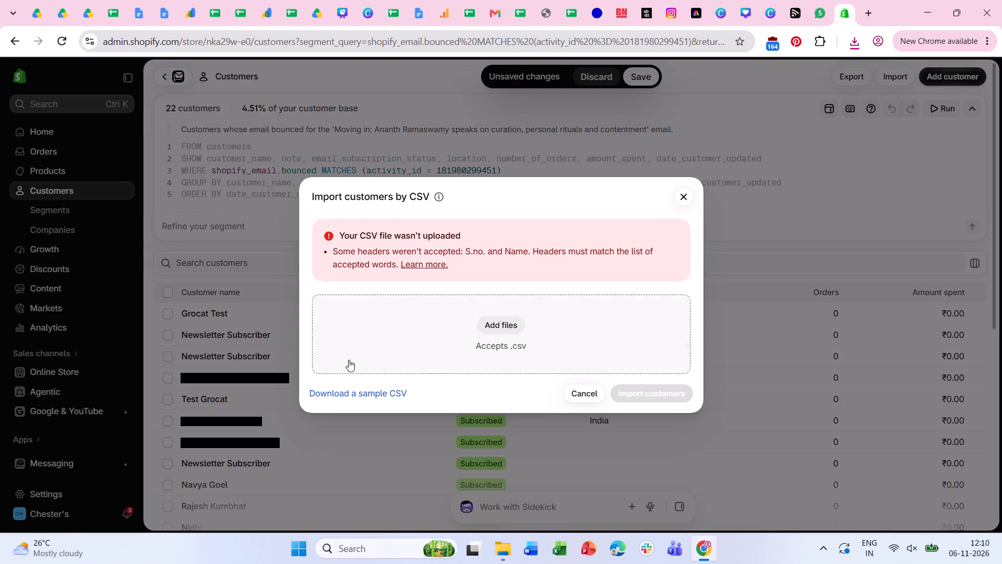
Download Shopify's sample customer CSV and open it in Excel.
left_click(342, 396)
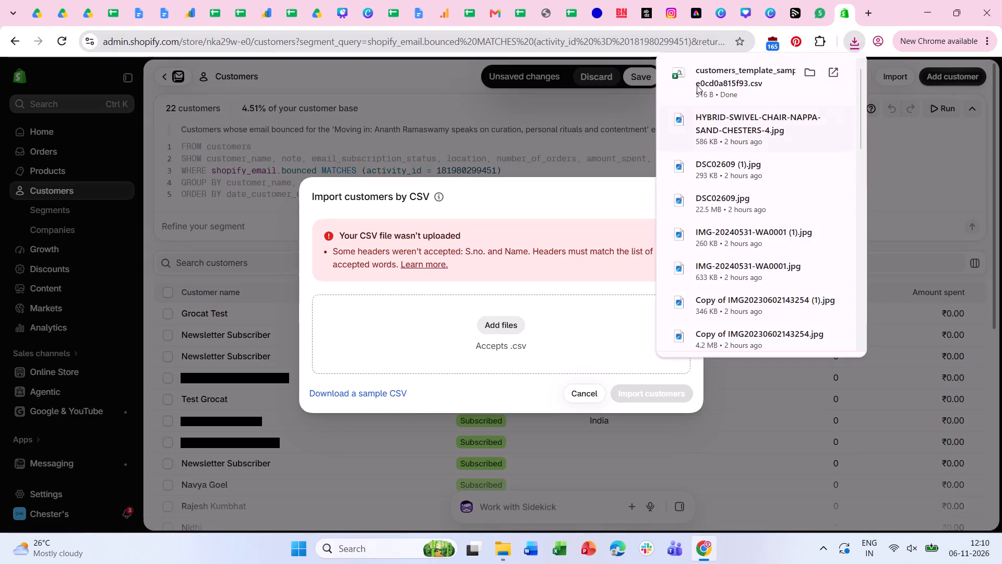
left_click(702, 71)
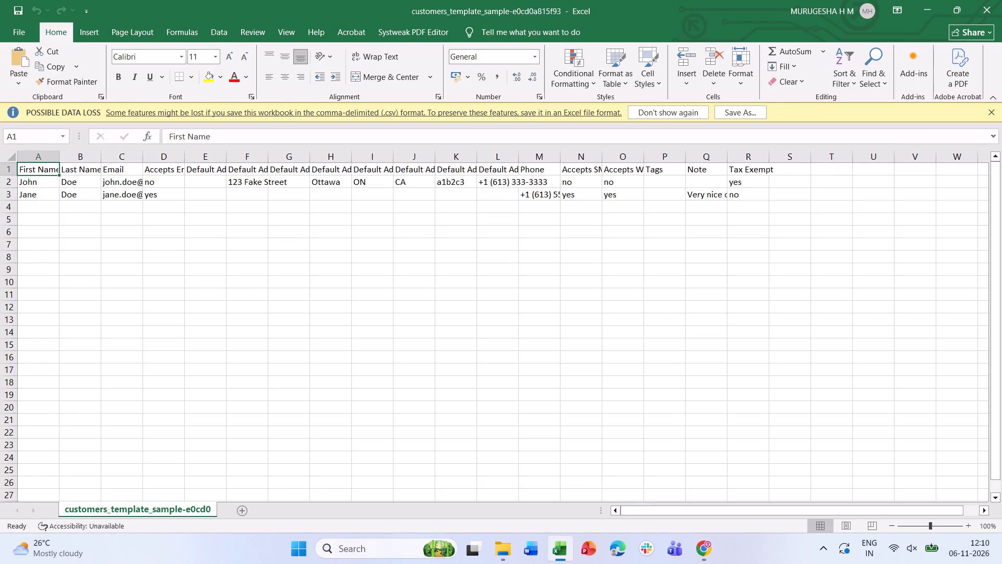
Open the Zoho CRM Email List CSV from Downloads, place its window beside the sample template, and widen its Name column.
left_click(496, 550)
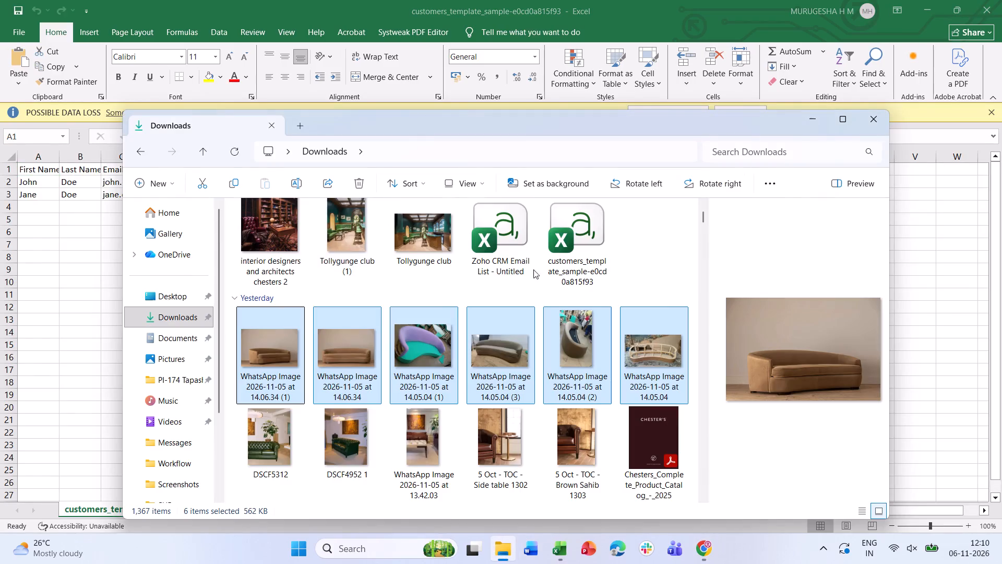
scroll(490, 280, "up", 9)
double_click(514, 357)
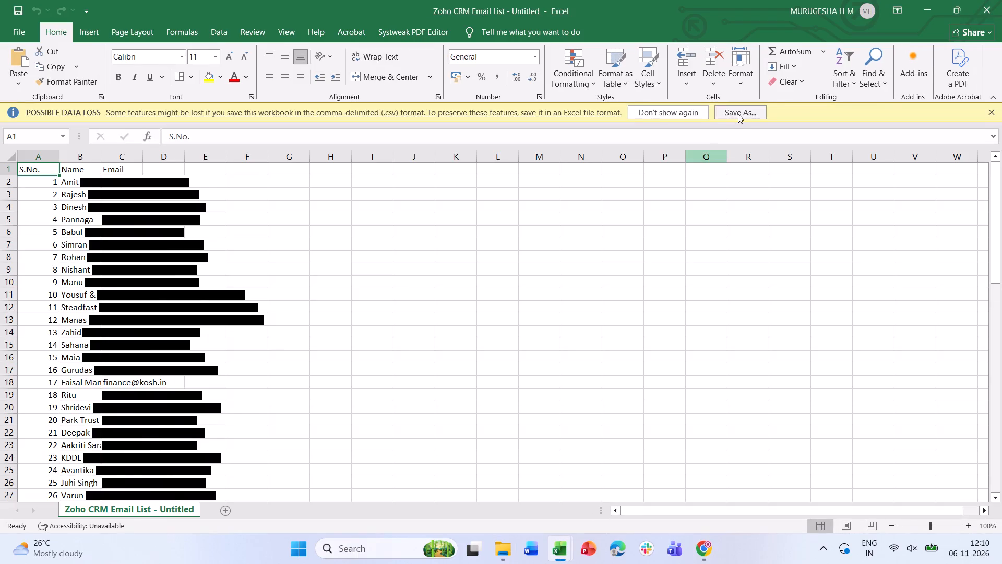
left_click(0, 136)
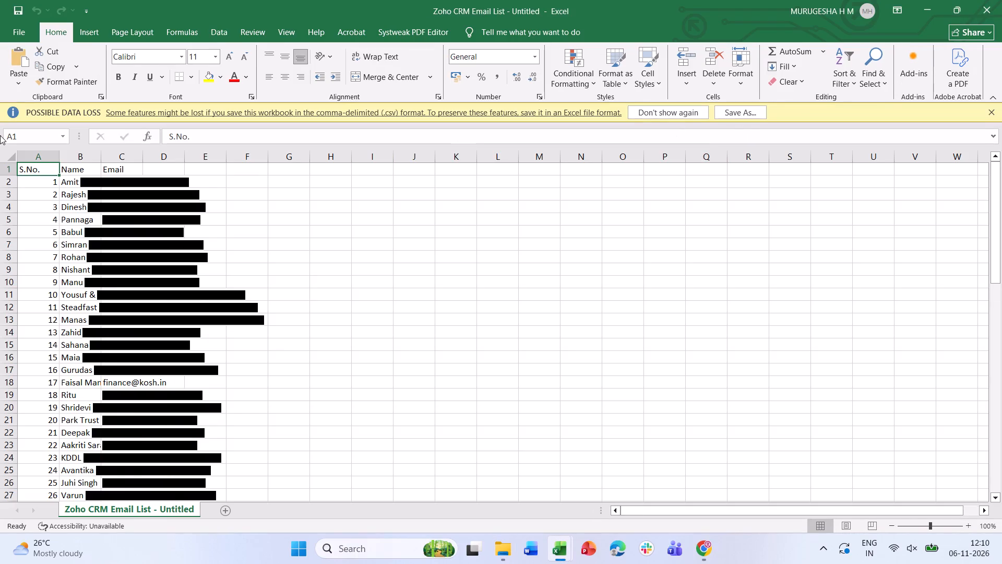
left_click_drag(0, 126, 35, 132)
left_click_drag(121, 5, 134, 7)
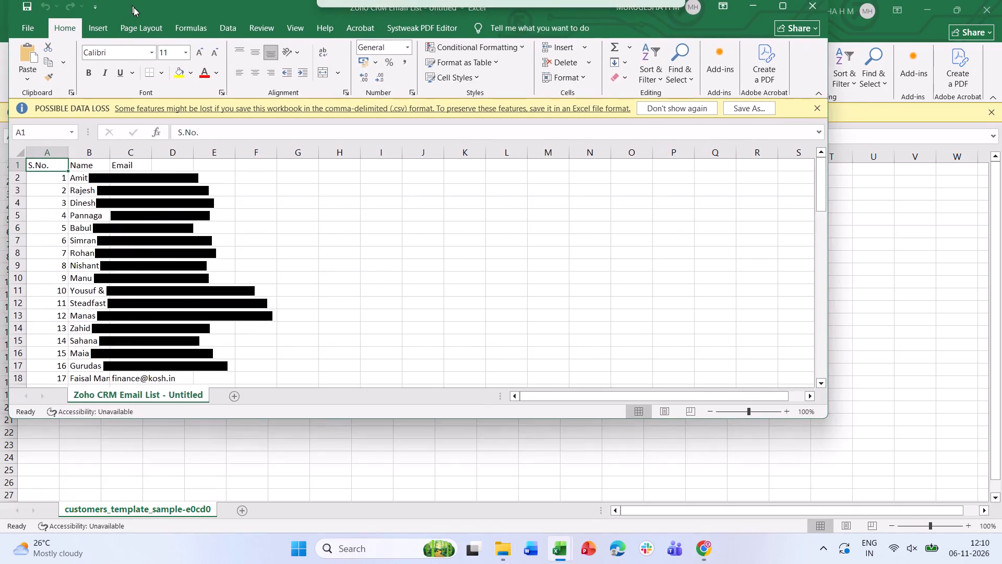
left_click_drag(134, 7, 443, 30)
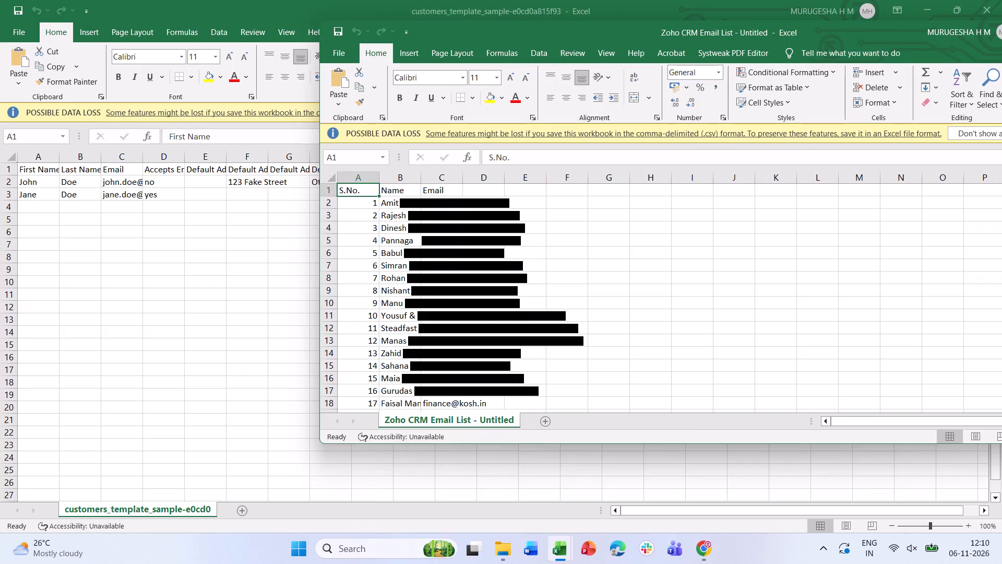
left_click_drag(420, 179, 612, 182)
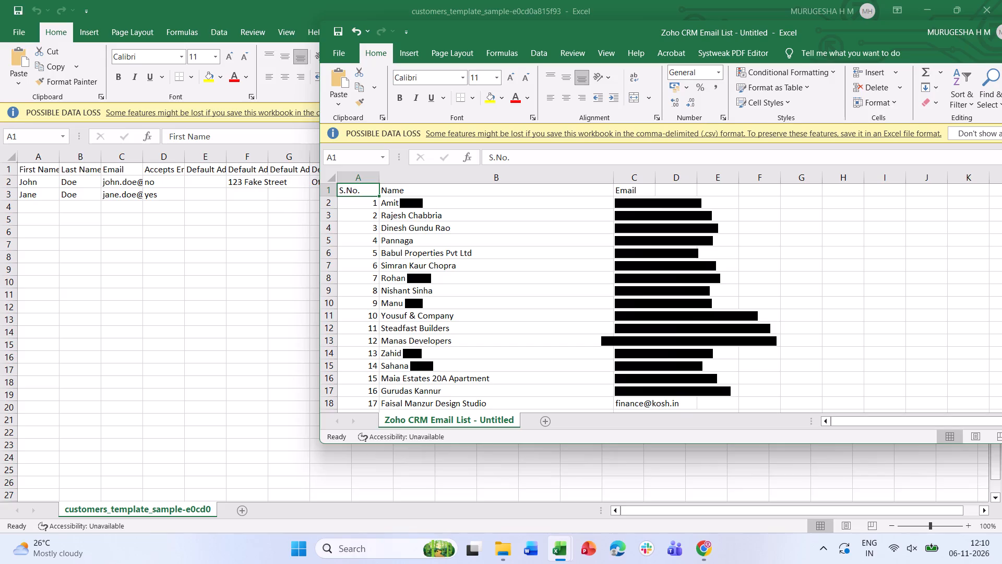
In the customer template, widen the Accepts Email Marketing column and set cell D2 to "yes".
left_click(228, 237)
left_click_drag(183, 155, 246, 155)
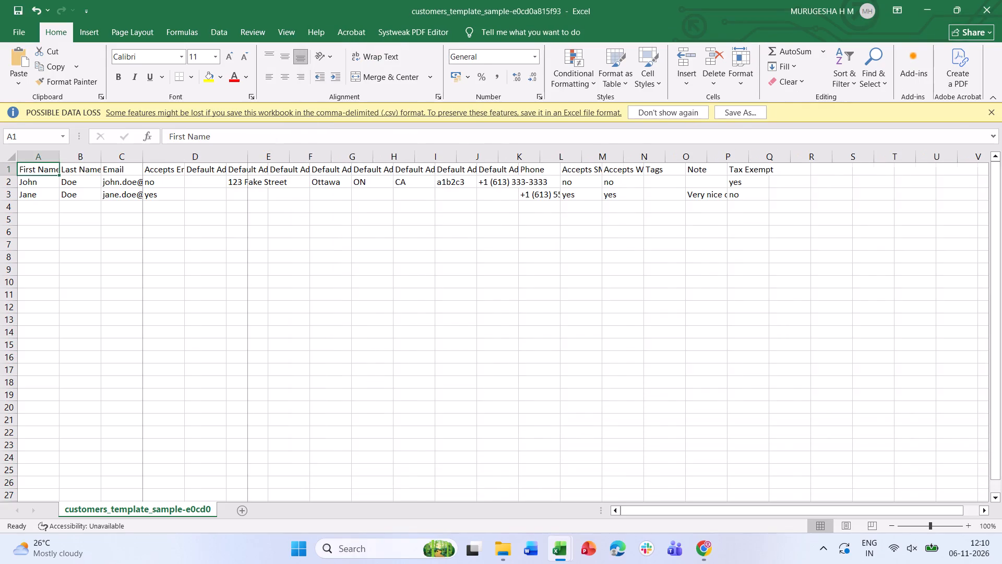
left_click(192, 185)
type("yes")
left_click(226, 272)
Widen the template's Email column and fill "yes" down the Accepts Email Marketing column from row 3 through row 39.
left_click_drag(143, 158, 204, 164)
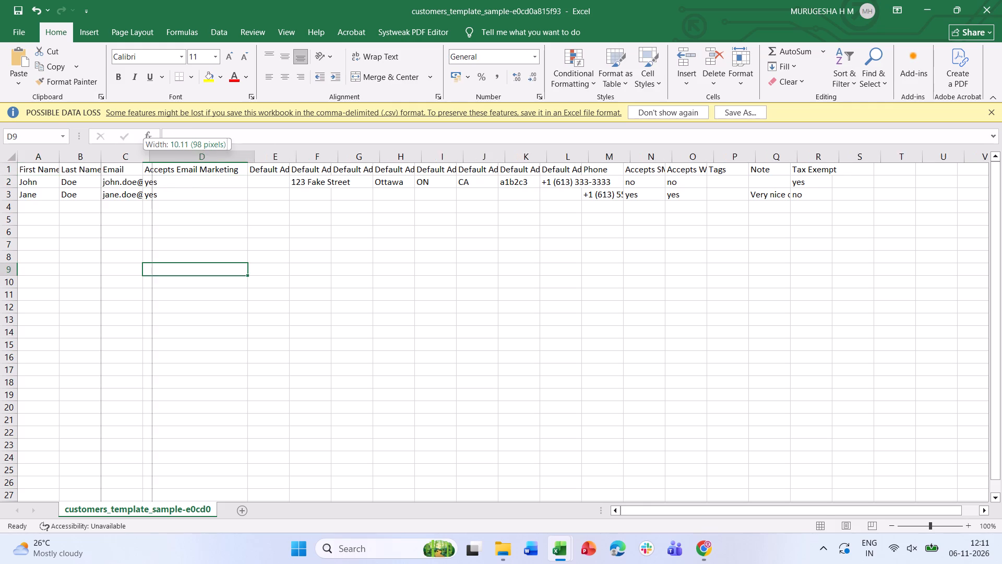
left_click_drag(204, 164, 261, 163)
left_click(305, 182)
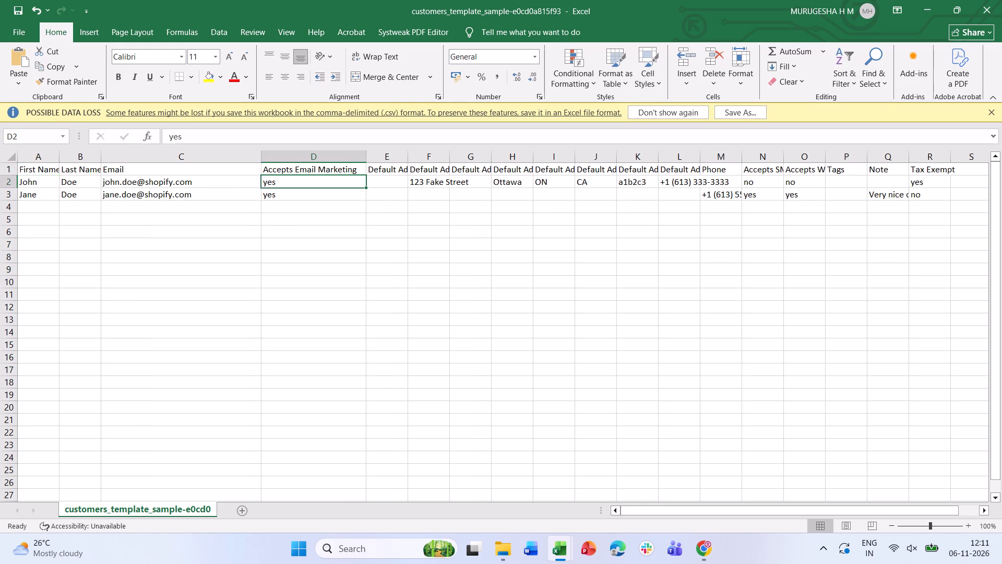
left_click(359, 192)
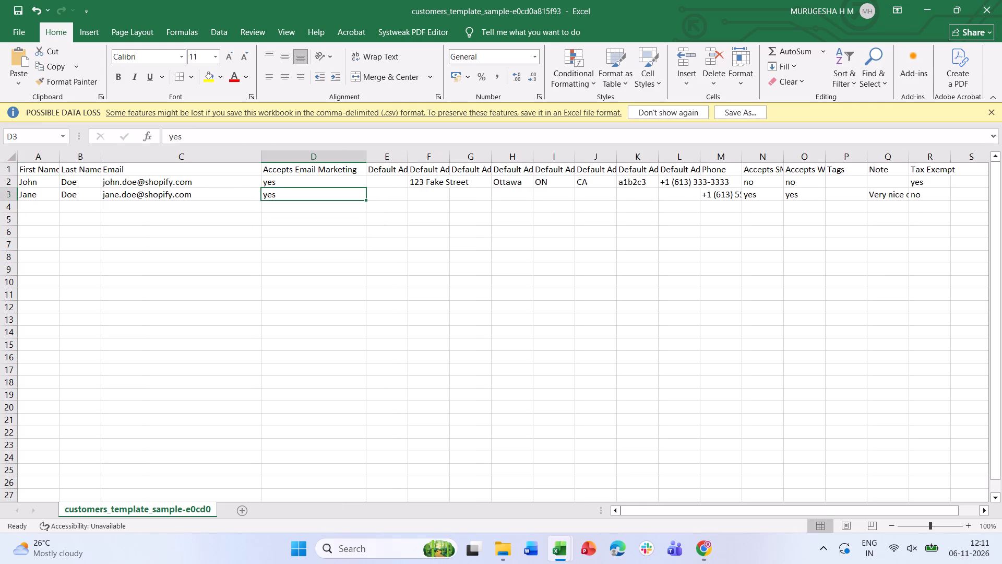
left_click_drag(366, 201, 368, 516)
scroll(467, 331, "up", 16)
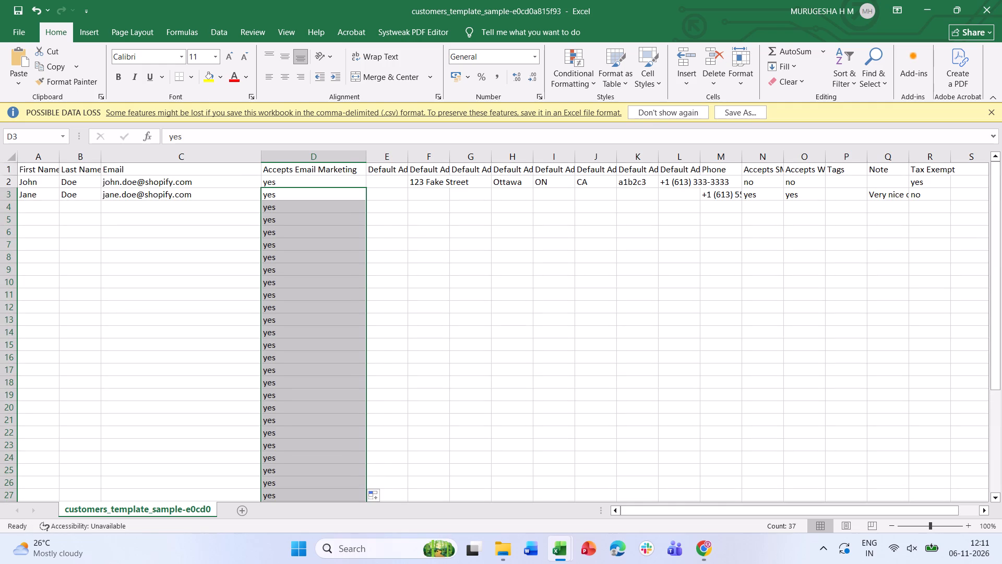
Widen the Default Address Company and Address1 columns and clear the sample street address in row 2.
left_click_drag(407, 158, 447, 156)
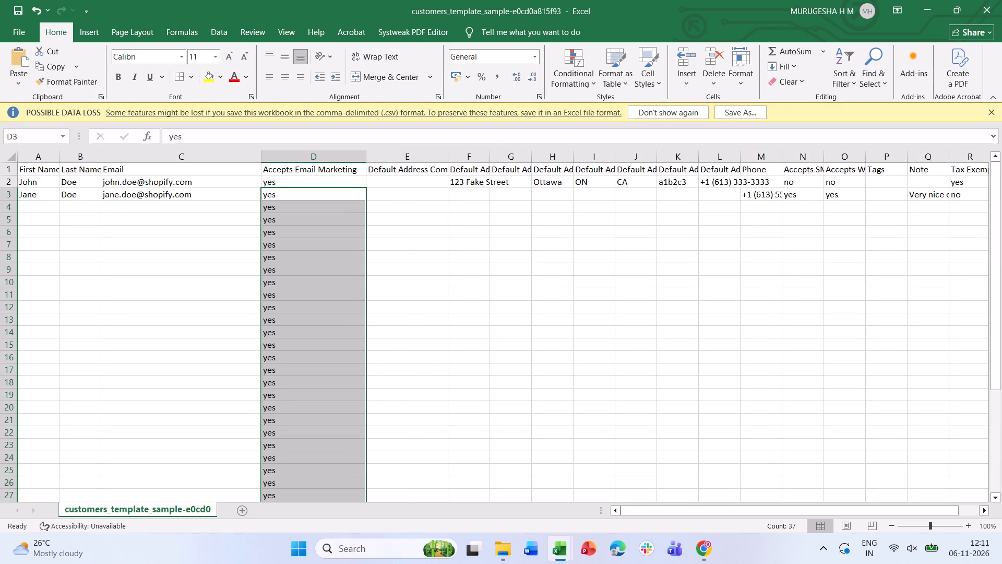
left_click_drag(490, 159, 563, 157)
left_click(523, 183)
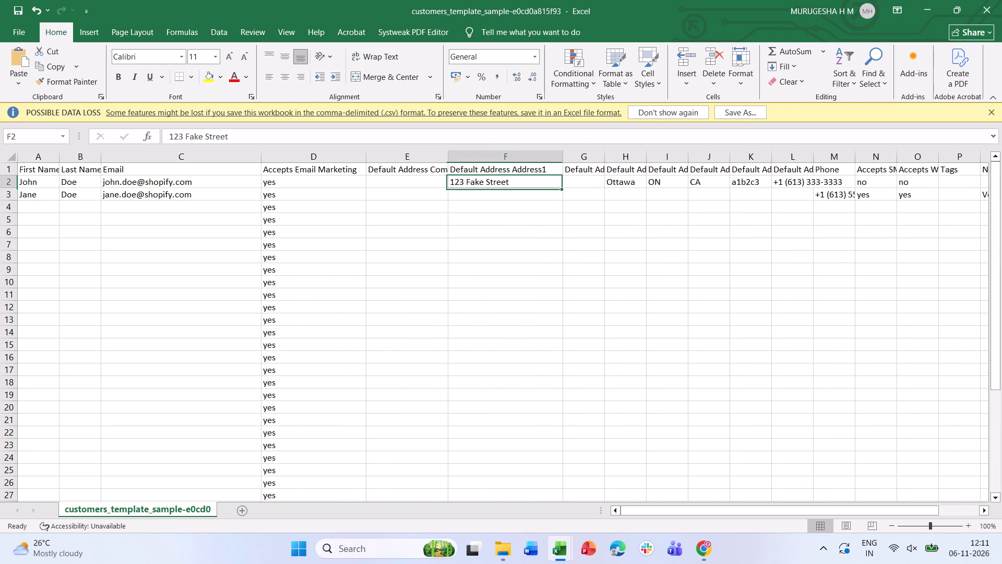
key("BackSpace")
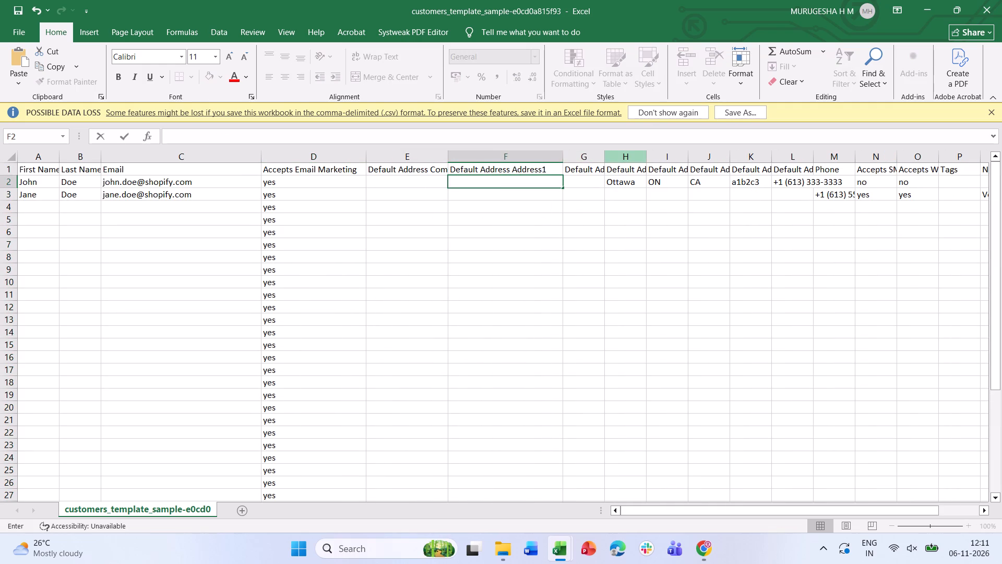
left_click(633, 228)
Widen the Default Address City column and set the city in row 2 to "Bangalore".
left_click(631, 184)
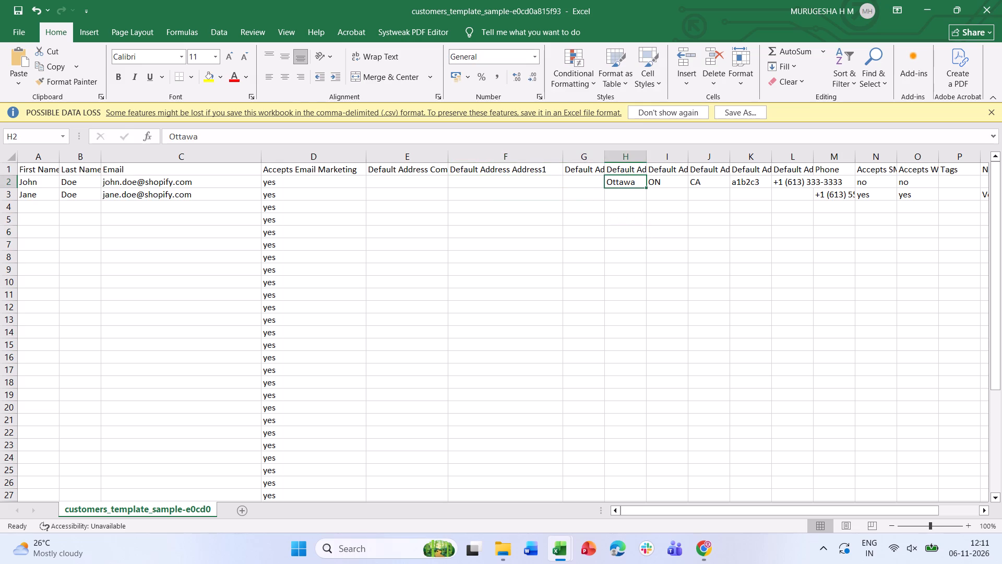
left_click_drag(647, 157, 721, 156)
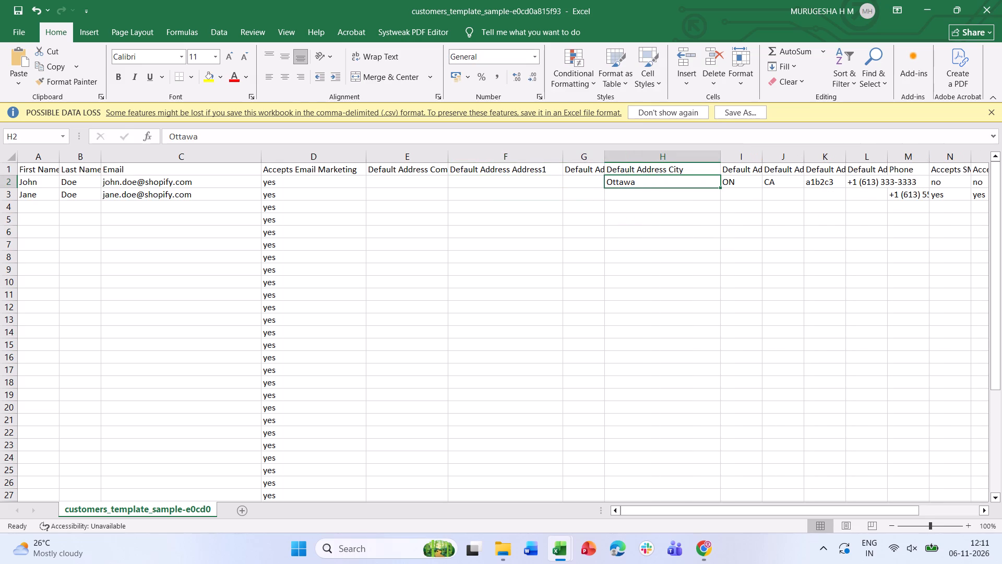
type("Bangalore")
key("Return")
Look through the names and emails in the Zoho CRM Email List workbook, and return to the customer template.
scroll(709, 251, "left", 1)
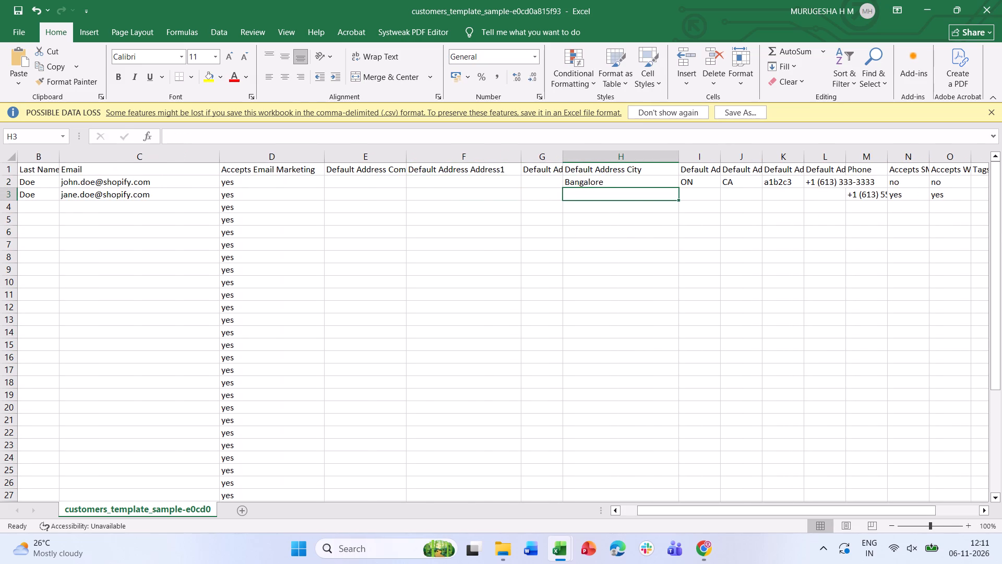
scroll(800, 411, "left", 1)
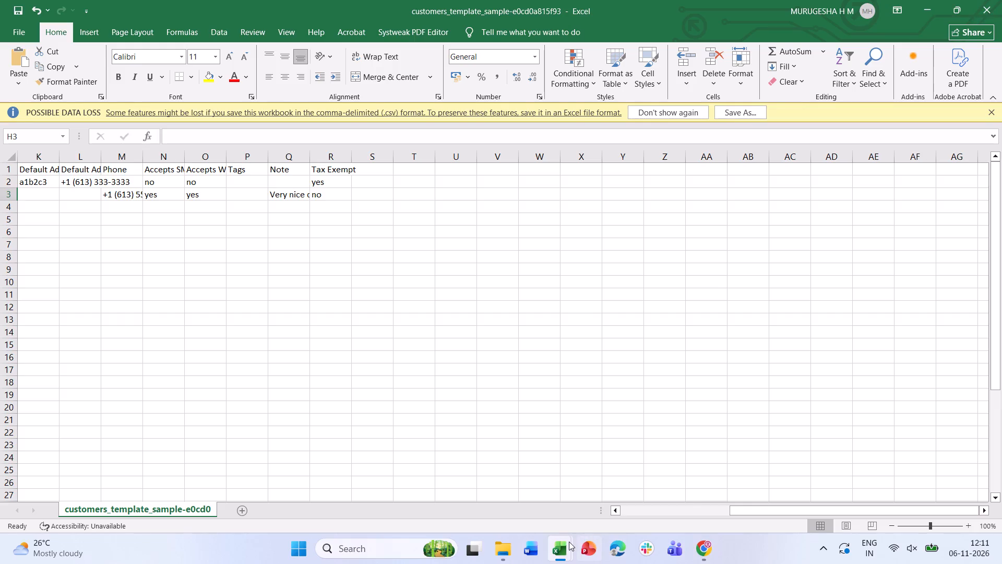
left_click(634, 480)
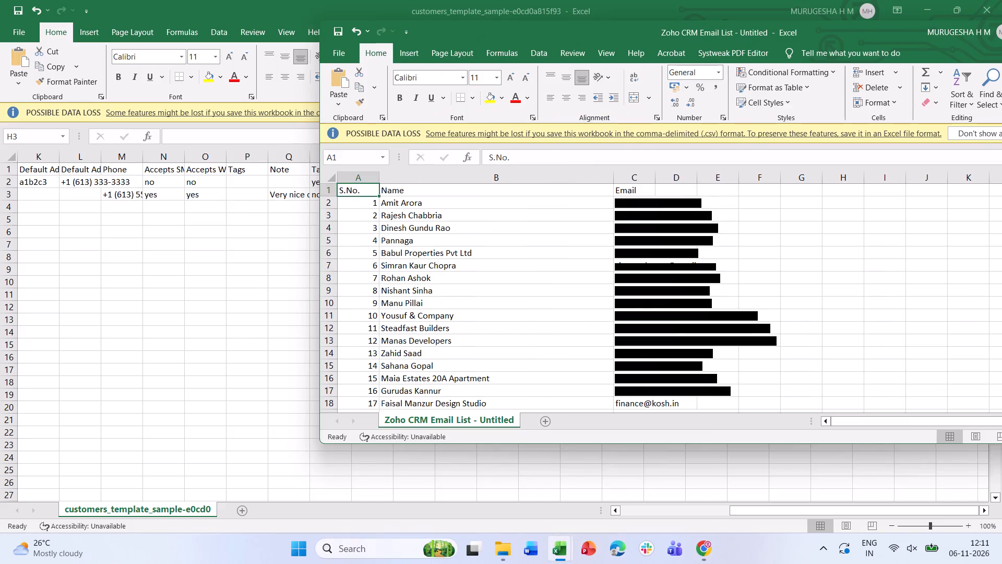
scroll(769, 339, "down", 13)
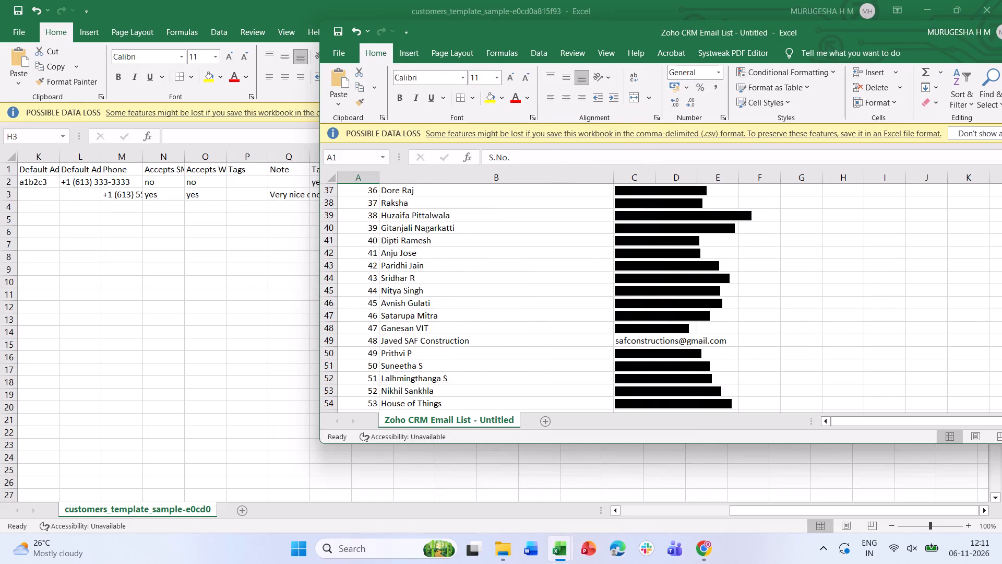
scroll(769, 339, "down", 13)
scroll(769, 339, "up", 19)
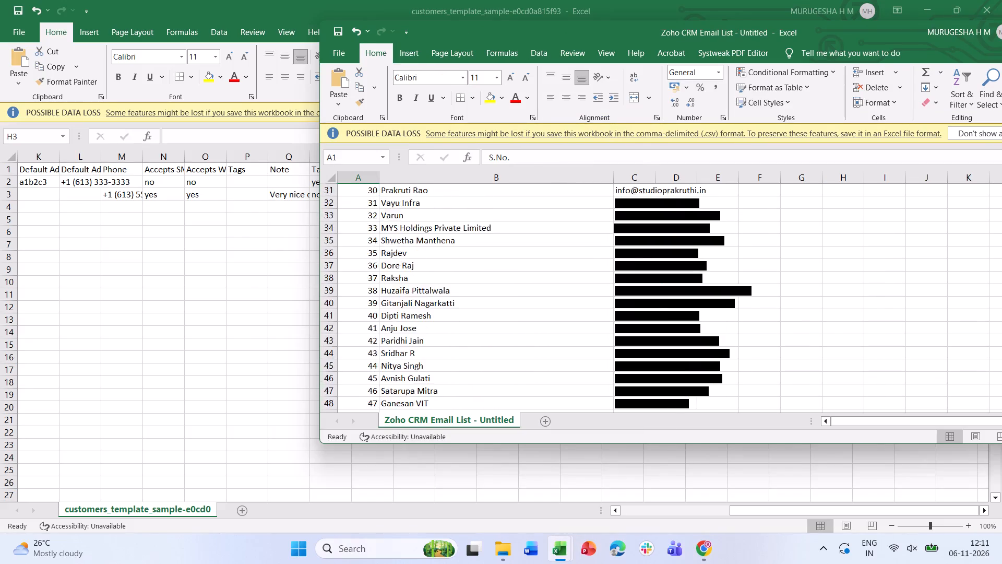
scroll(769, 339, "up", 20)
left_click(214, 296)
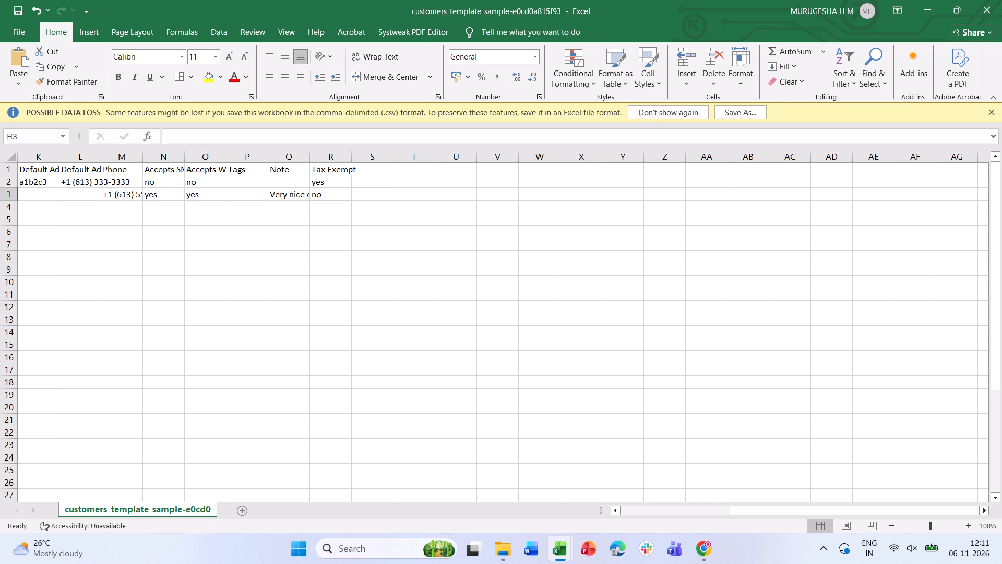
Clear the sample Tax Exempt values in rows 2 and 3 of the customer template.
scroll(330, 185, "right", 3)
scroll(484, 192, "right", 1)
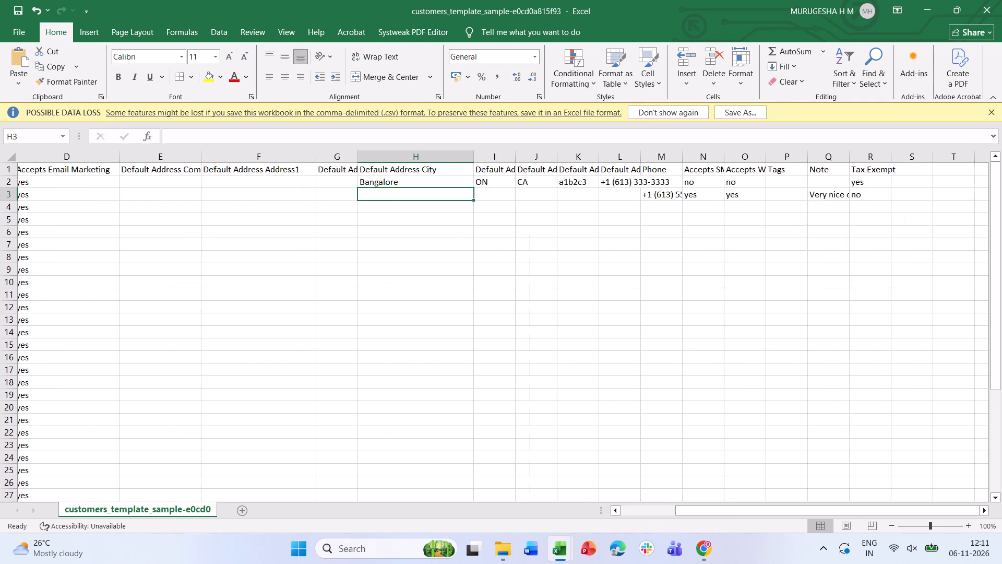
left_click(874, 184)
key("BackSpace")
left_click(872, 193)
key("BackSpace")
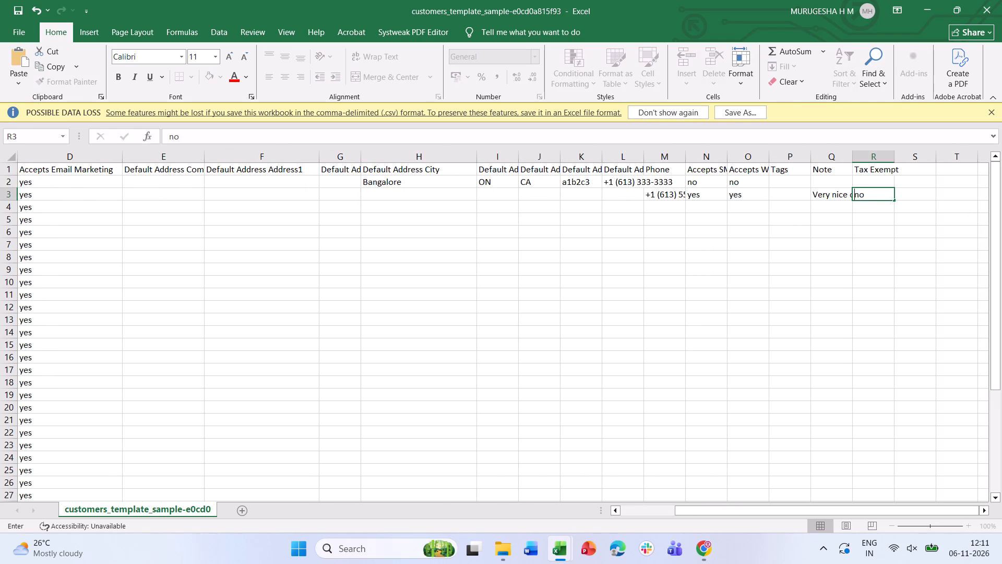
left_click(842, 198)
Widen the Note and Accepts WhatsApp Marketing columns and set Accepts WhatsApp Marketing in row 2 to "yes".
left_click_drag(854, 155, 956, 158)
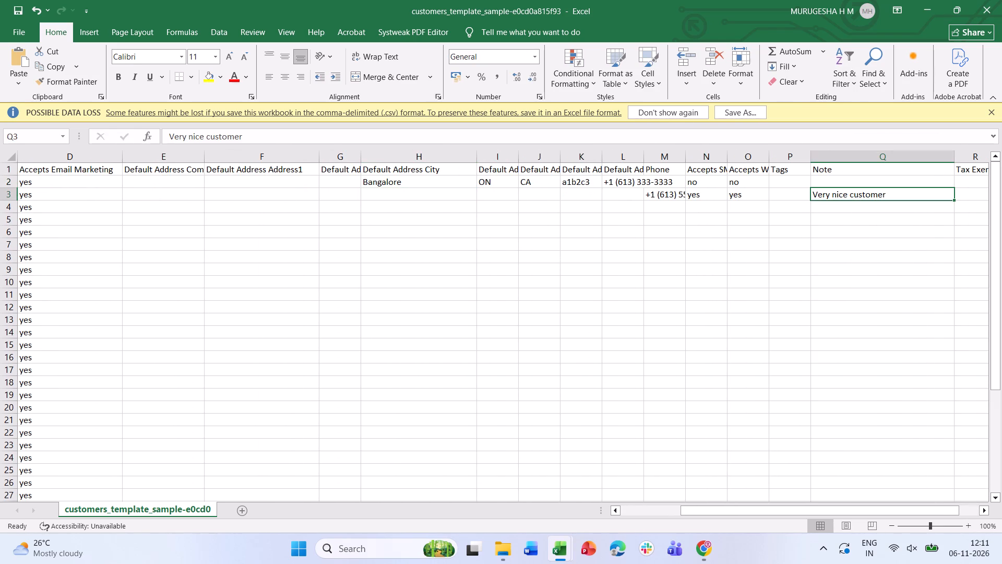
left_click_drag(770, 160, 857, 159)
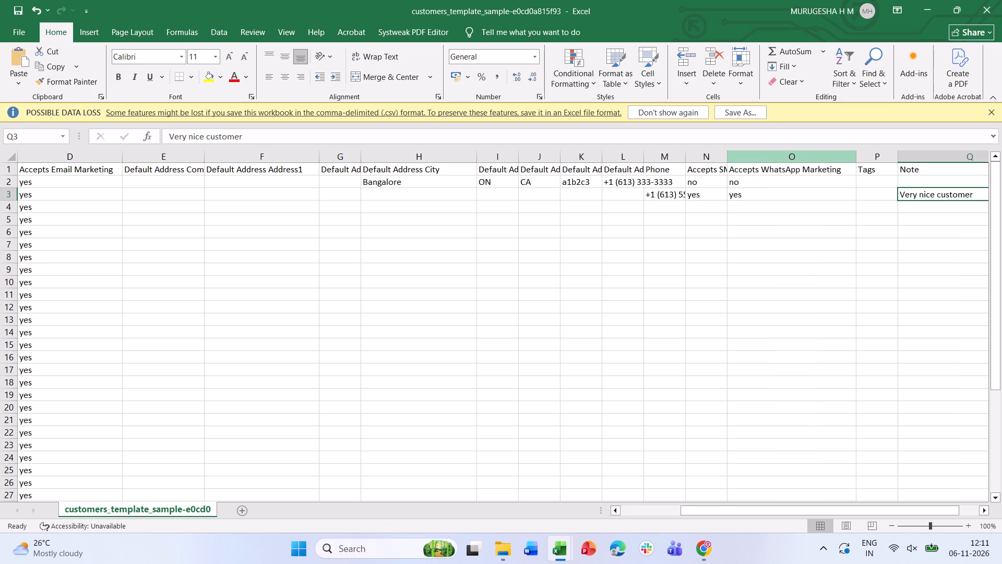
left_click(750, 181)
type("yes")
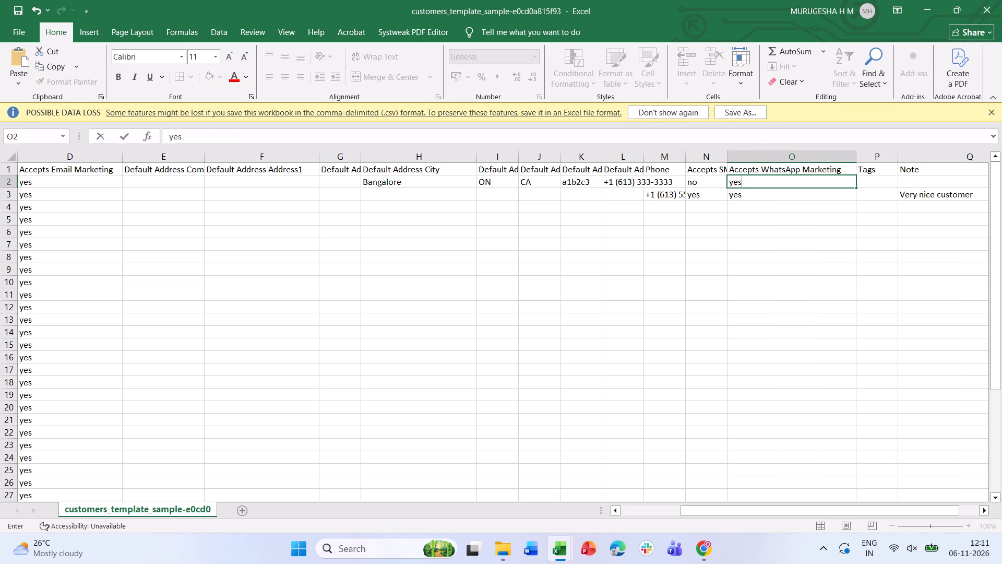
left_click(791, 250)
Widen the Default Address Phone column and clear the sample phone number in row 2.
left_click_drag(643, 158, 699, 155)
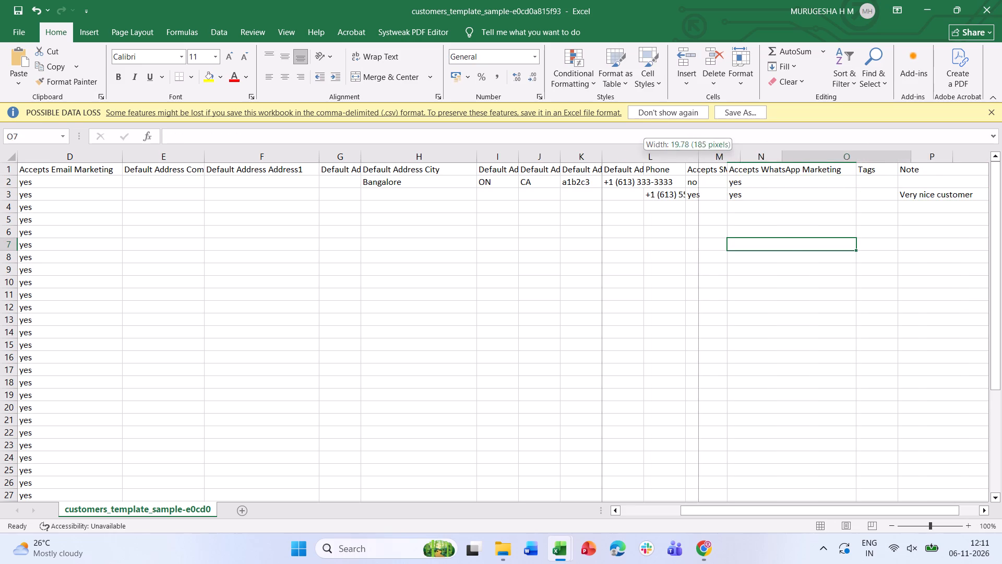
left_click_drag(699, 155, 706, 154)
left_click(663, 185)
key("BackSpace")
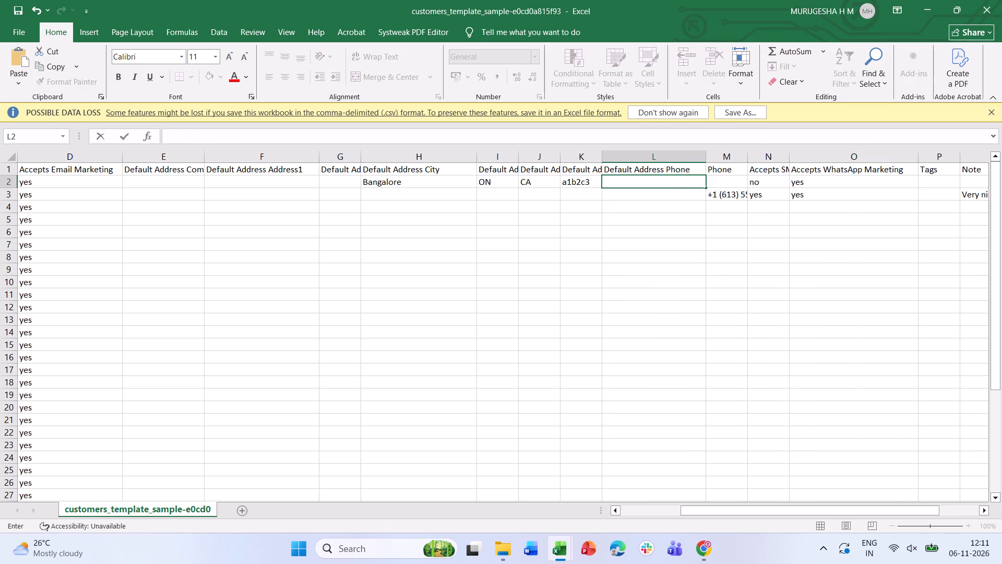
left_click_drag(602, 159, 678, 156)
left_click(821, 267)
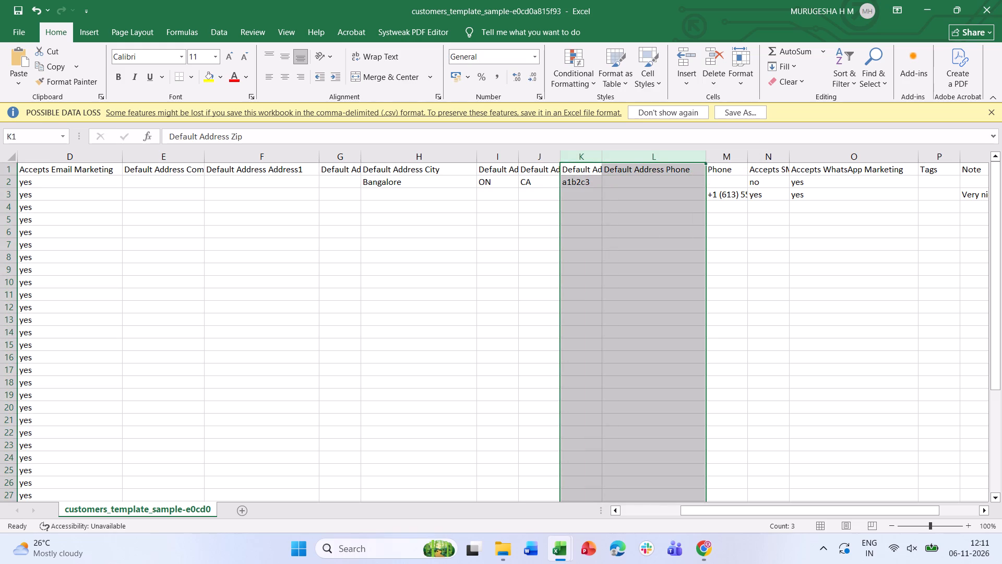
Widen the Accepts SMS Marketing column and clear its sample values in rows 2 and 3.
left_click_drag(790, 157, 858, 155)
left_click(812, 183)
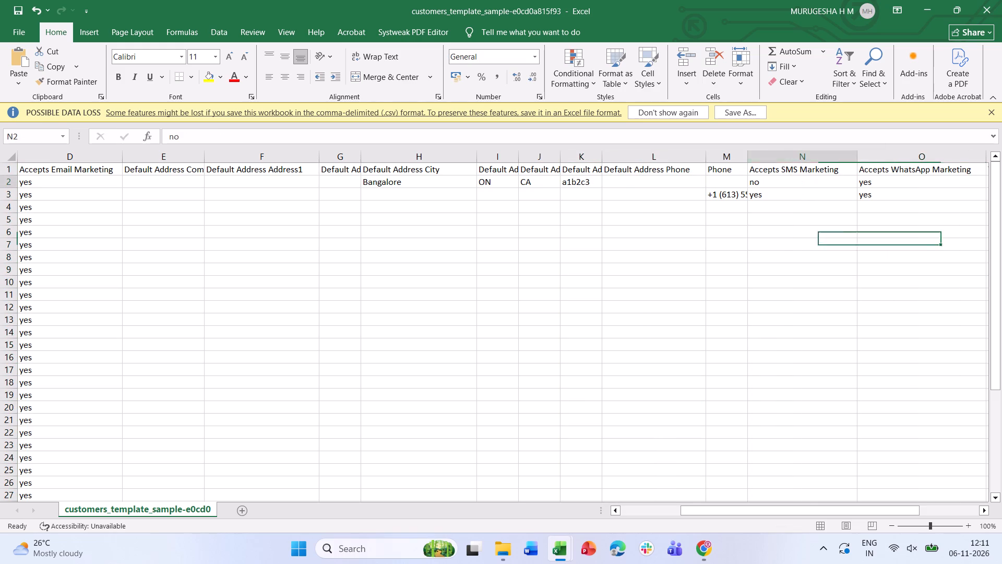
left_click(797, 196, "shift")
key("BackSpace")
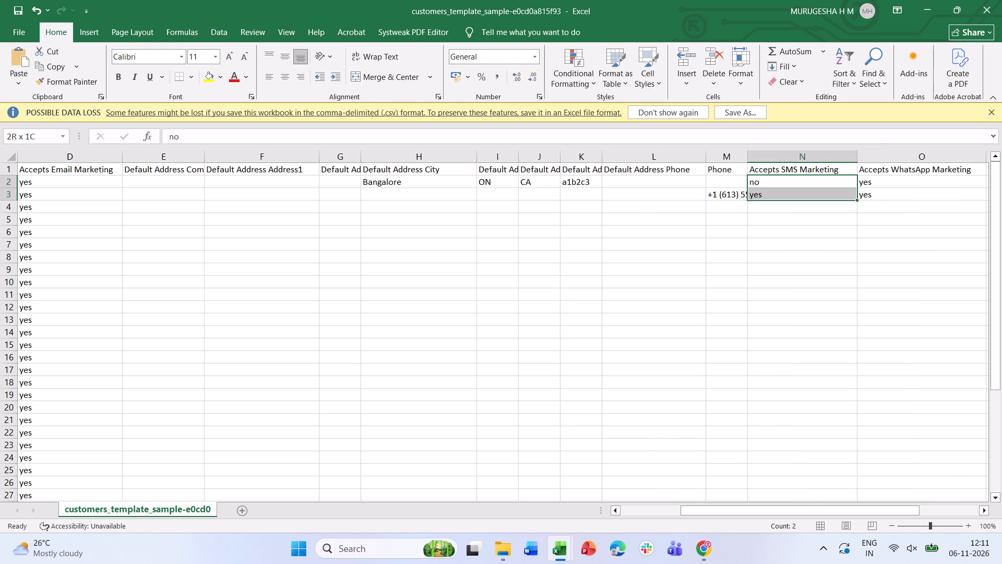
left_click(759, 260)
left_click(781, 198)
key("BackSpace")
left_click(790, 298)
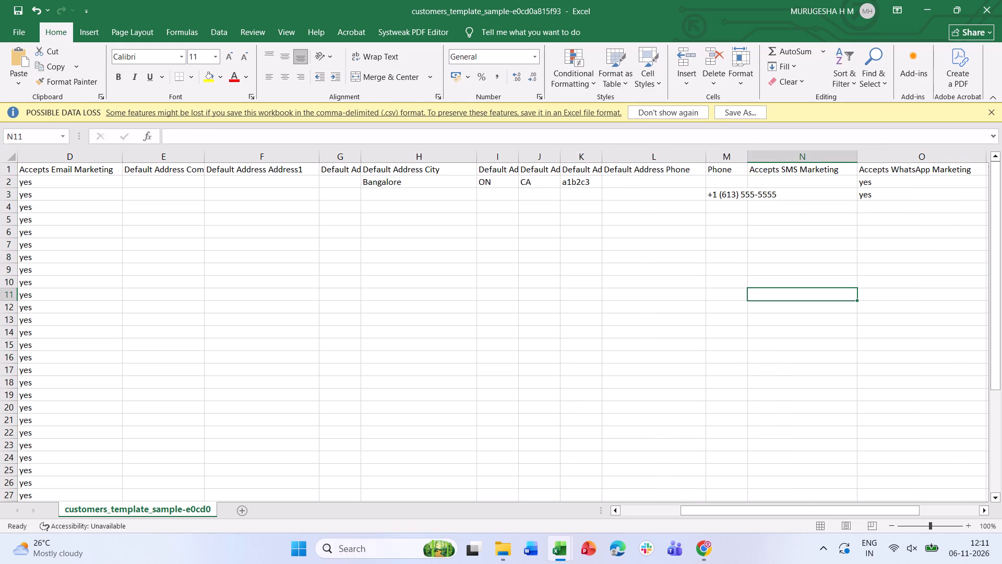
Widen the Default Address Province Code and Default Address Country Code columns and select the province code in row 2.
left_click_drag(519, 159, 600, 152)
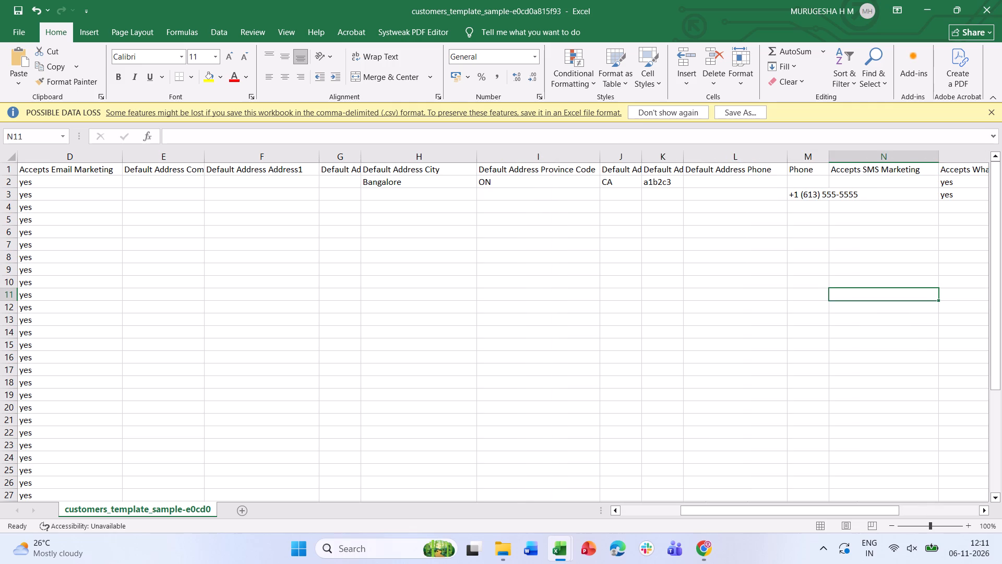
left_click_drag(643, 161, 737, 163)
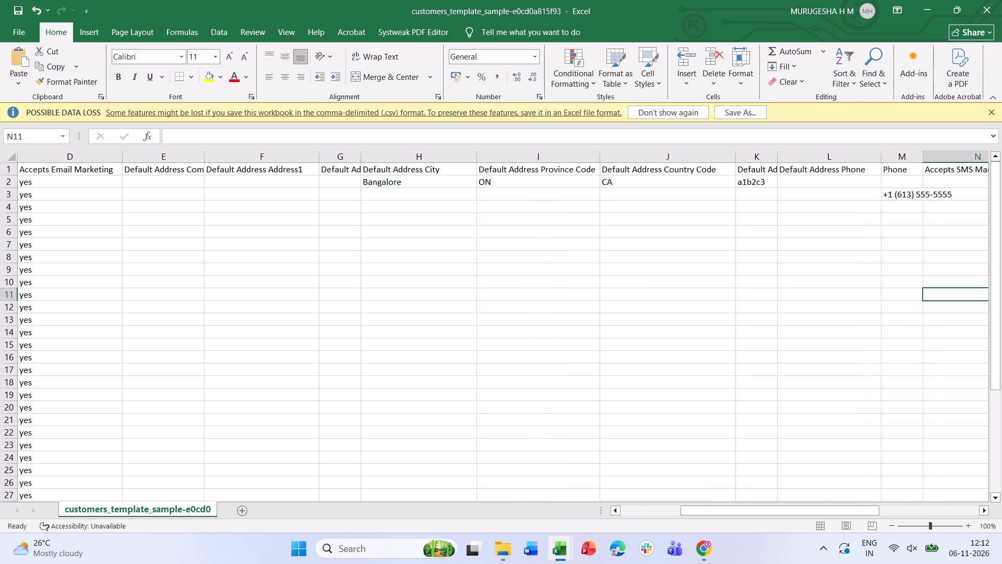
left_click(579, 183)
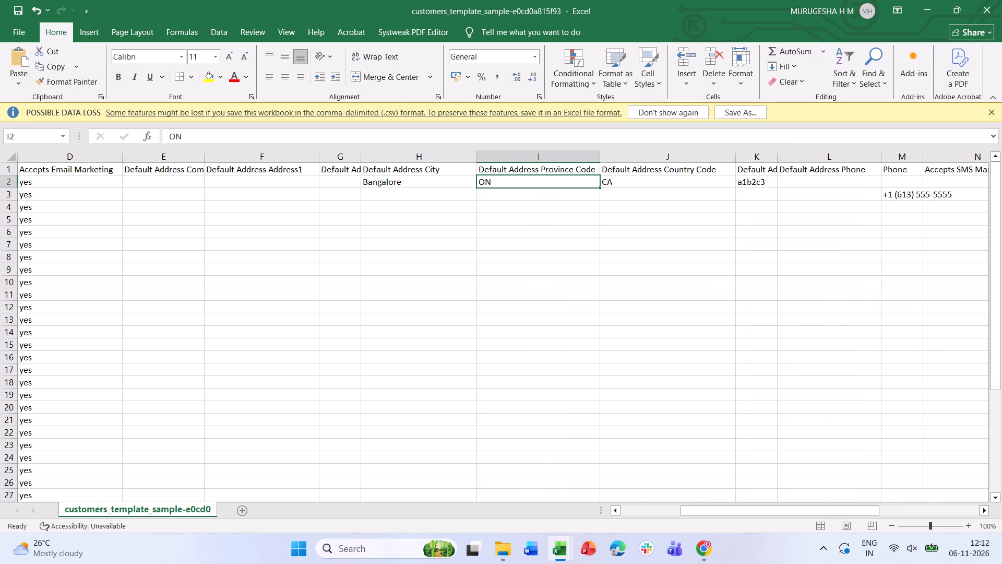
In row 2 of the template, set the Default Address Province Code to "KA" and the Country Code to "IN".
type("KA")
key("BackSpace")
key("BackSpace")
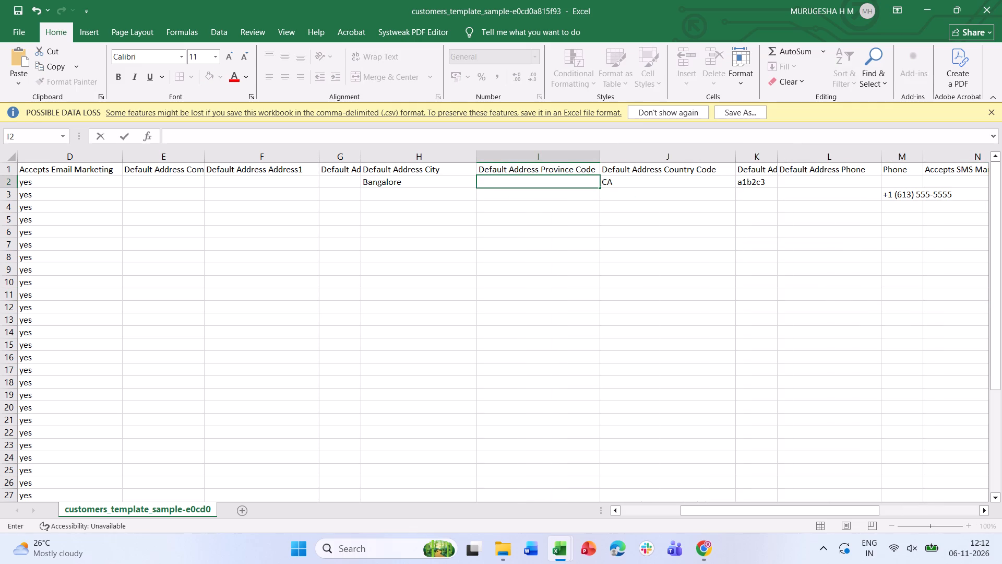
left_click(615, 182)
type("IN")
left_click(577, 183)
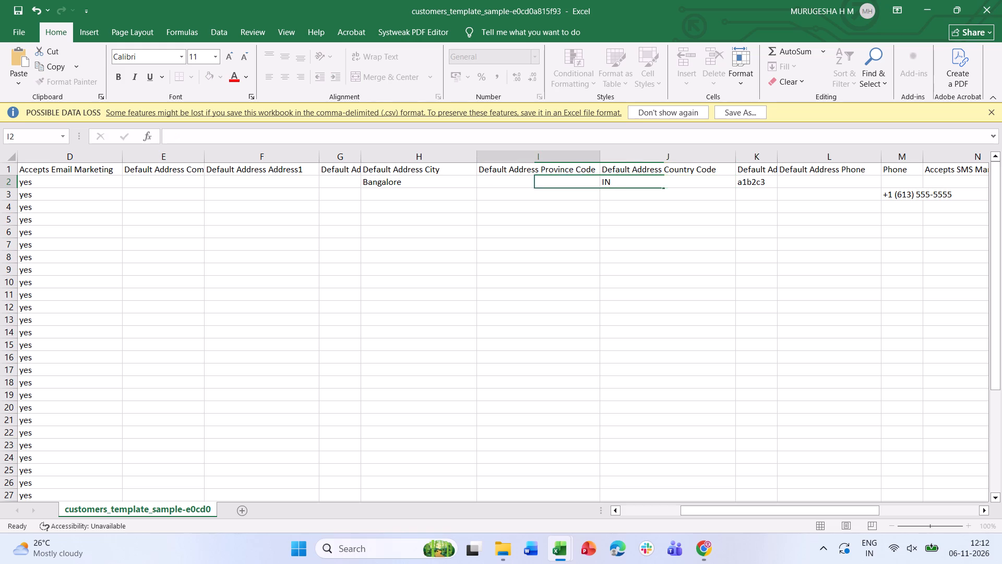
type("KA")
left_click(678, 219)
Widen the Default Address Zip column and clear the sample zip code in row 2.
scroll(678, 219, "left", 2)
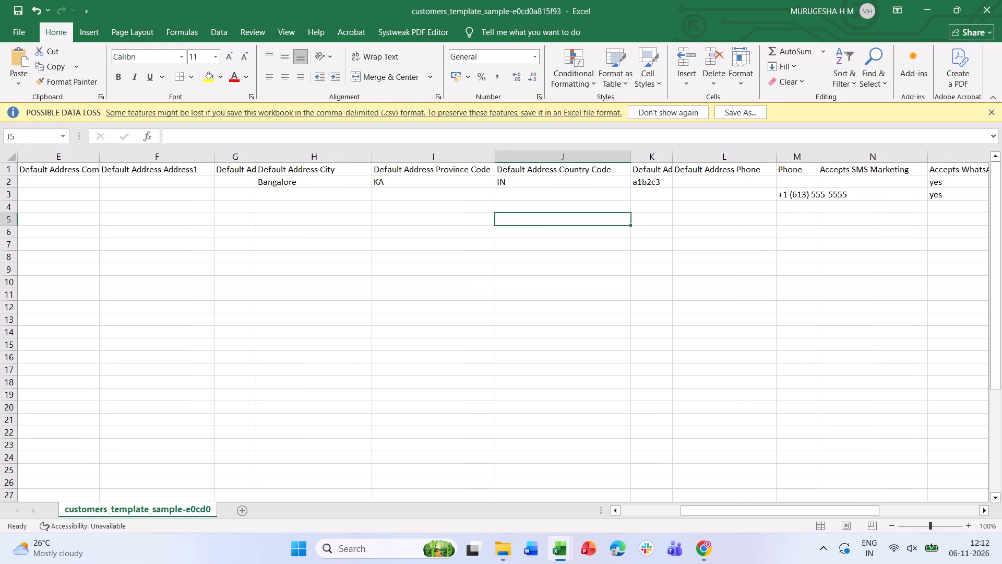
left_click_drag(672, 158, 756, 156)
left_click(707, 184)
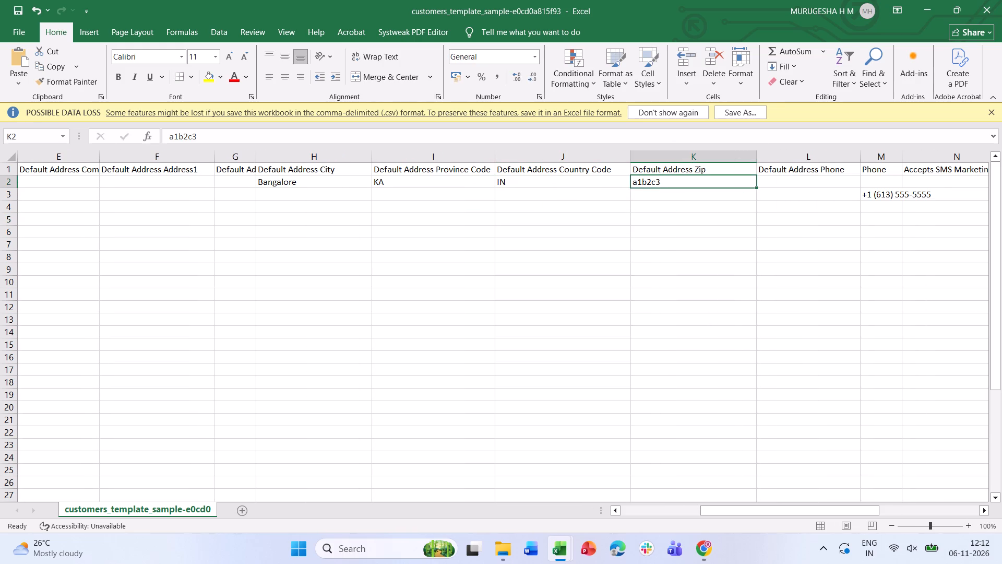
key("BackSpace")
left_click(705, 315)
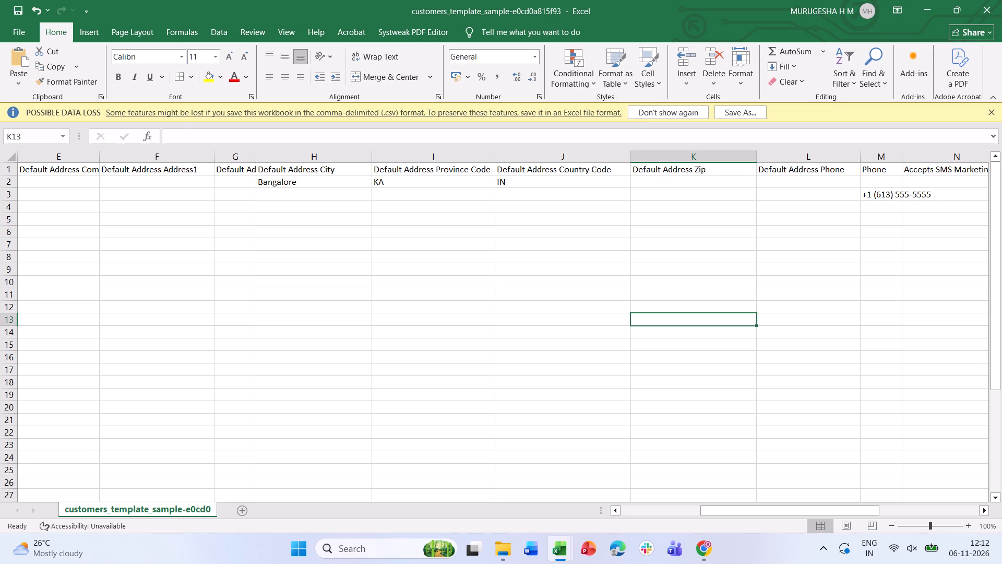
Clear the sample phone number in row 3 of the Phone column.
scroll(491, 270, "left", 4)
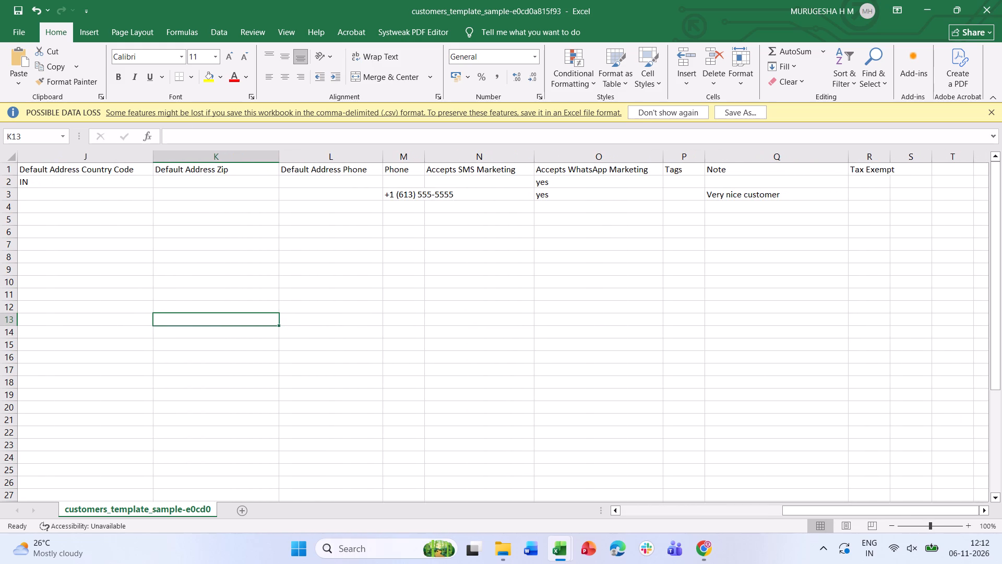
left_click(407, 196)
key("BackSpace")
left_click(530, 271)
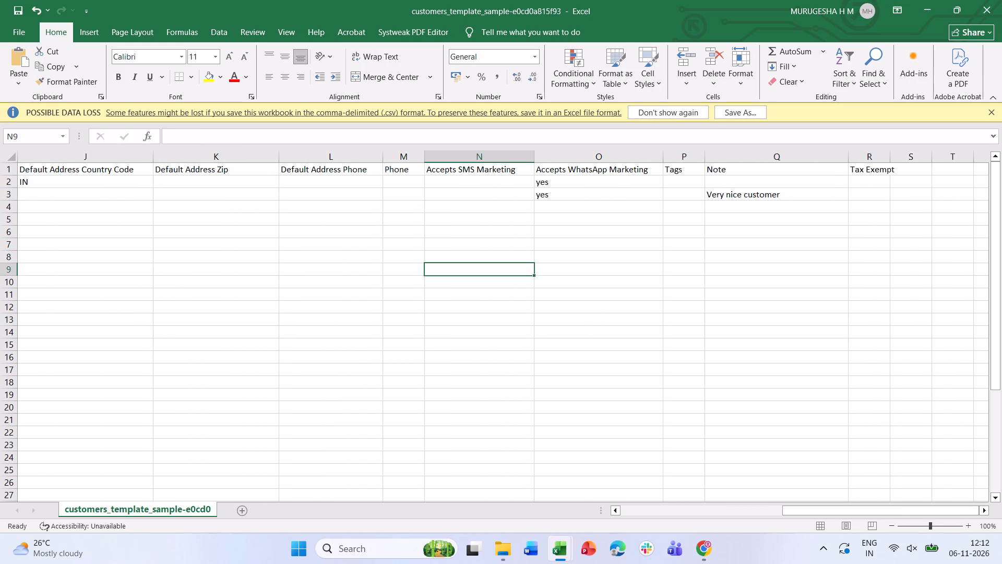
Clear the sample first names, last names and emails from rows 2 and 3 of the template.
scroll(747, 214, "left", 2)
scroll(746, 214, "right", 16)
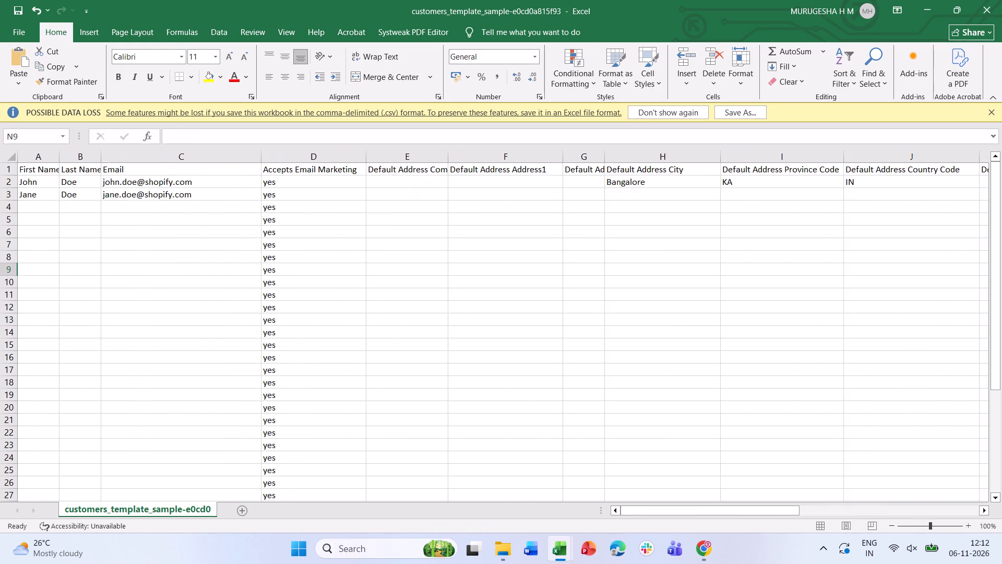
scroll(744, 216, "right", 10)
left_click(49, 182)
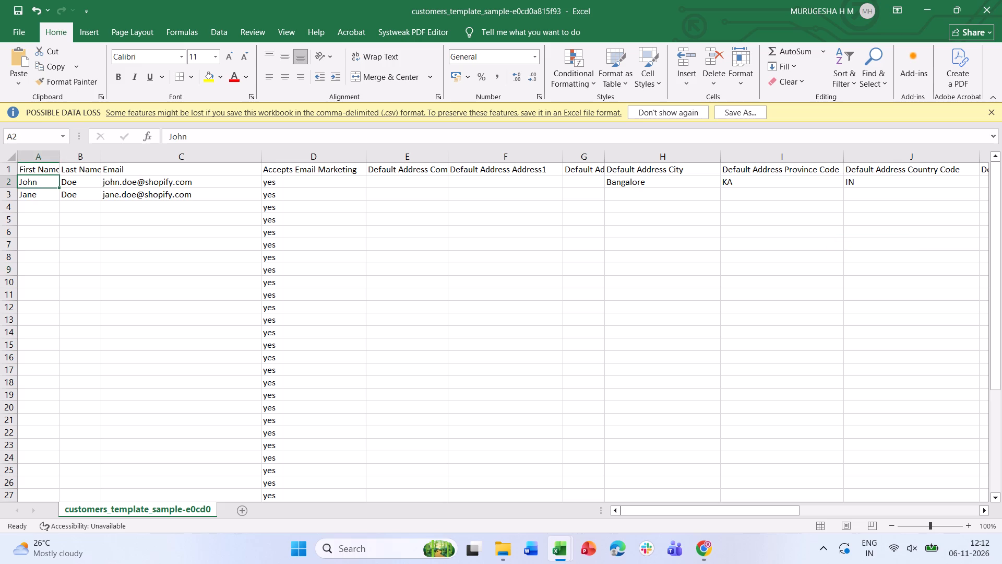
left_click(135, 198, "shift")
key("BackSpace")
left_click(543, 351)
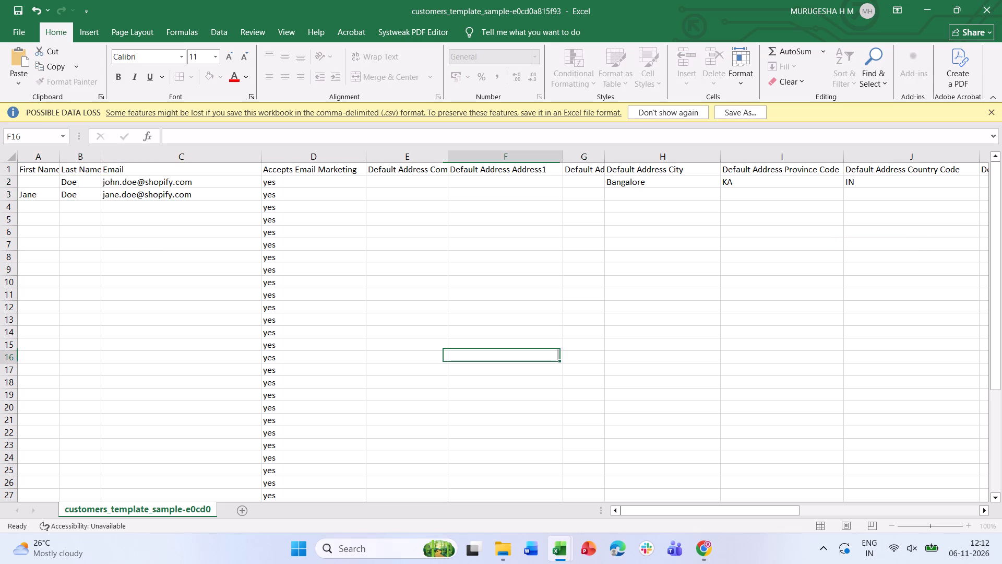
left_click(43, 185)
left_click(111, 196, "shift")
key("Delete")
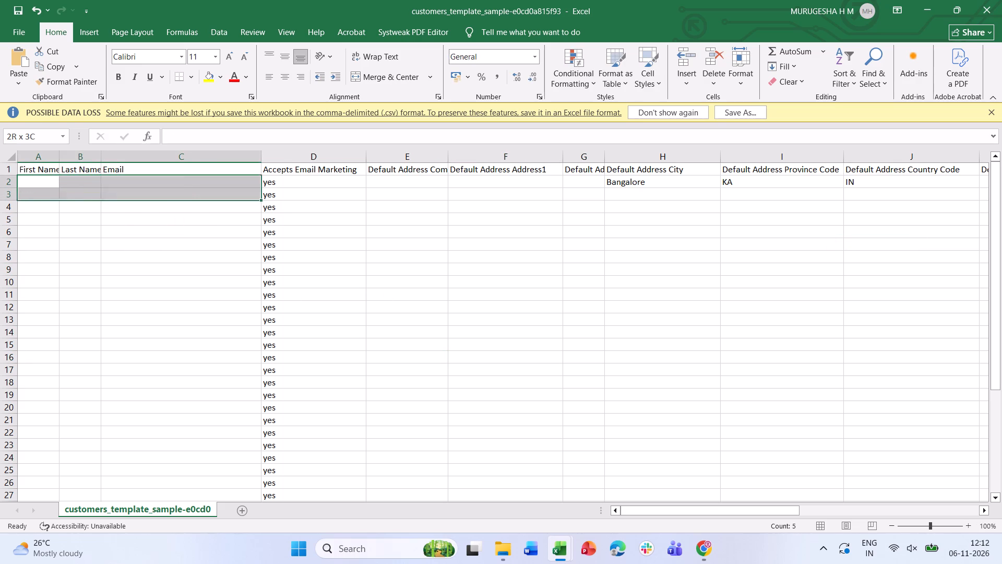
left_click(112, 195)
left_click(607, 373)
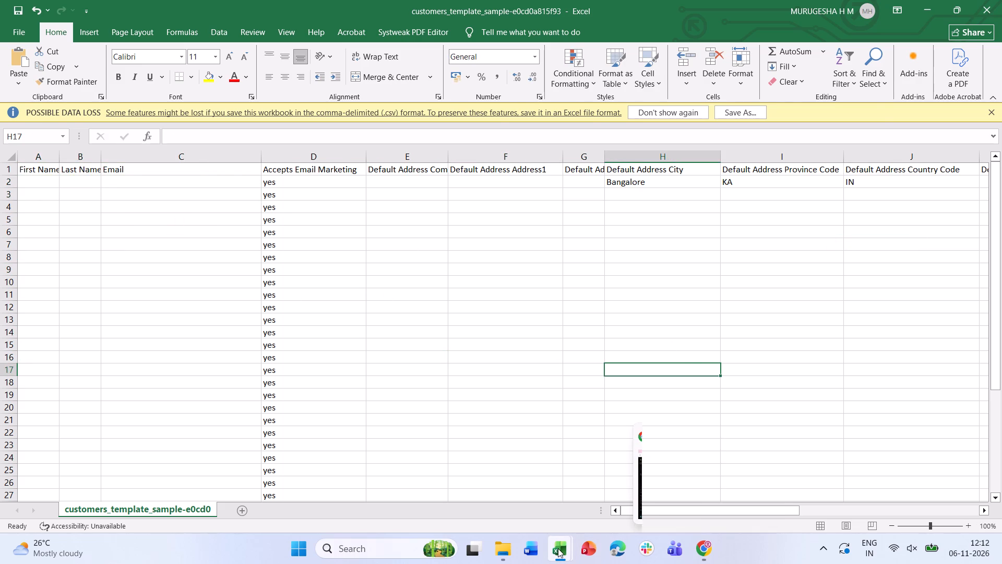
Copy all names in rows 2 to 73 of the Zoho CRM list into the template's widened First Name column, starting at A2.
left_click(630, 491)
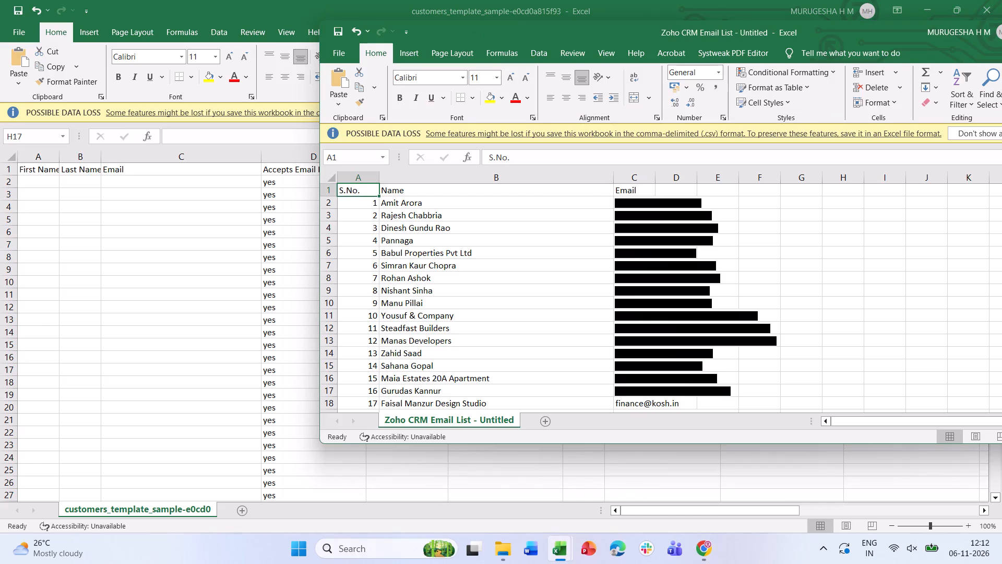
left_click(387, 201)
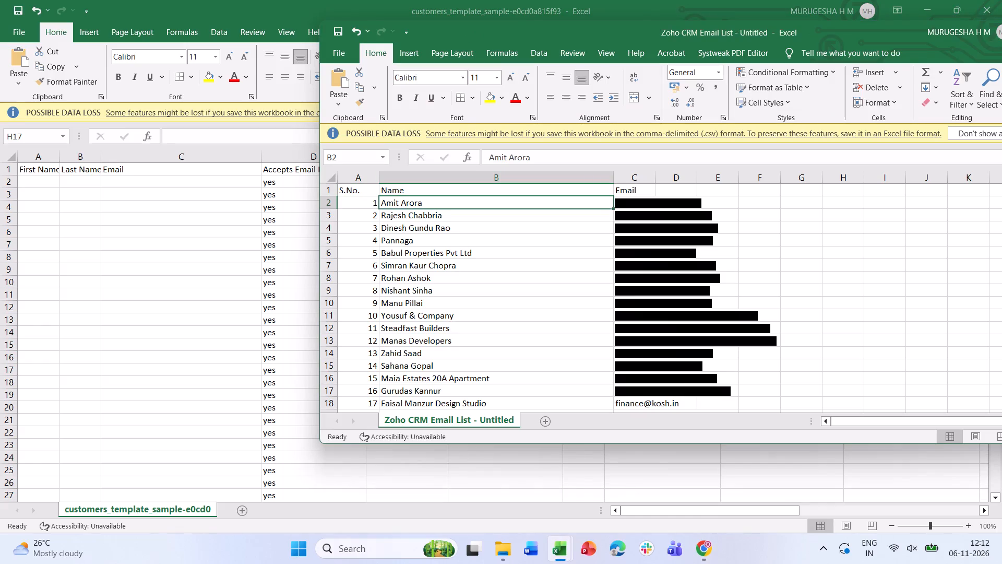
scroll(517, 306, "down", 4)
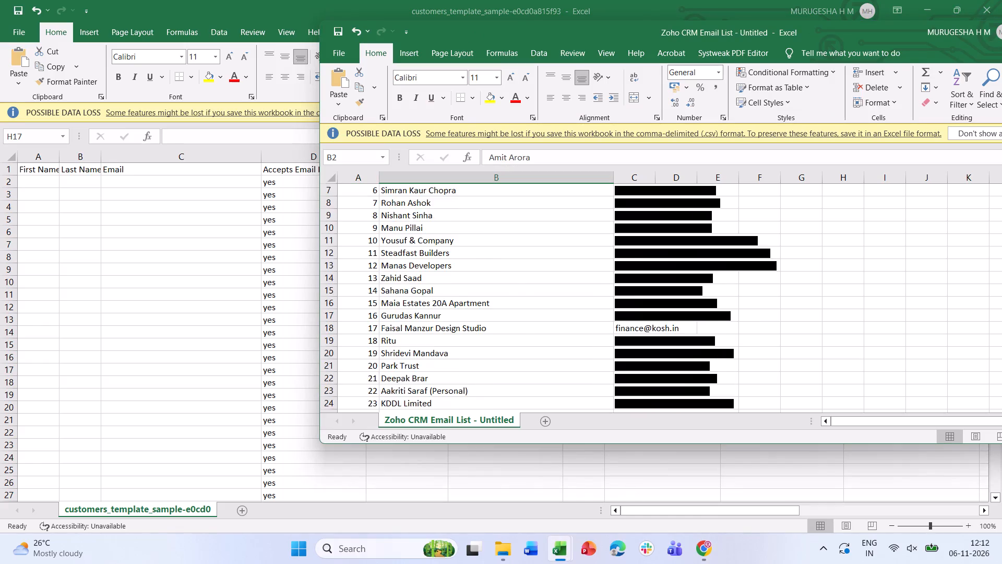
scroll(517, 306, "down", 15)
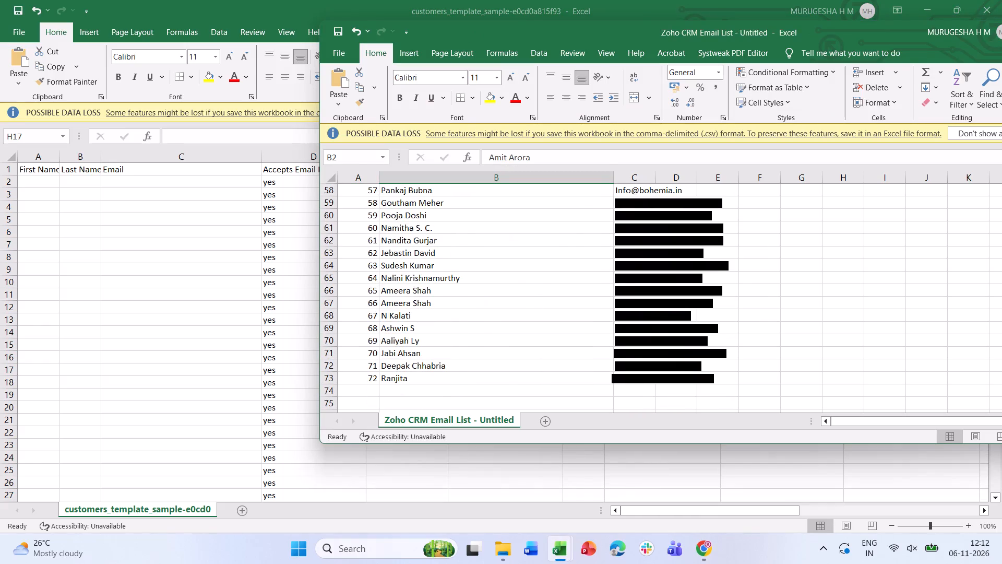
left_click(413, 375, "shift")
key("ctrl+c")
left_click(237, 335)
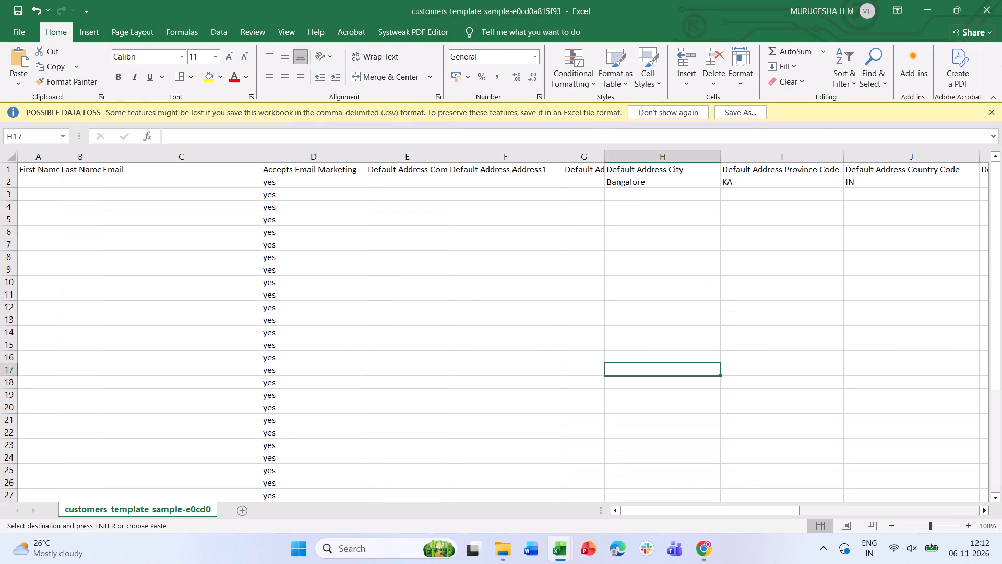
left_click_drag(60, 158, 170, 161)
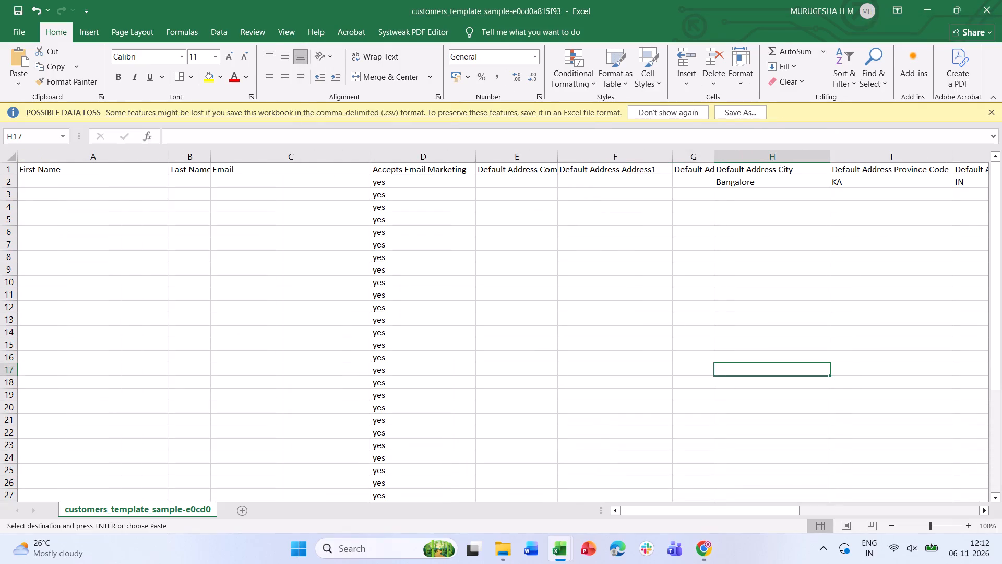
left_click(111, 184)
key("ctrl+v")
left_click(350, 289)
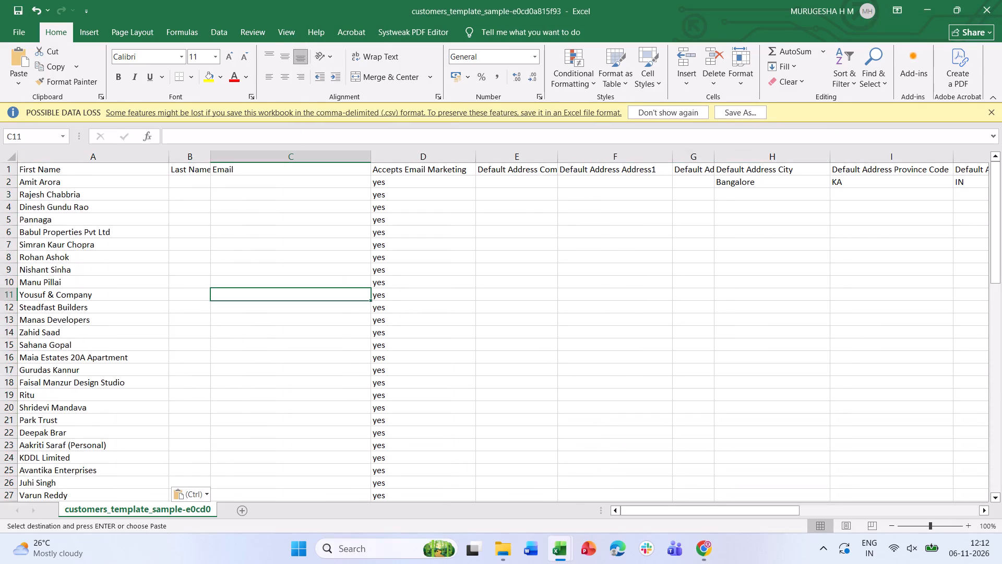
Move the surname in row 2 from the First Name cell to the Last Name cell.
left_click(97, 179)
left_click_drag(226, 139, 187, 138)
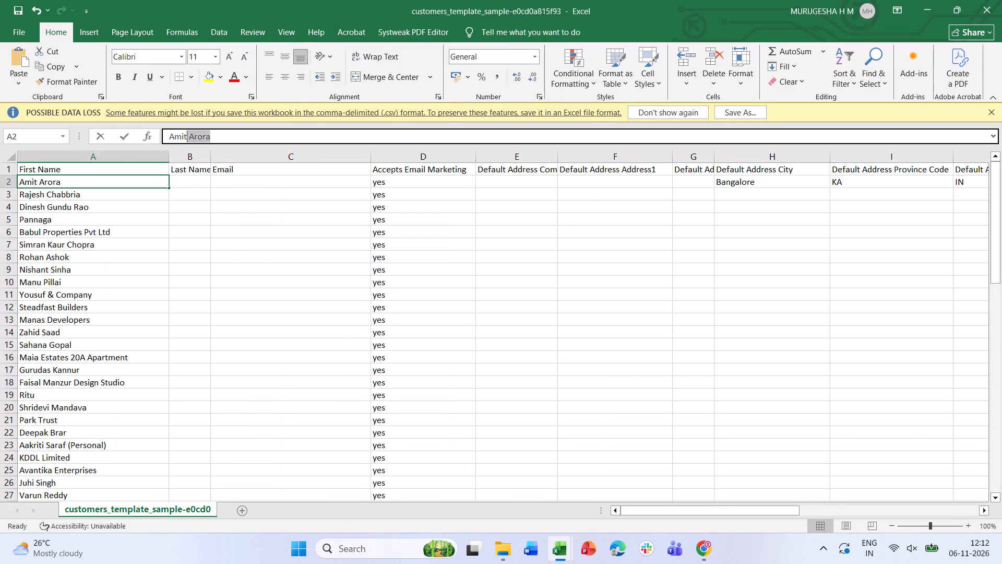
left_click_drag(187, 138, 190, 138)
key("ctrl+c")
key("ctrl+x")
left_click(181, 180)
key("ctrl+v")
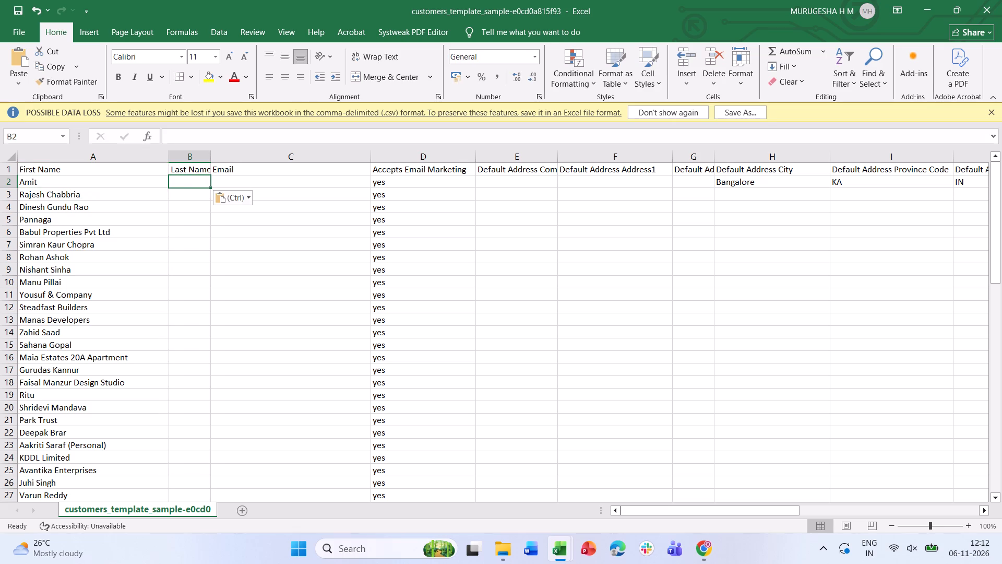
Move the surname in row 3 from the First Name cell to the Last Name cell.
left_click(150, 195)
left_click_drag(240, 135, 235, 135)
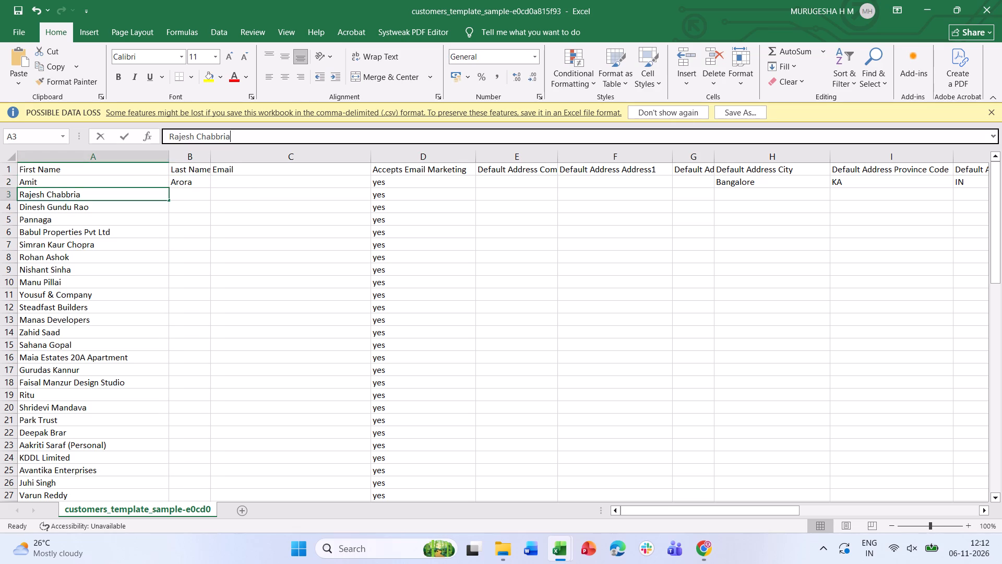
left_click_drag(235, 135, 196, 138)
key("ctrl+c")
key("ctrl+x")
left_click(195, 195)
key("ctrl+v")
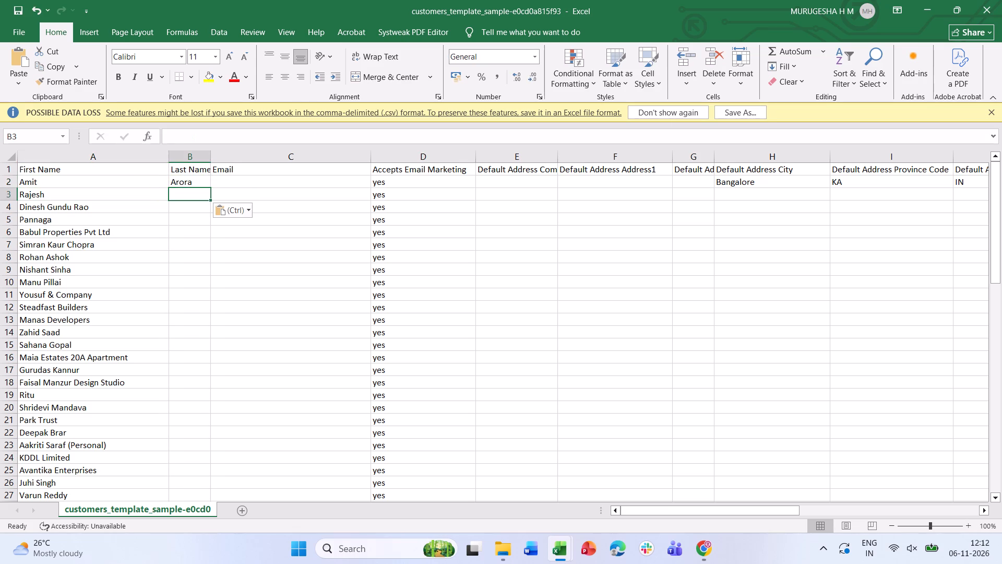
Move the two-word surname in row 4 from the First Name cell to the Last Name cell.
left_click(113, 206)
left_click_drag(253, 136, 246, 136)
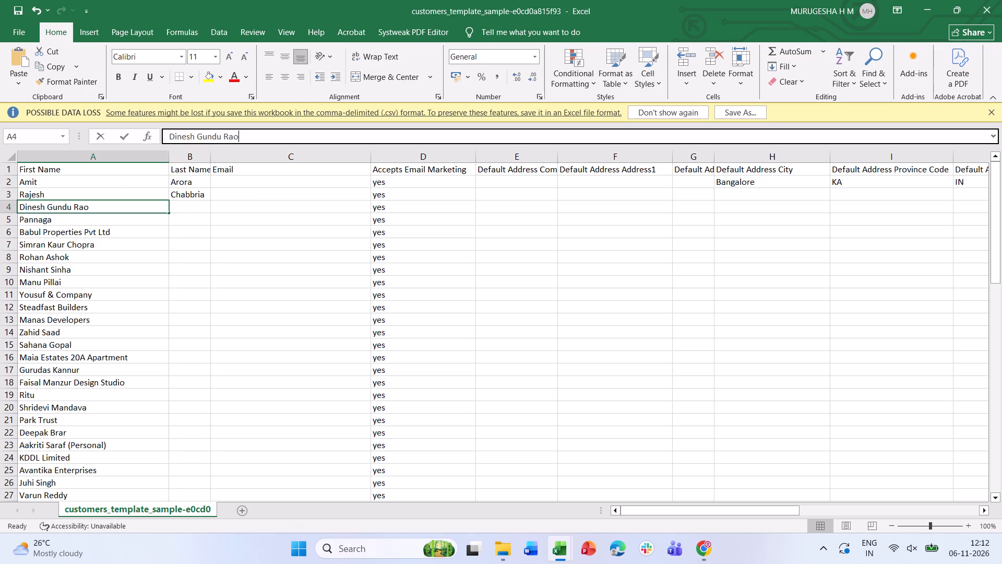
left_click_drag(246, 136, 195, 134)
key("ctrl+c")
key("ctrl+x")
left_click(195, 207)
key("ctrl+v")
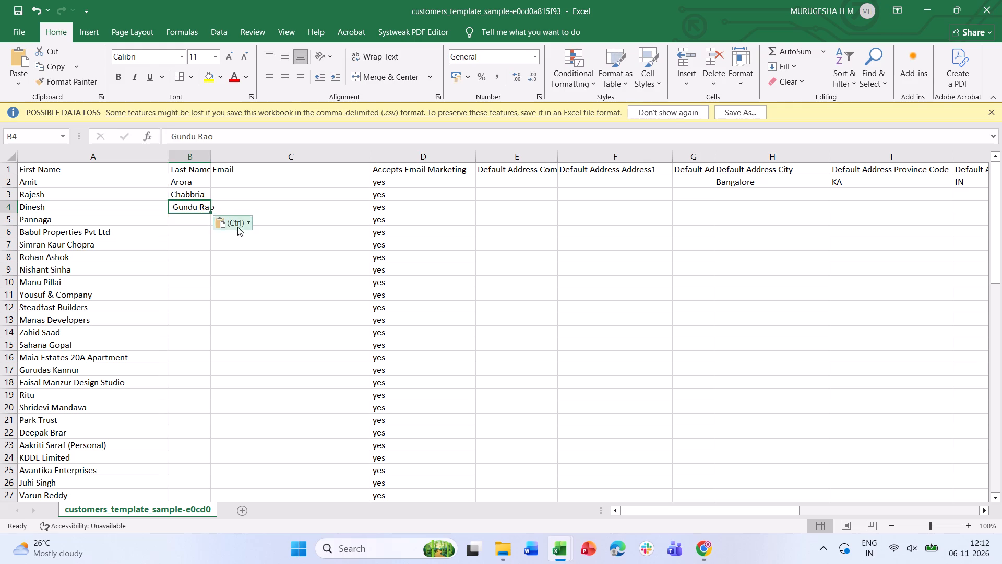
Widen the Last Name column and remove the leading space from the surname in B4.
left_click(269, 261)
left_click_drag(211, 159, 279, 160)
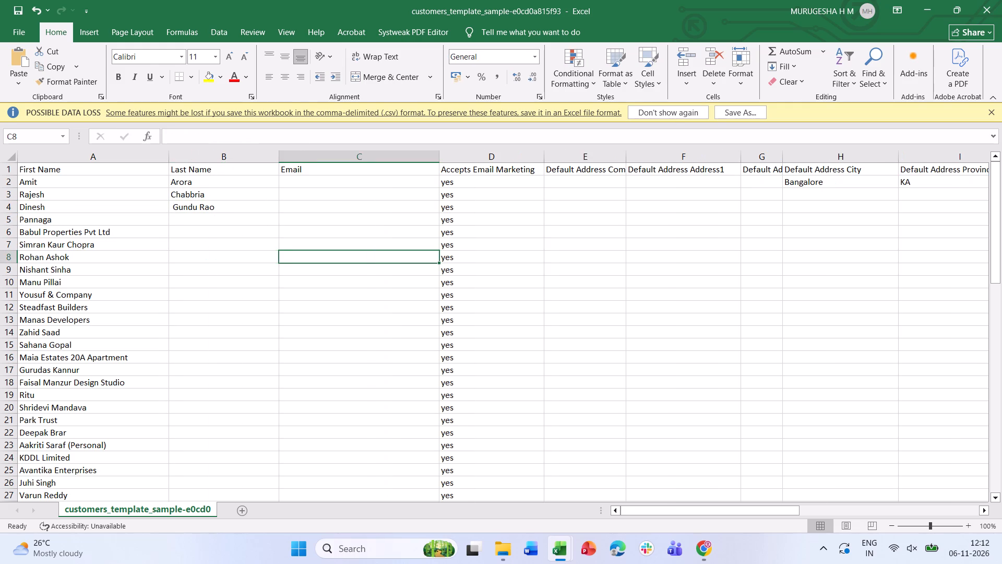
left_click(192, 206)
left_click(171, 136)
key("BackSpace")
key("BackSpace")
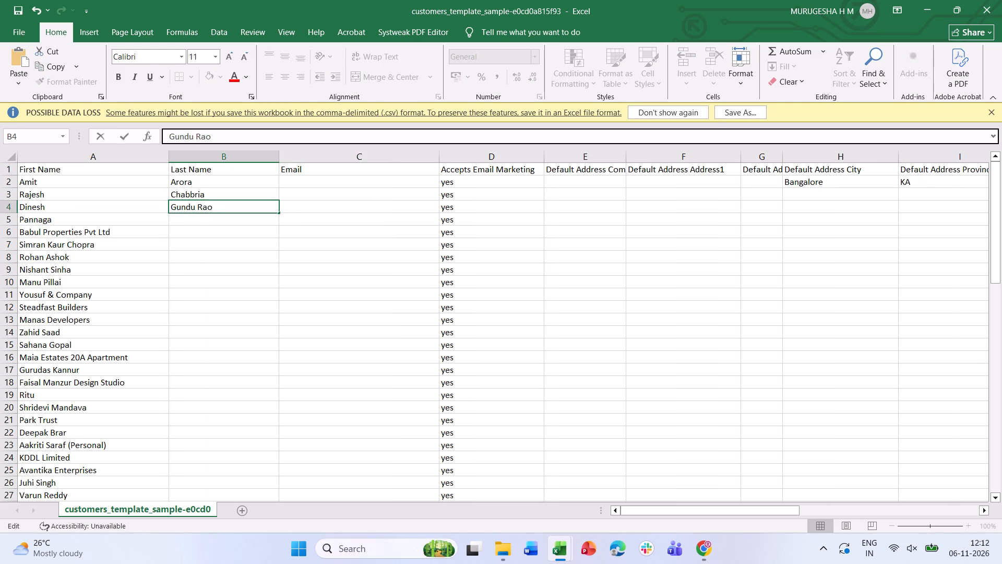
Move "Properties Pvt Ltd" in row 6 from the First Name cell to the Last Name cell.
left_click(62, 231)
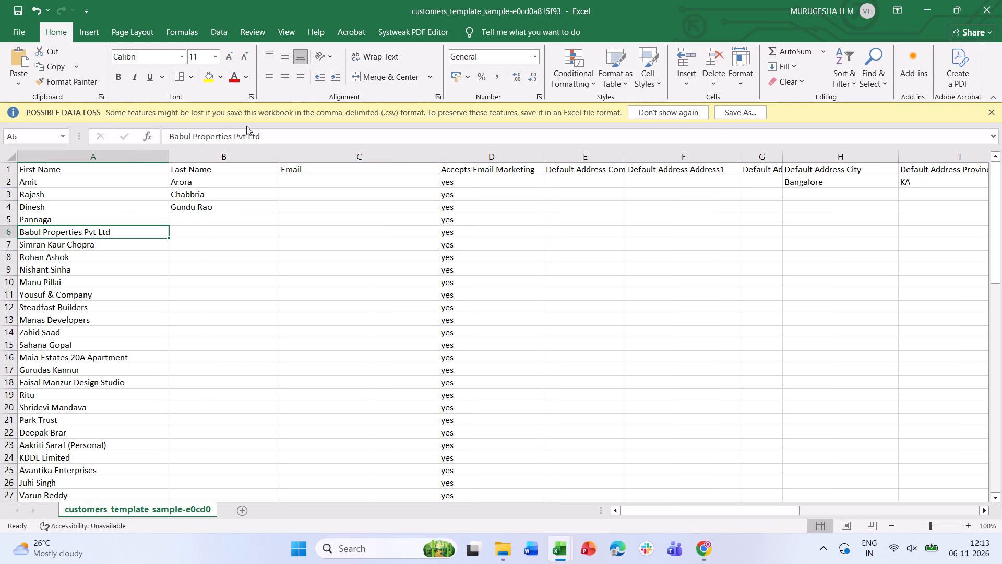
left_click_drag(269, 133, 194, 133)
key("ctrl+c")
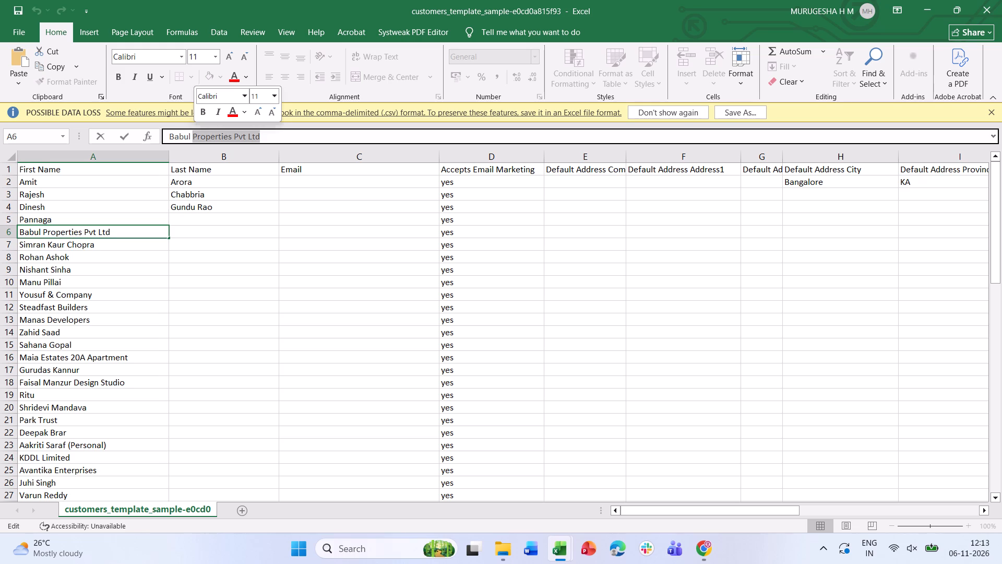
key("ctrl+x")
left_click(180, 234)
key("ctrl+v")
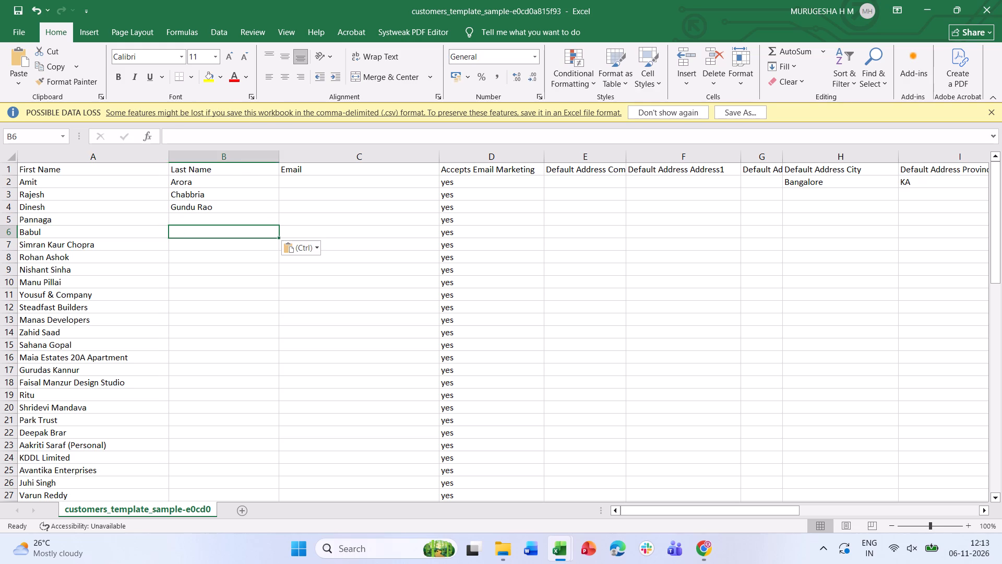
Move the two-word surname in row 7 from the First Name cell to the Last Name cell.
left_click(102, 245)
left_click_drag(259, 134, 197, 135)
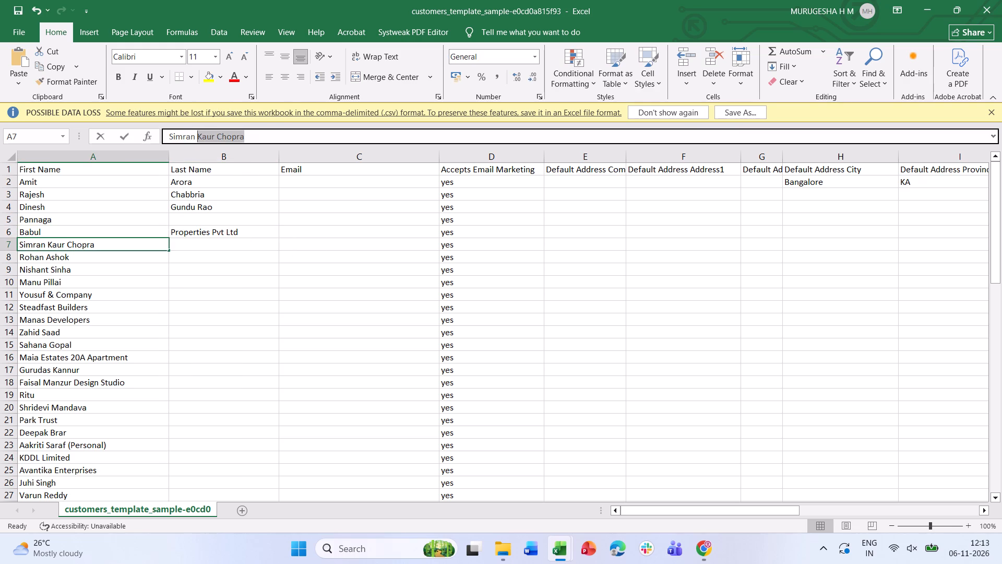
left_click_drag(197, 135, 198, 135)
key("ctrl+c")
key("ctrl+x")
left_click(176, 243)
key("ctrl+v")
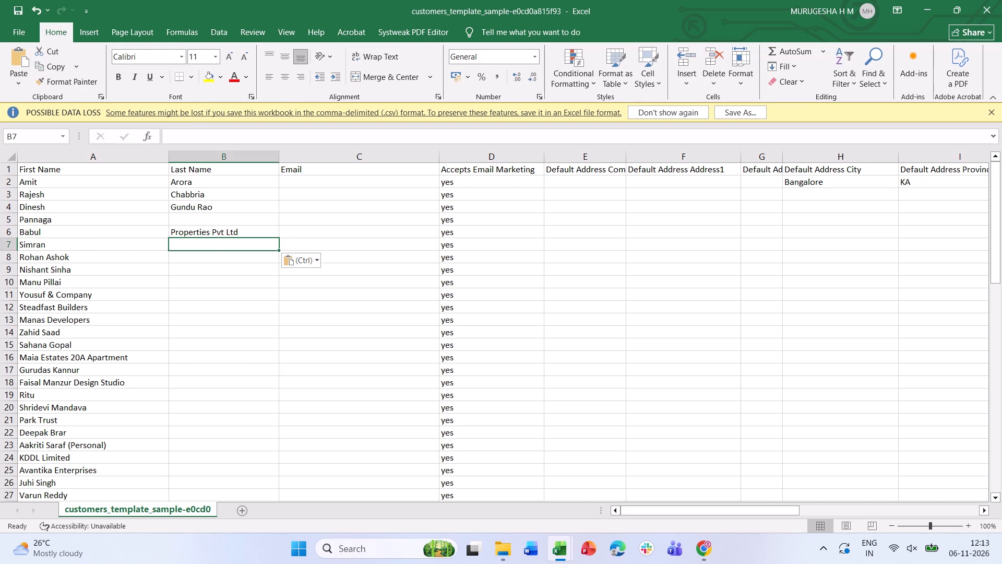
Move the surname in row 8 from the First Name cell to the Last Name cell.
left_click(90, 258)
left_click_drag(229, 139, 197, 140)
key("ctrl+c")
key("ctrl+x")
left_click(182, 256)
key("ctrl+v")
Move the surname in row 9 from the First Name cell to the Last Name cell.
left_click(132, 270)
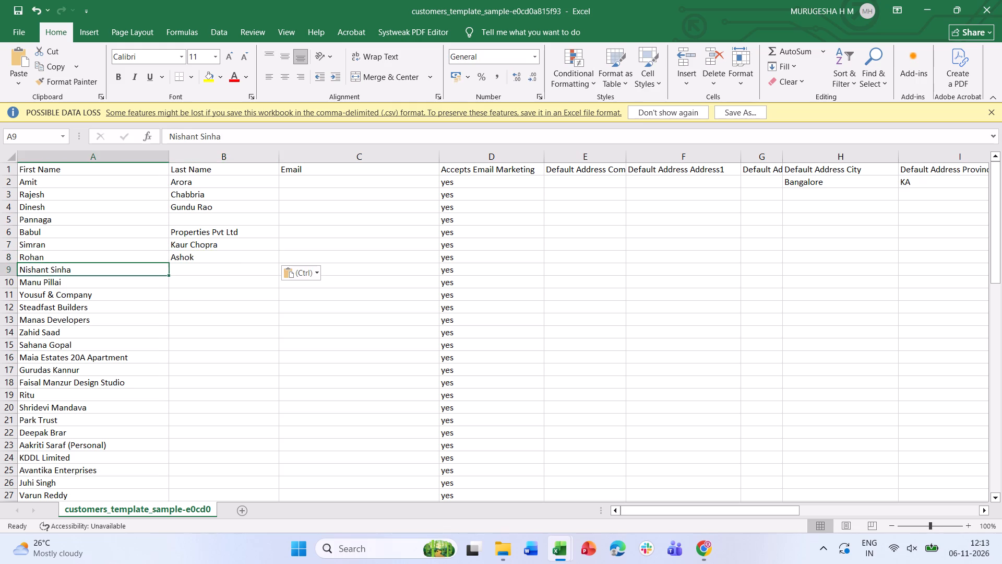
left_click_drag(237, 136, 200, 139)
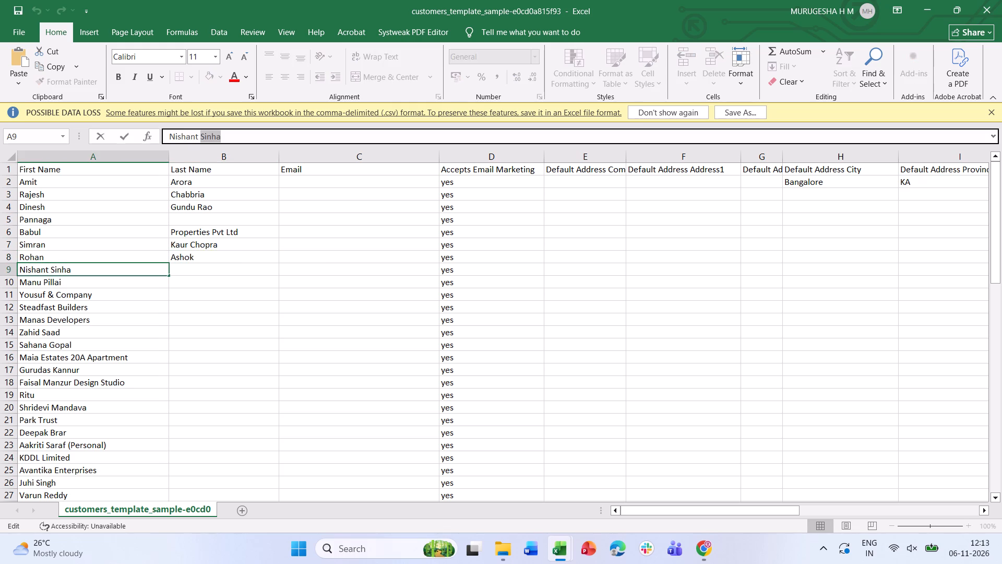
key("ctrl+c")
key("ctrl+x")
left_click(180, 270)
key("ctrl+v")
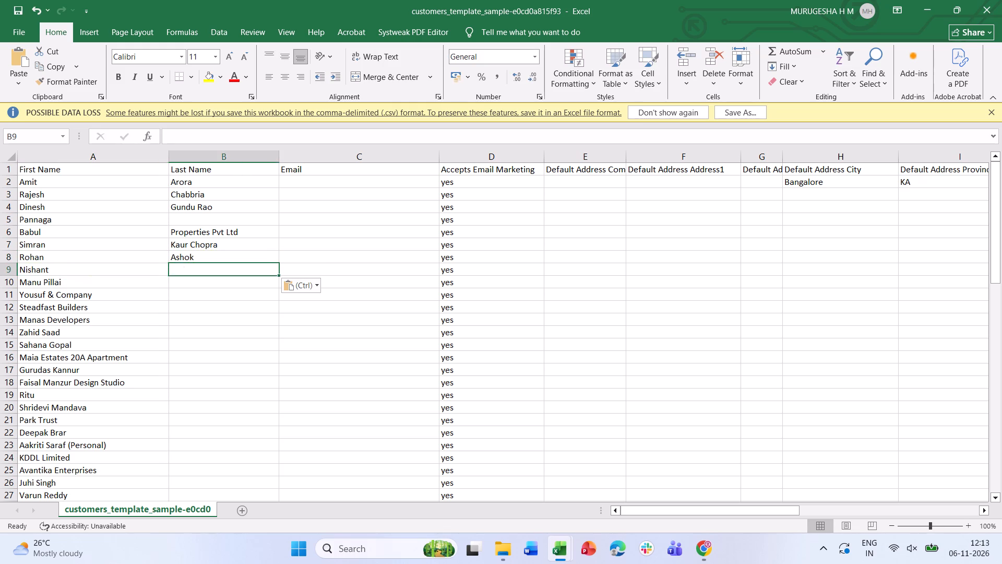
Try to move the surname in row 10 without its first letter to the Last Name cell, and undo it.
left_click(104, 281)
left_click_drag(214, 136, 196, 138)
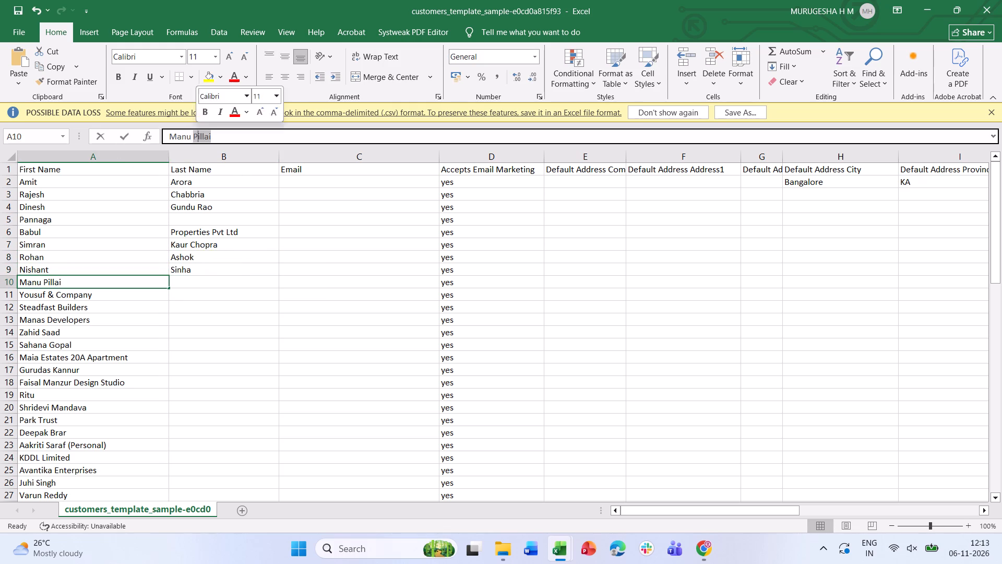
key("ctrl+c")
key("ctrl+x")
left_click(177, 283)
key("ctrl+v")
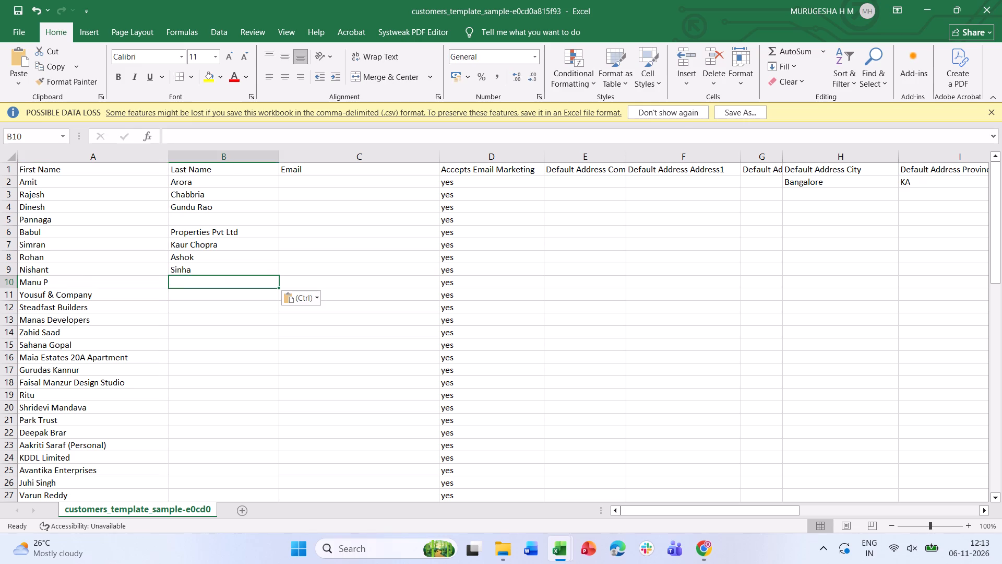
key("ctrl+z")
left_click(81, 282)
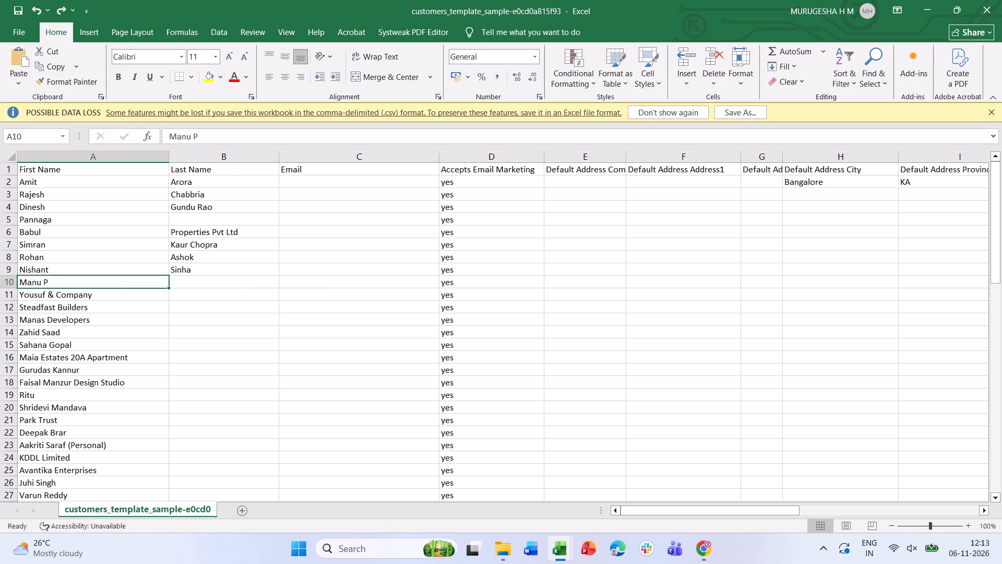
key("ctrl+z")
Move the whole surname in row 10 from the First Name cell to the Last Name cell.
left_click_drag(217, 132, 188, 135)
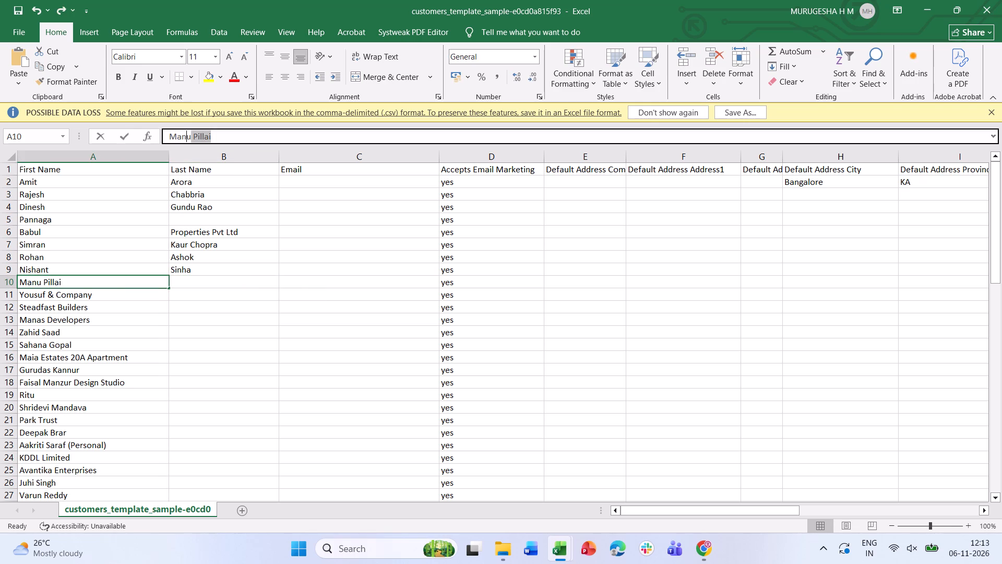
left_click_drag(188, 135, 192, 135)
key("ctrl+c")
key("ctrl+x")
left_click(182, 281)
key("ctrl+v")
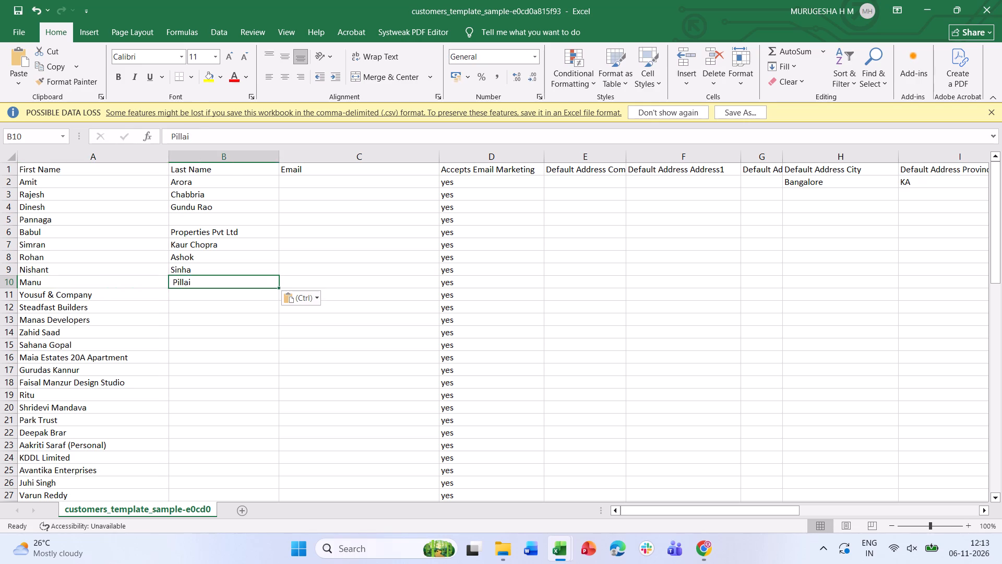
Move "& Company" in row 11 from the First Name cell to the Last Name cell.
left_click(115, 295)
left_click_drag(260, 136, 195, 142)
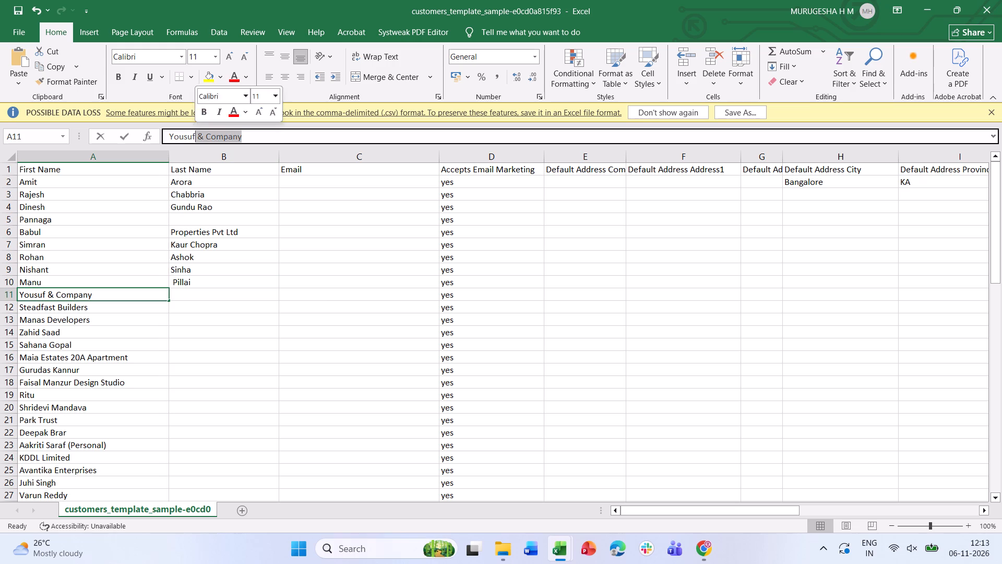
key("ctrl+x")
key("ctrl+z")
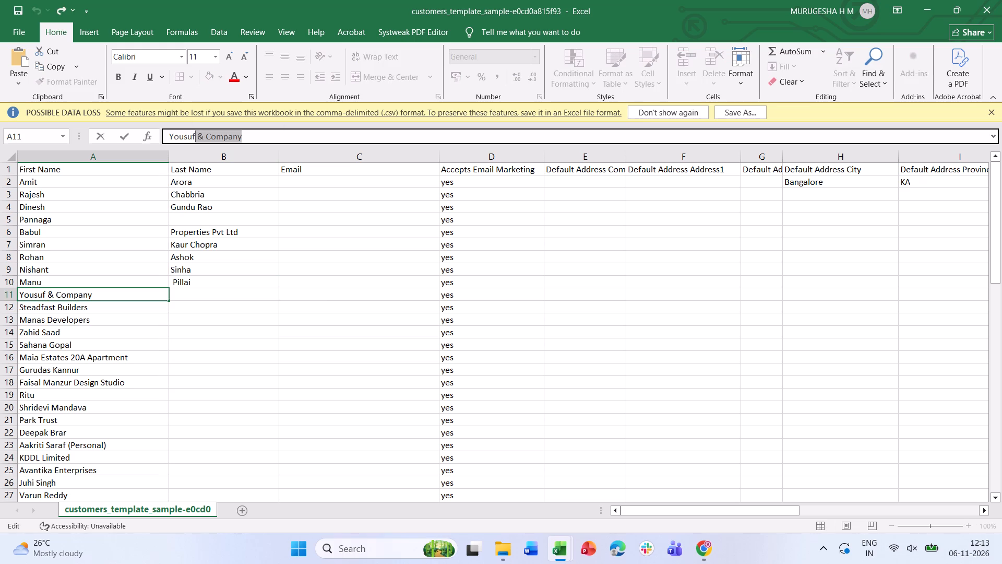
key("ctrl+c")
key("ctrl+x")
left_click(191, 293)
key("ctrl+v")
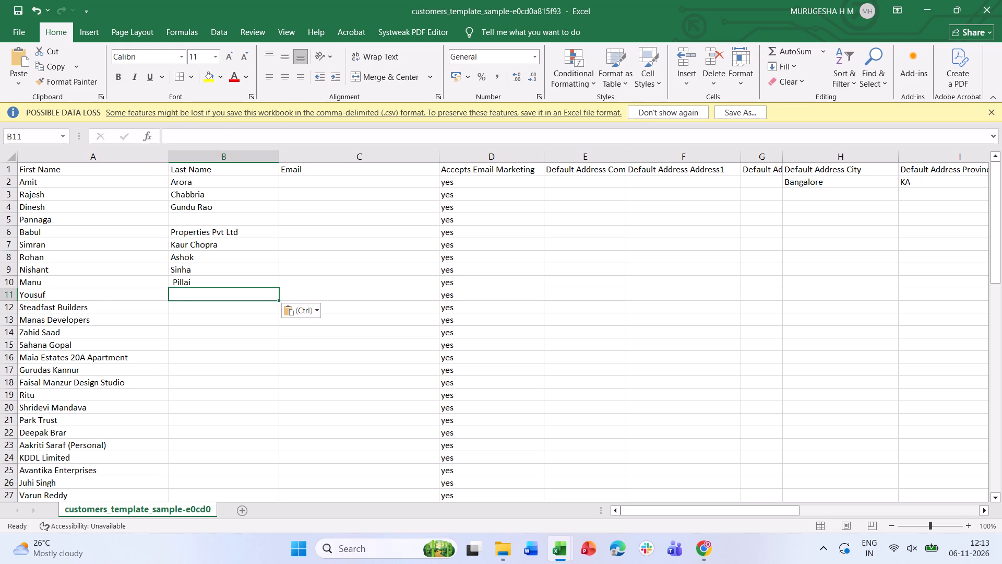
Move "Builders" in row 12 from the First Name cell to the Last Name cell.
left_click(125, 307)
left_click_drag(246, 138, 207, 139)
key("ctrl+c")
key("ctrl+x")
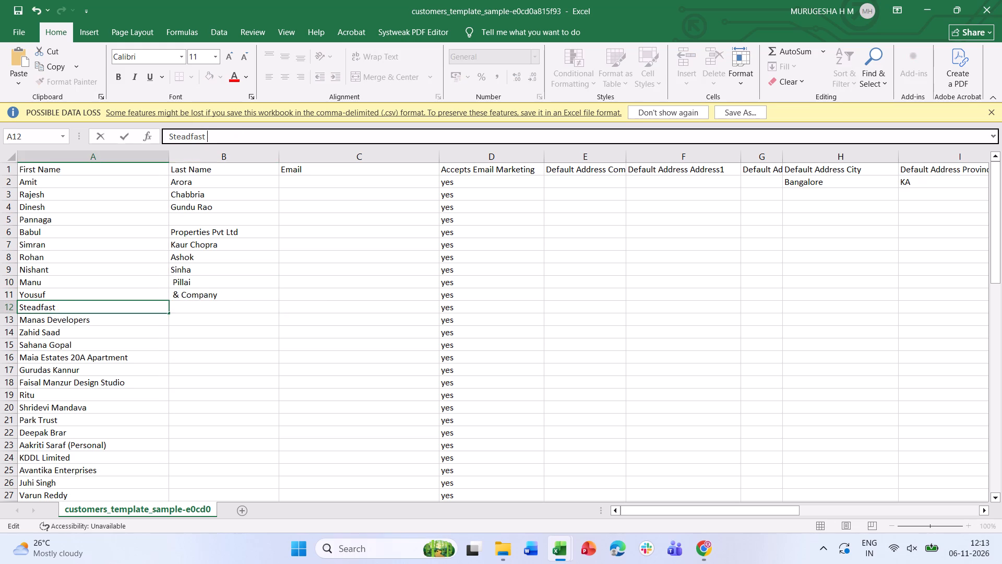
left_click(190, 311)
key("ctrl+v")
Move "Developers" in row 13 from the First Name cell to the Last Name cell.
left_click(115, 324)
left_click_drag(255, 137, 224, 139)
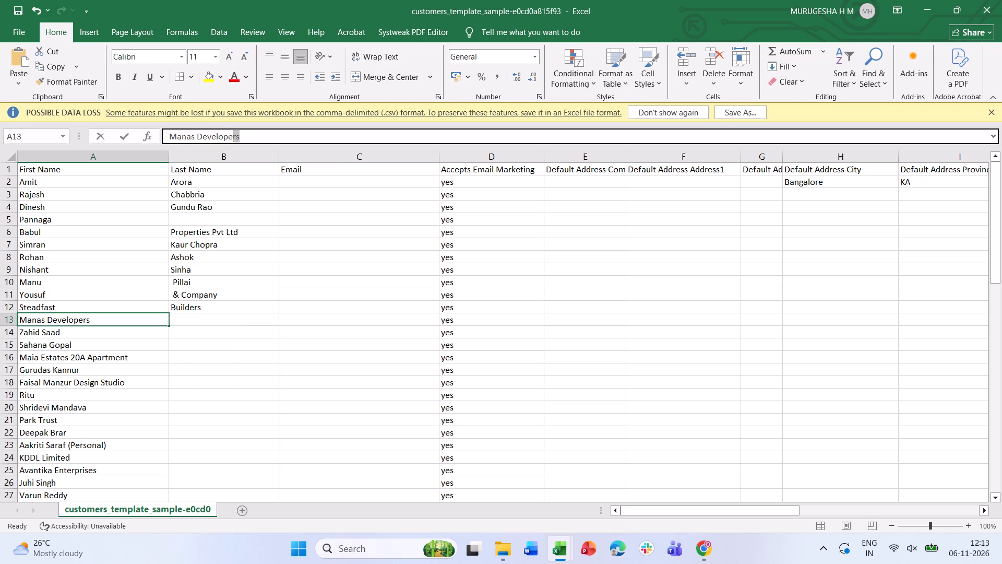
left_click_drag(224, 139, 197, 141)
key("ctrl+c")
key("ctrl+x")
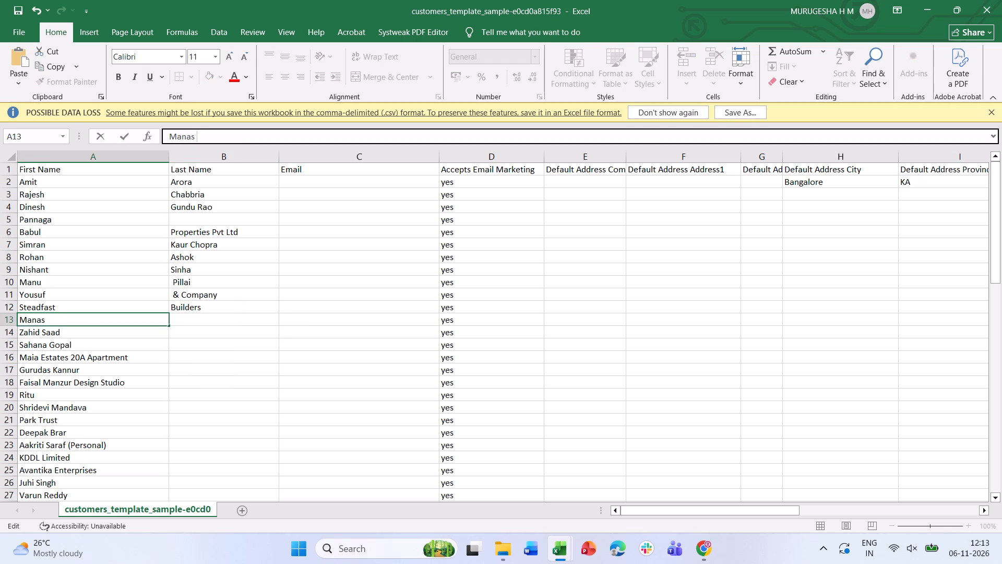
left_click(186, 321)
key("ctrl+v")
Move the surname in row 14 from the First Name cell to the Last Name cell.
left_click(112, 332)
left_click_drag(229, 133, 192, 137)
key("ctrl+c")
key("ctrl+x")
left_click(184, 333)
key("ctrl+v")
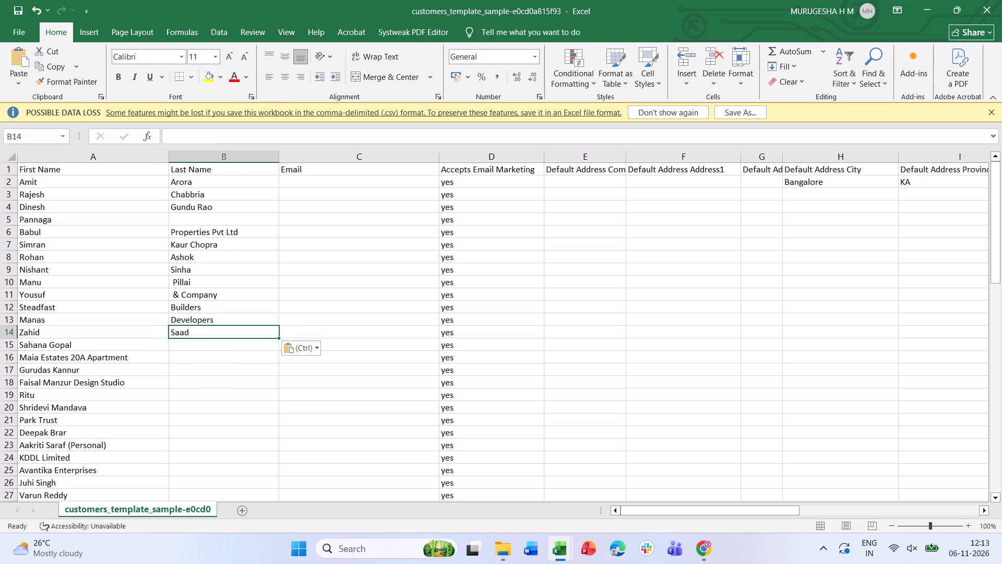
Move the surname in row 15 from the First Name cell to the Last Name cell.
left_click(129, 344)
left_click_drag(238, 135, 198, 139)
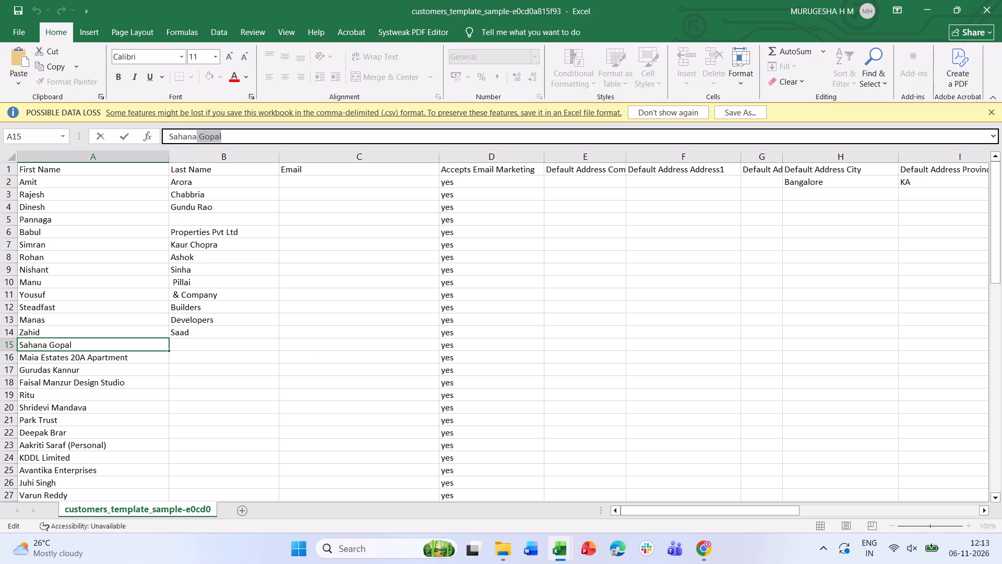
key("ctrl+c")
key("ctrl+x")
left_click(193, 346)
key("ctrl+v")
Move "20A Apartment" in row 16 from the First Name cell to the Last Name cell.
left_click(138, 358)
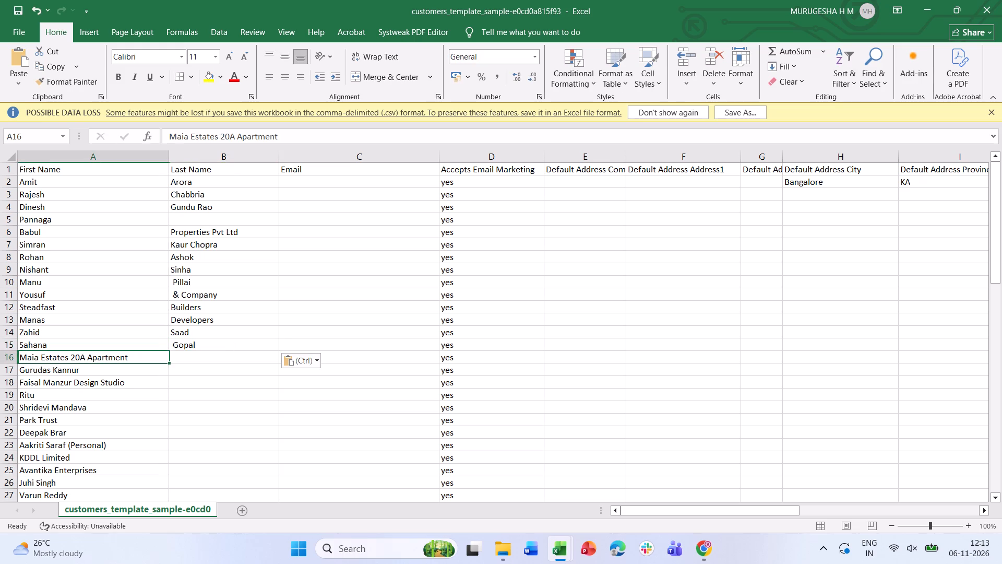
left_click_drag(295, 136, 220, 141)
key("ctrl+c")
key("ctrl+x")
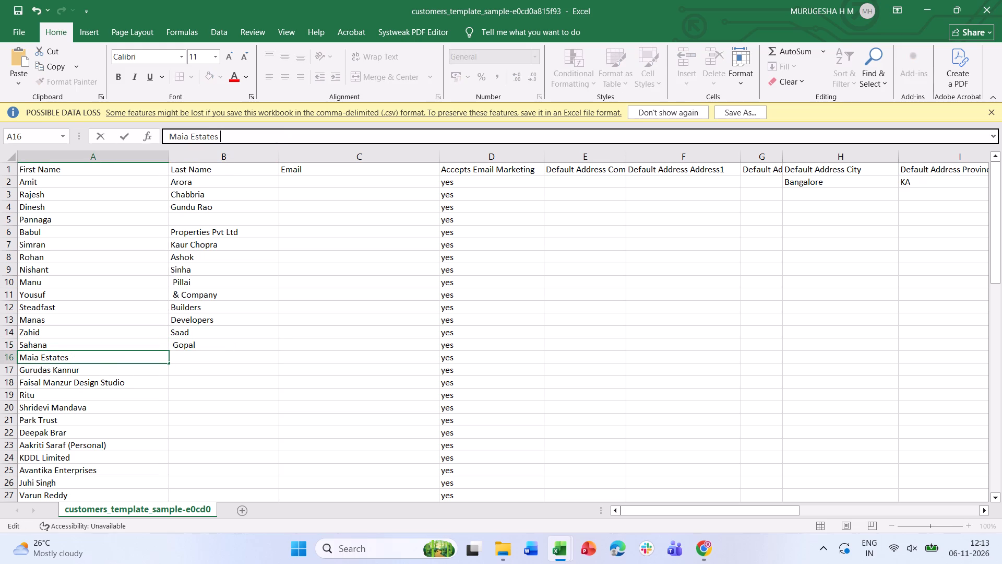
left_click(186, 359)
key("ctrl+v")
Move the surname in row 17 from the First Name cell to the Last Name cell.
left_click(115, 366)
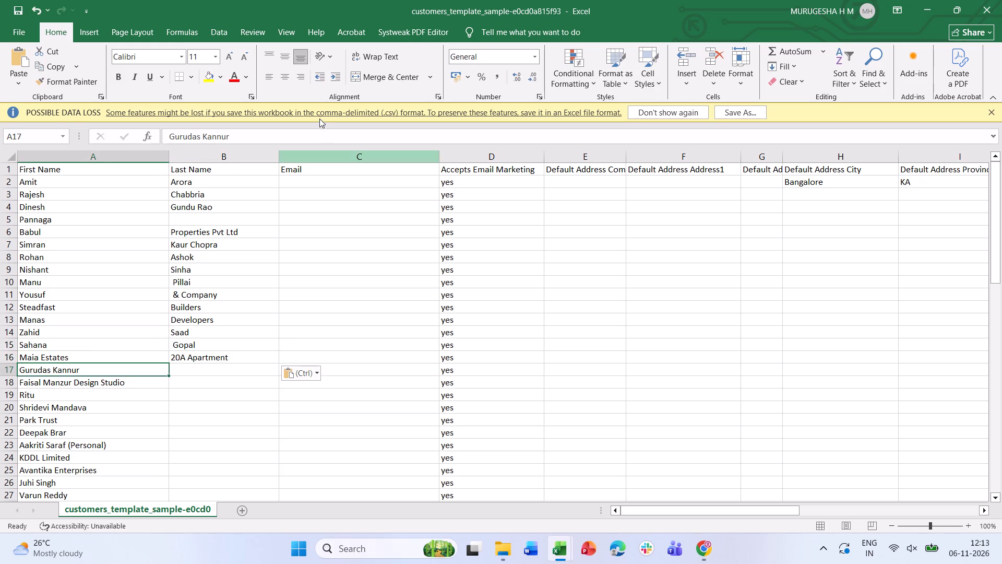
left_click_drag(271, 135, 202, 138)
key("ctrl+c")
key("ctrl+x")
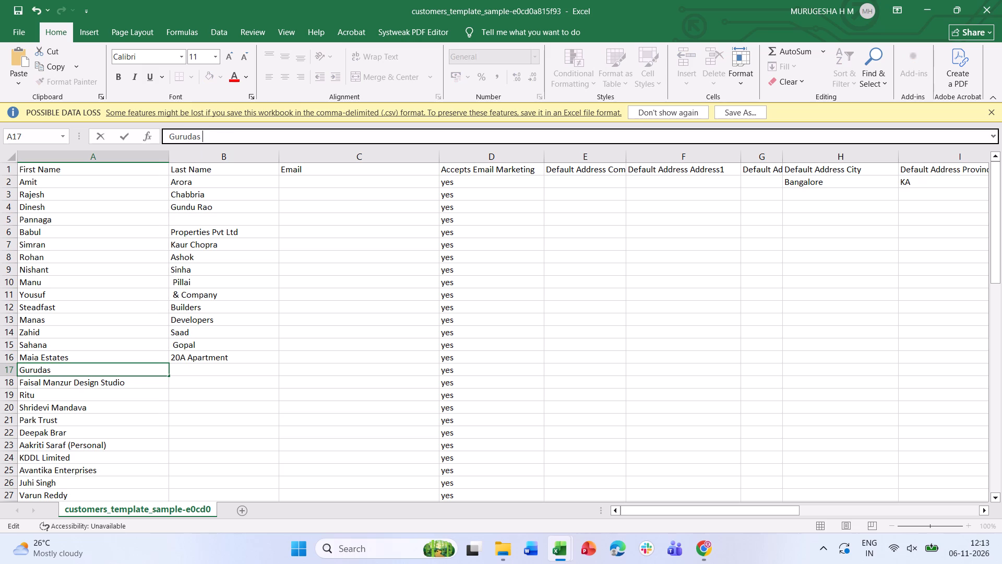
left_click(190, 375)
key("ctrl+v")
Move "Design Studio" in row 18 from the First Name cell to the Last Name cell.
left_click(130, 381)
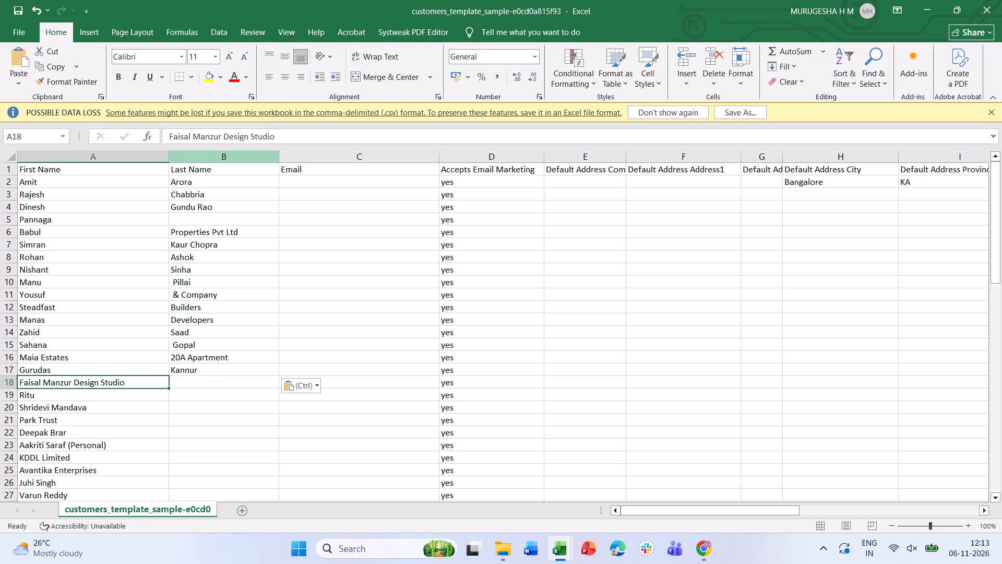
left_click_drag(286, 137, 224, 135)
key("ctrl+c")
key("ctrl+x")
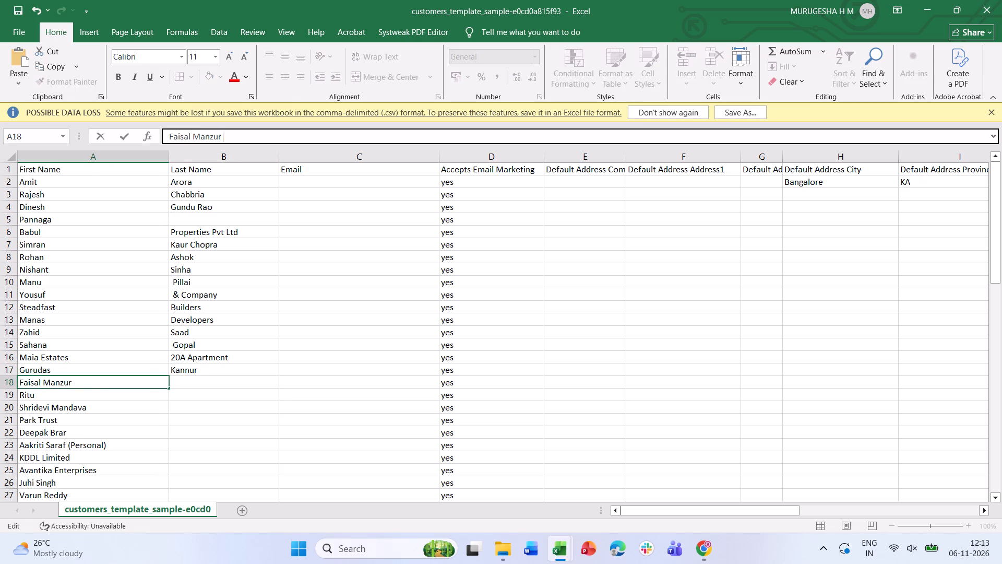
left_click(187, 381)
key("ctrl+v")
Move the surname in row 20 from the First Name cell to the Last Name cell.
left_click(111, 409)
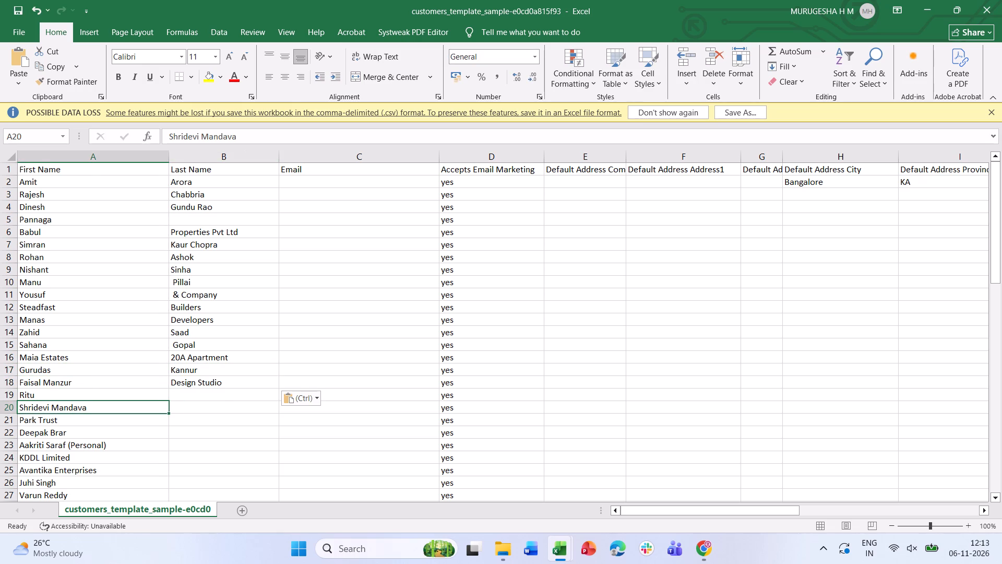
left_click_drag(246, 139, 202, 142)
key("ctrl+c")
key("ctrl+x")
left_click(184, 407)
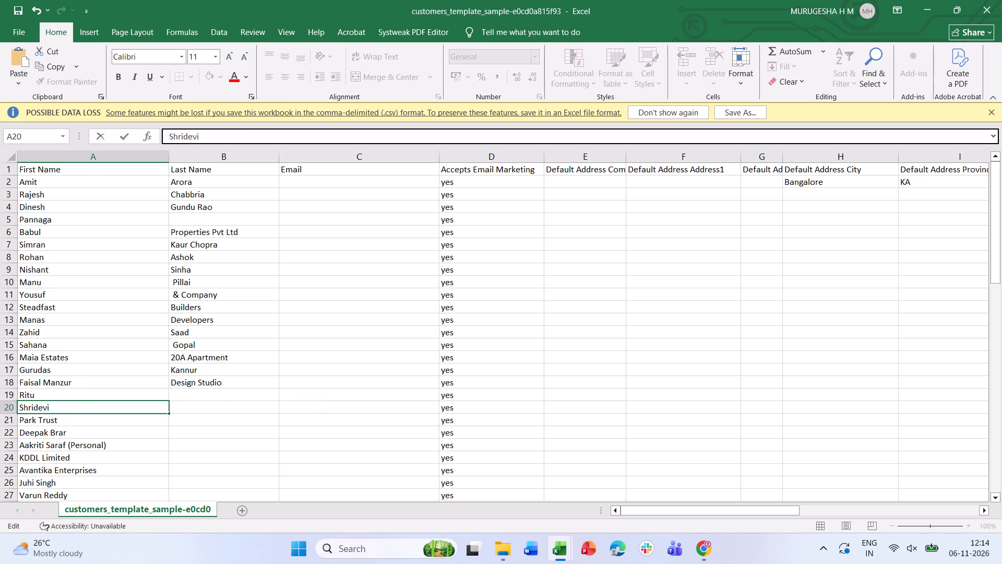
key("ctrl+v")
Move "Trust" in row 21 from the First Name cell to the Last Name cell.
left_click(105, 419)
left_click_drag(223, 133, 190, 136)
key("ctrl+c")
key("ctrl+x")
left_click(195, 416)
key("ctrl+v")
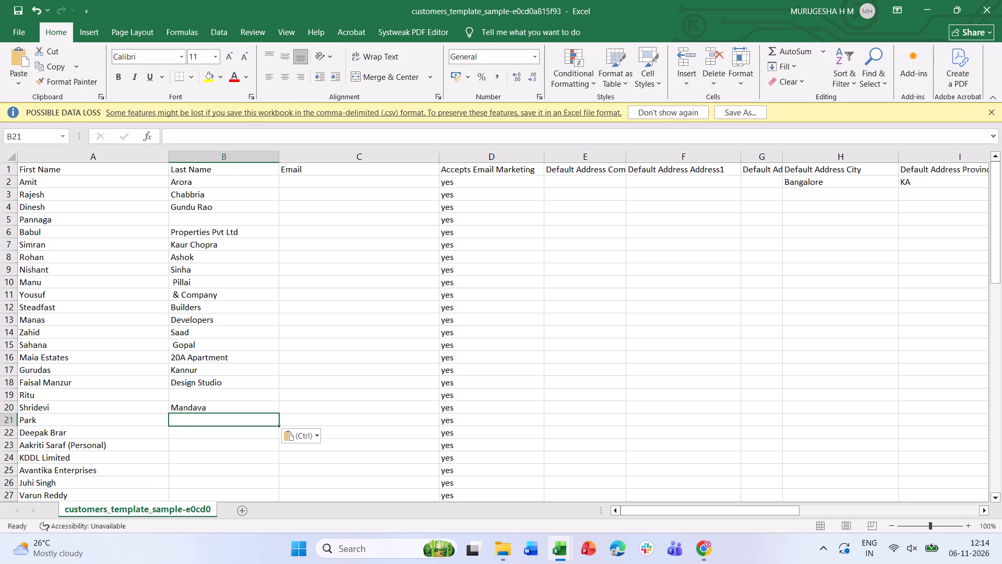
Move the surname in row 22 from the First Name cell to the Last Name cell.
left_click(103, 436)
left_click_drag(222, 143, 198, 144)
key("ctrl+c")
key("ctrl+x")
left_click(173, 431)
key("ctrl+v")
Move the surname and "(Personal)" in row 23 from the First Name cell to the Last Name cell.
scroll(129, 323, "down", 1)
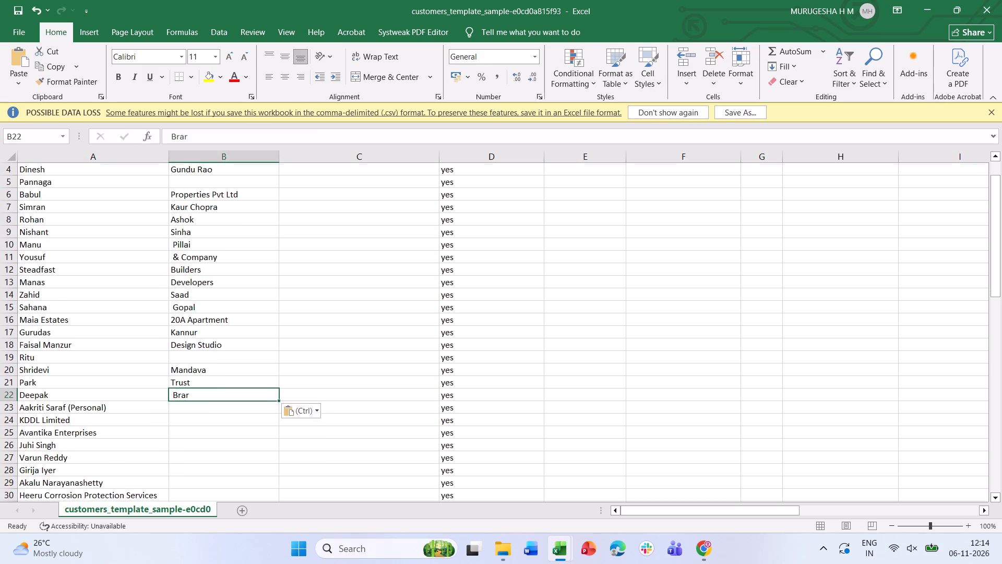
scroll(129, 323, "down", 1)
left_click(83, 369)
left_click_drag(277, 135, 217, 135)
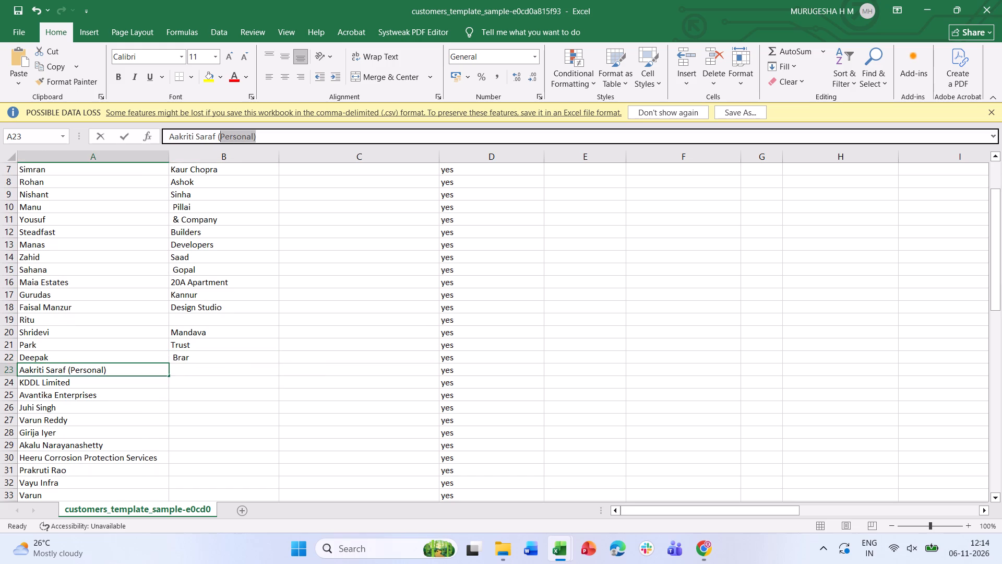
left_click_drag(217, 135, 195, 137)
key("ctrl+c")
key("ctrl+x")
left_click(184, 372)
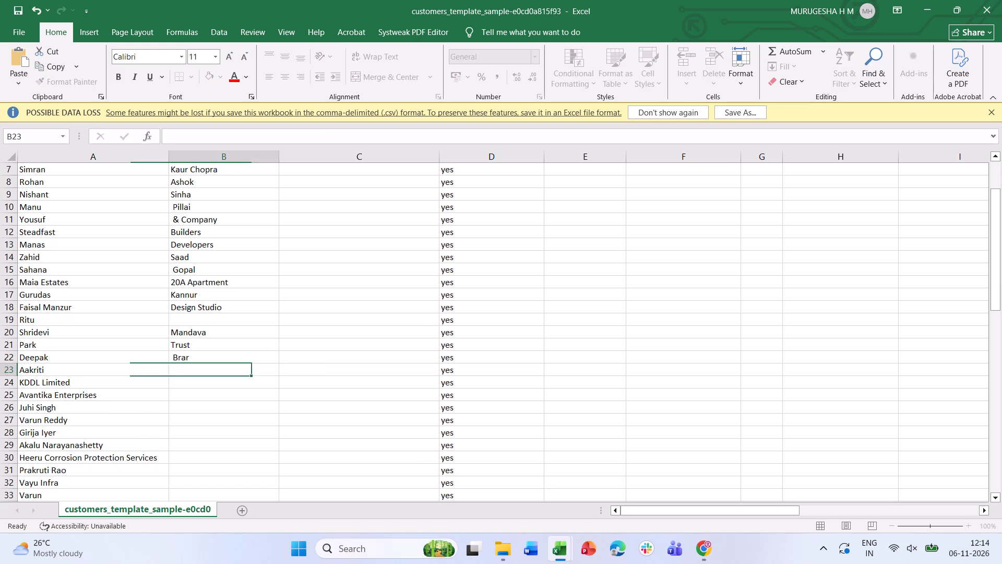
key("ctrl+v")
Delete "(Personal)" and the space before it from the Last Name cell B23, keeping only the surname.
left_click(235, 370)
left_click(249, 138)
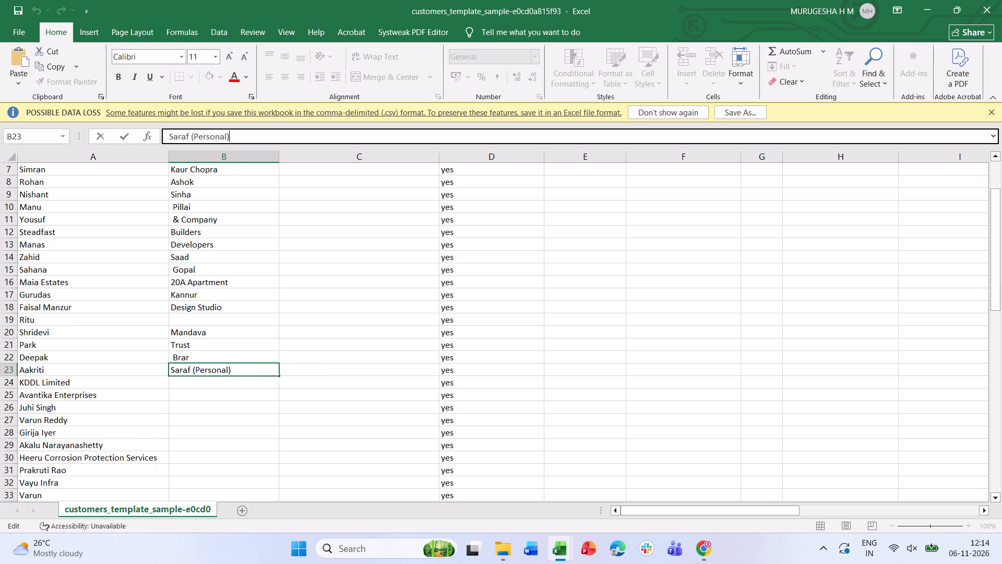
key("BackSpace")
key("BackSpace")
key("BackSpace")
key("BackSpace")
key("BackSpace")
key("BackSpace")
key("BackSpace")
key("BackSpace")
key("BackSpace")
key("BackSpace")
key("BackSpace")
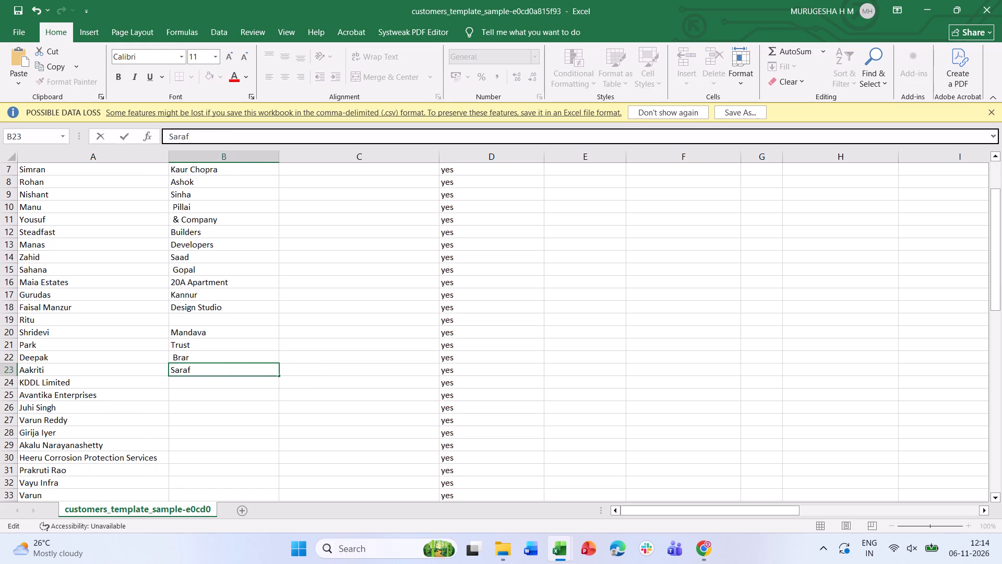
Move "Limited" in row 24 from the First Name cell to the Last Name cell.
left_click(63, 386)
left_click_drag(226, 139, 185, 143)
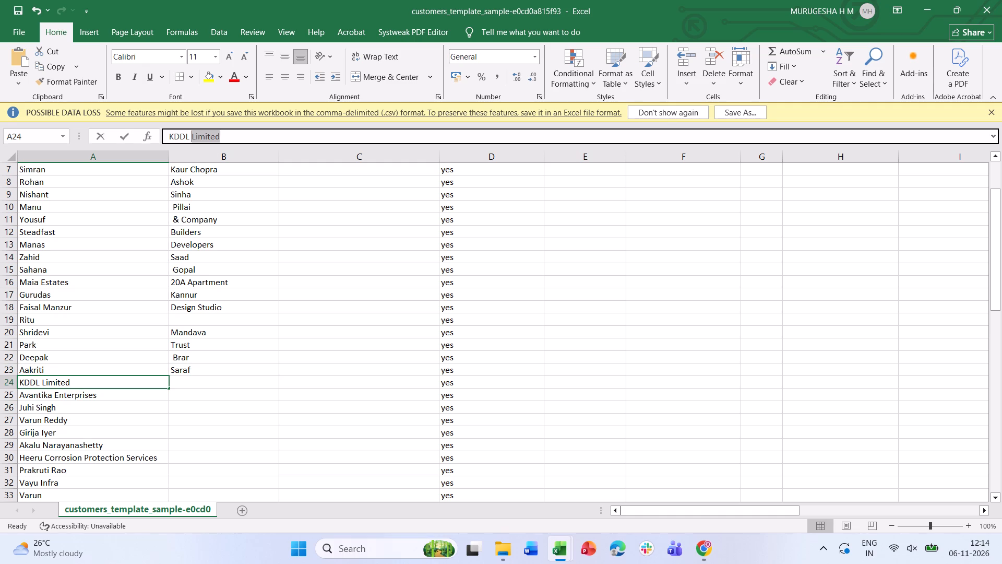
left_click_drag(185, 143, 192, 142)
key("ctrl+c")
key("ctrl+x")
left_click(183, 383)
key("ctrl+v")
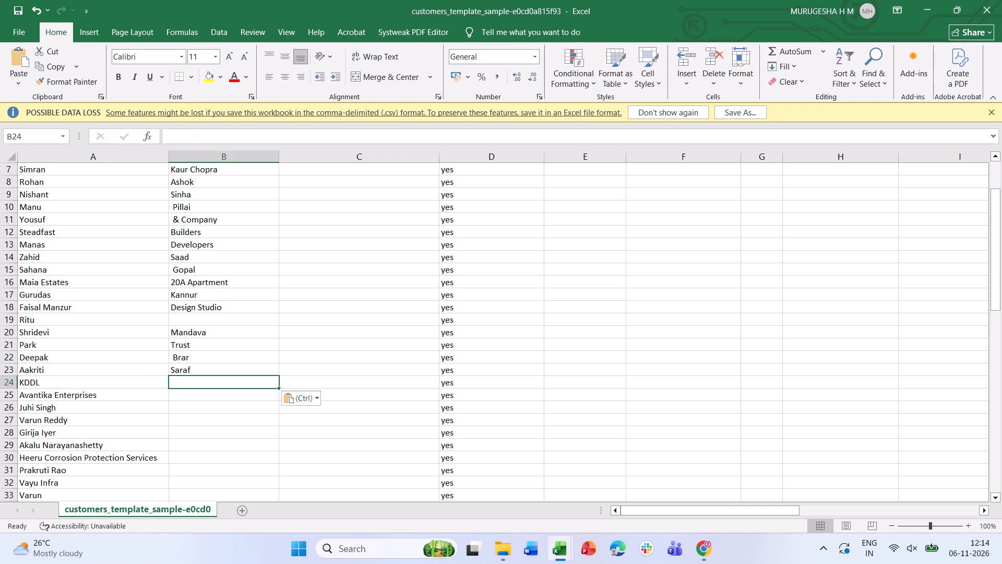
Move "Enterprises" in row 25 from the First Name cell to the Last Name cell.
left_click(80, 398)
left_click_drag(253, 133, 202, 140)
key("ctrl+c")
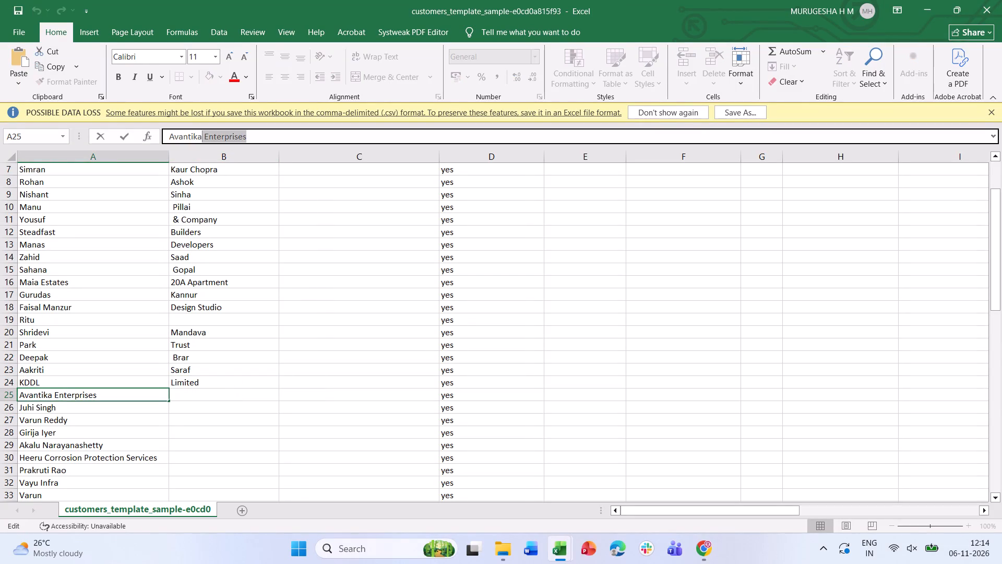
key("ctrl+x")
left_click(186, 395)
key("ctrl+v")
Move the surname in row 26 from the First Name cell to the Last Name cell.
left_click(97, 407)
left_click_drag(236, 135, 187, 139)
key("ctrl+c")
key("ctrl+x")
left_click(189, 408)
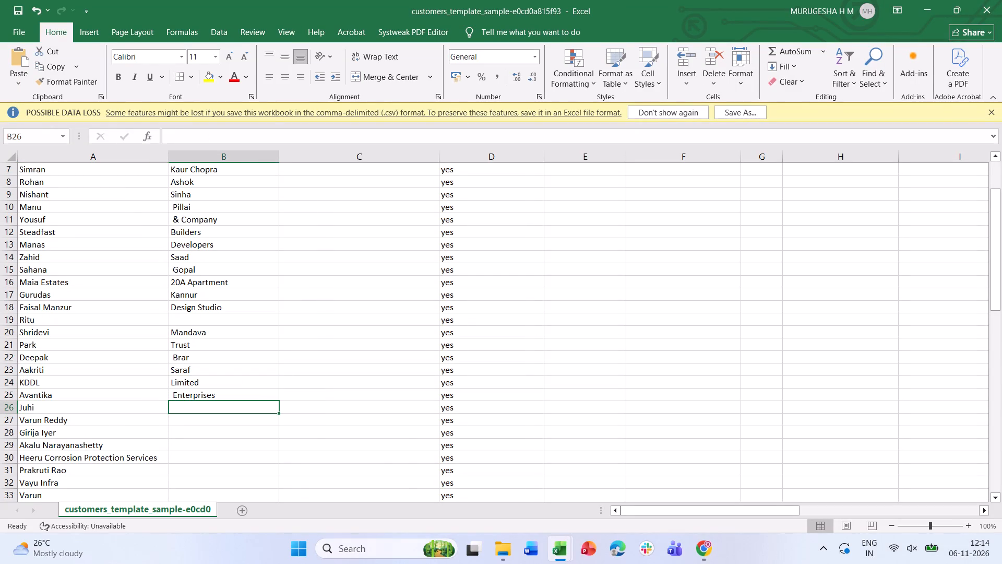
key("ctrl+v")
Move the surname in row 27 from the First Name cell to the Last Name cell.
left_click(95, 416)
left_click(94, 418)
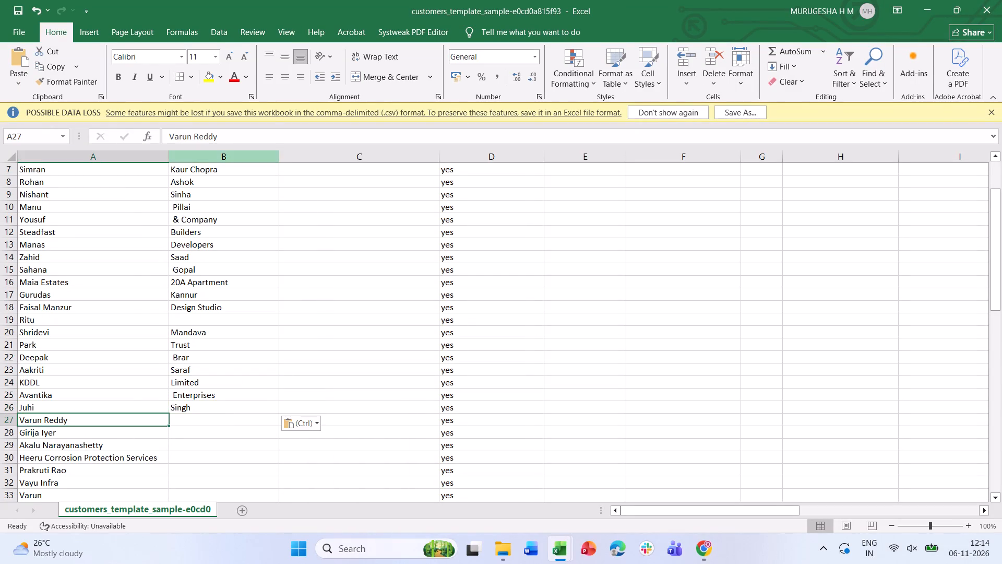
left_click_drag(220, 137, 192, 140)
key("ctrl+c")
key("ctrl+x")
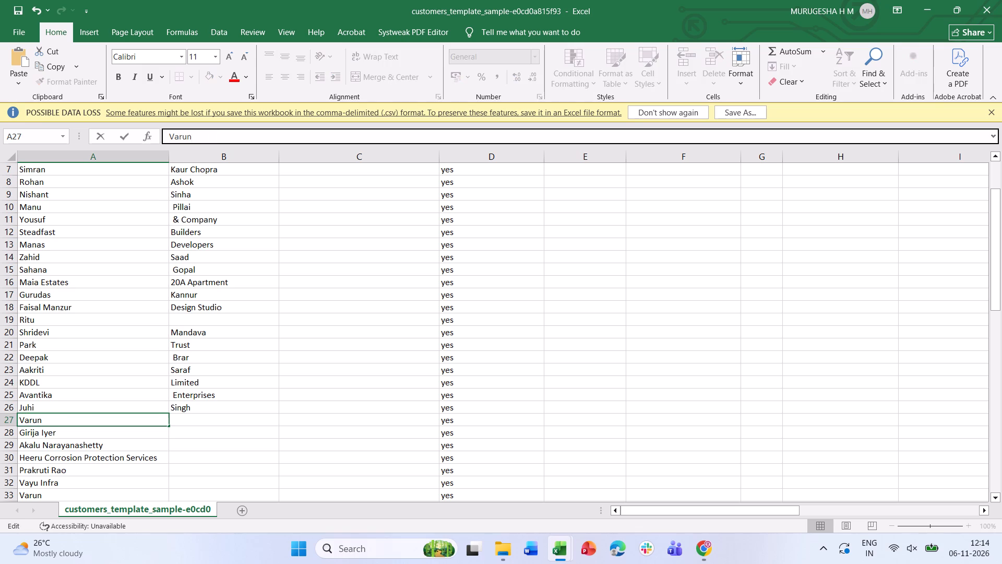
left_click(184, 424)
key("ctrl+v")
Move the surname in row 28 from the First Name cell to the Last Name cell.
left_click(101, 436)
left_click_drag(226, 134, 188, 138)
key("ctrl+c")
key("ctrl+x")
left_click(189, 432)
key("ctrl+v")
Move the surname in row 29 from the First Name cell to the Last Name cell.
scroll(151, 308, "down", 2)
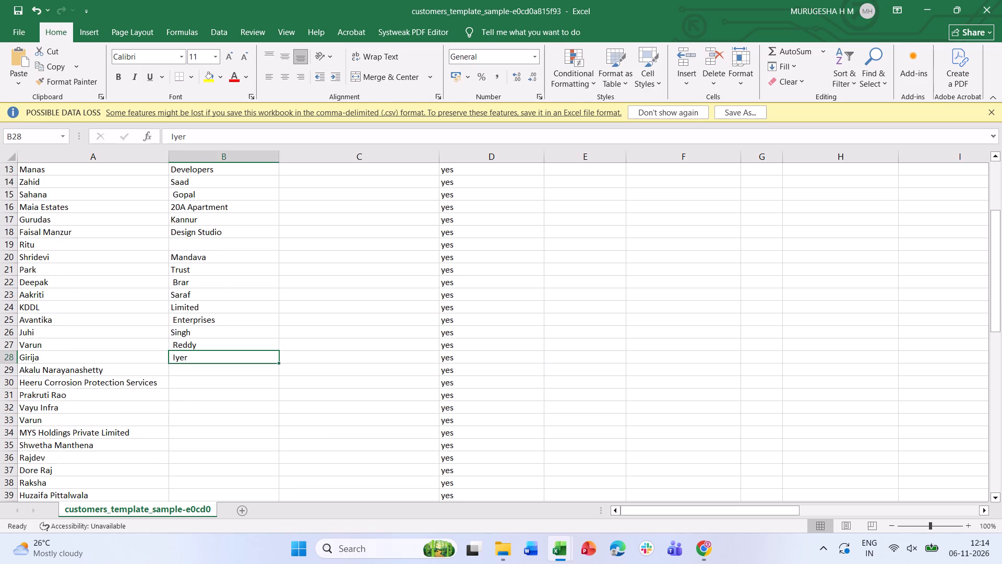
left_click(101, 375)
left_click_drag(255, 136, 205, 136)
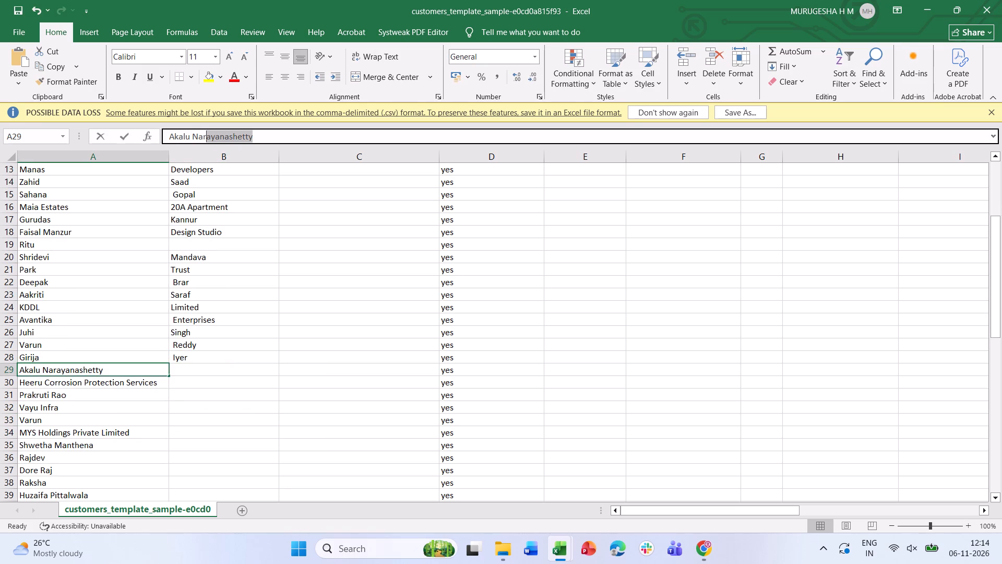
left_click_drag(205, 136, 193, 136)
key("ctrl+c")
key("ctrl+x")
left_click(189, 368)
key("ctrl+v")
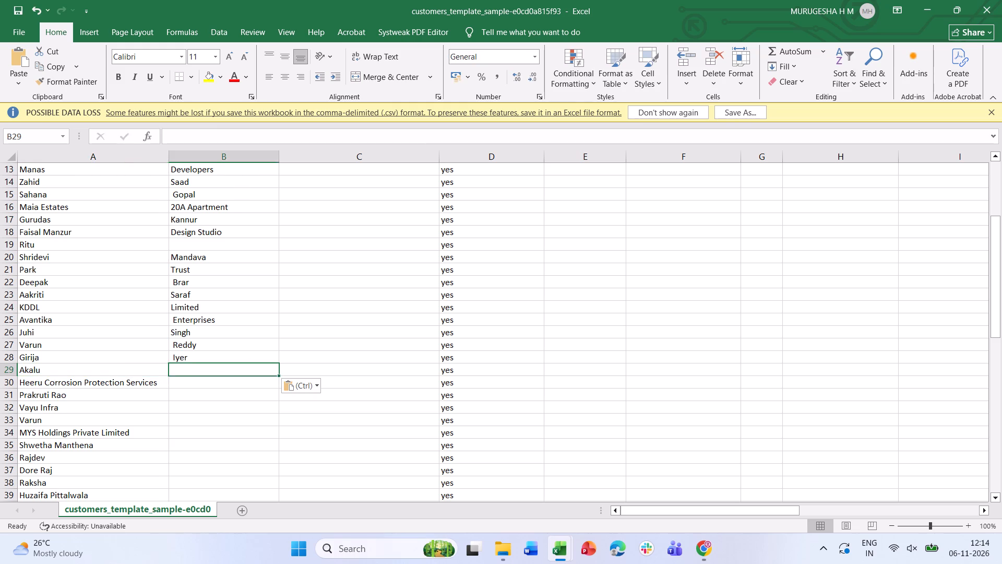
Move "Protection Services" in row 30 from the First Name cell to the Last Name cell.
left_click(129, 380)
left_click_drag(322, 133, 236, 137)
key("ctrl+c")
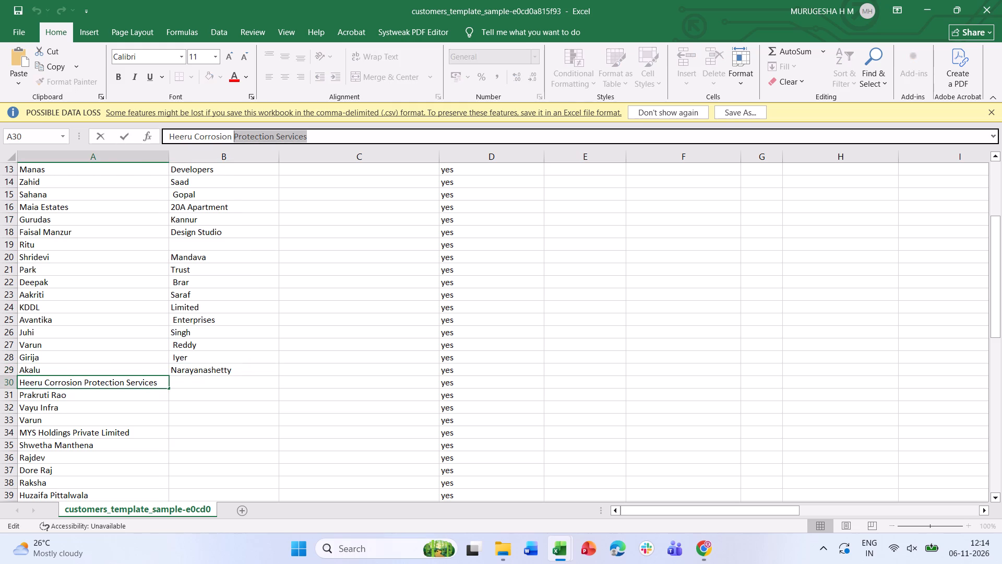
key("ctrl+x")
left_click(197, 383)
key("ctrl+v")
Move the surname in row 31 from the First Name cell to the Last Name cell.
left_click(106, 397)
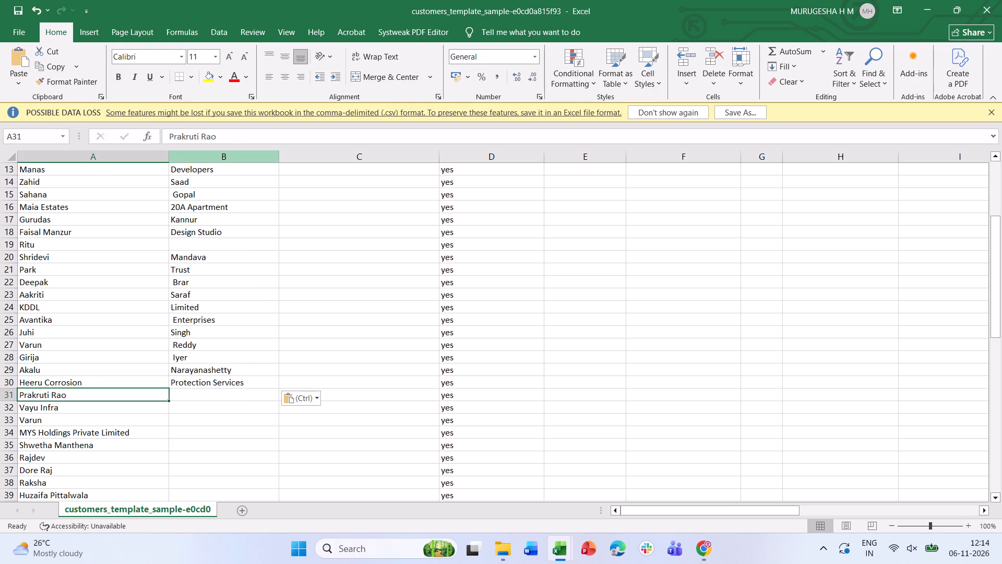
left_click_drag(236, 143, 201, 145)
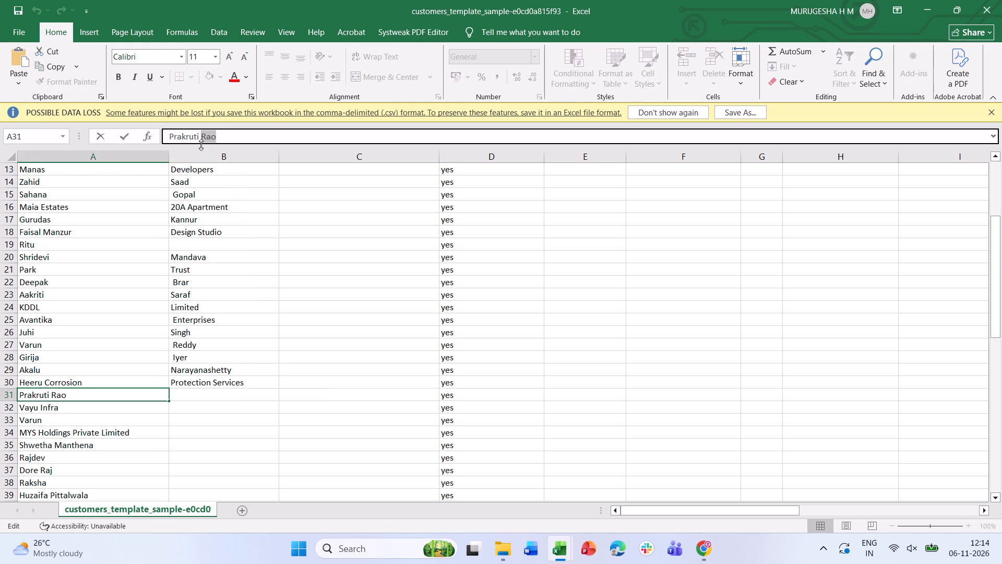
key("ctrl+c")
key("ctrl+x")
left_click(183, 394)
key("ctrl+v")
Move "Infra" in row 32 from the First Name cell to the Last Name cell.
left_click(102, 409)
left_click_drag(248, 134, 246, 134)
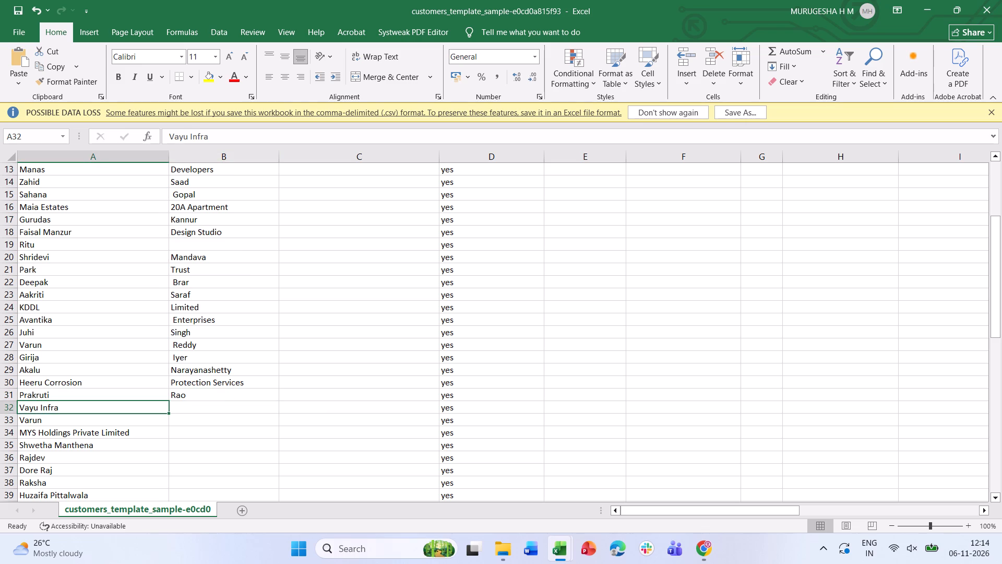
left_click_drag(246, 134, 189, 140)
key("ctrl+c")
key("ctrl+x")
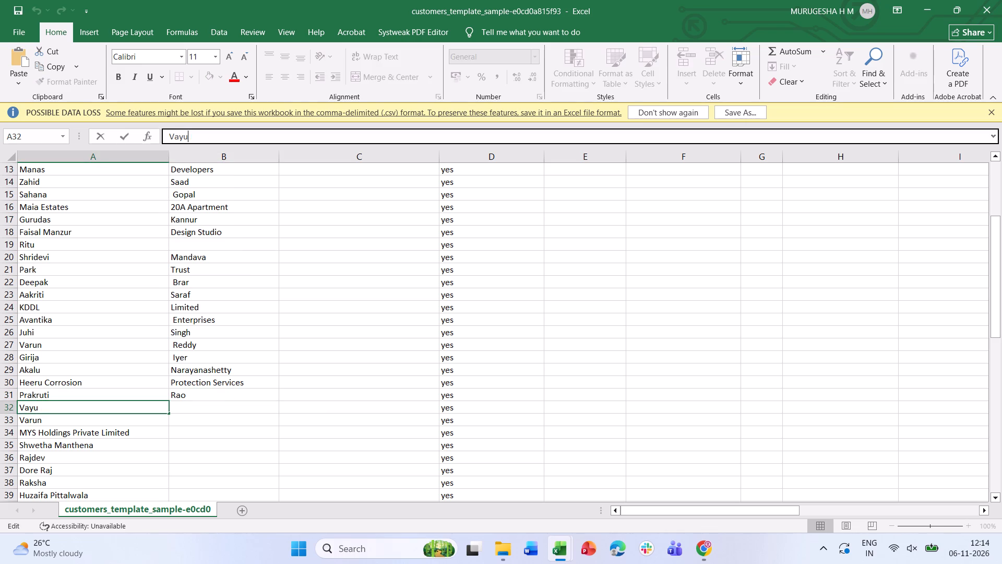
left_click(185, 406)
key("ctrl+v")
Move "Private Limited" in row 34 from the First Name cell to the Last Name cell.
left_click(130, 421)
left_click(137, 433)
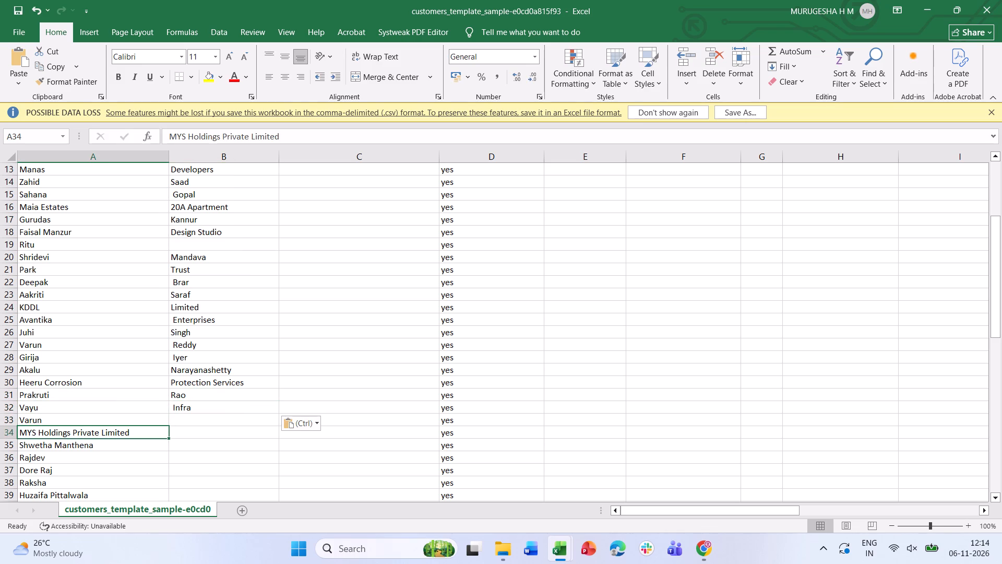
left_click_drag(288, 133, 223, 135)
key("ctrl+c")
key("ctrl+x")
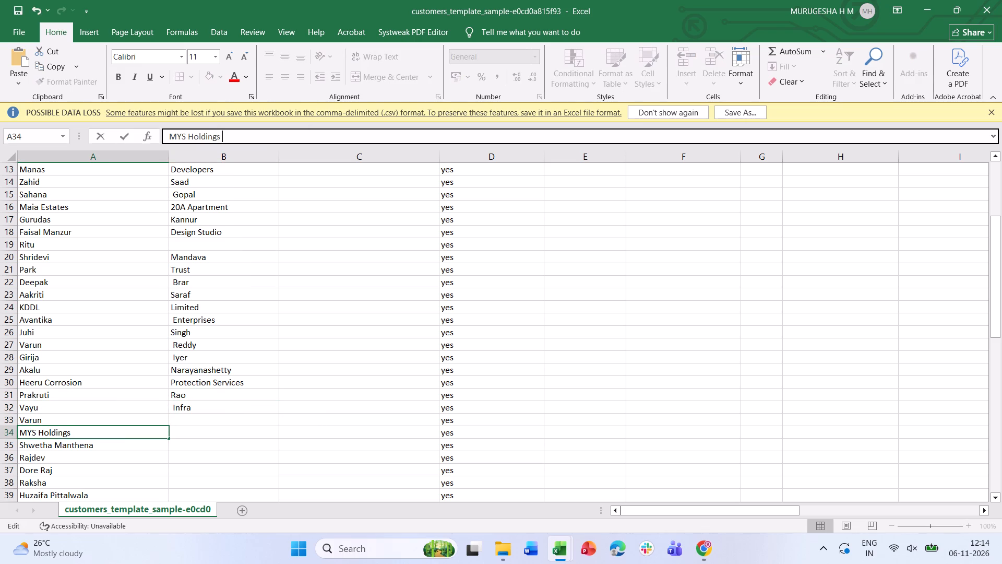
left_click(215, 433)
key("ctrl+v")
Move the surname in row 35 from the First Name cell to the Last Name cell.
left_click(91, 445)
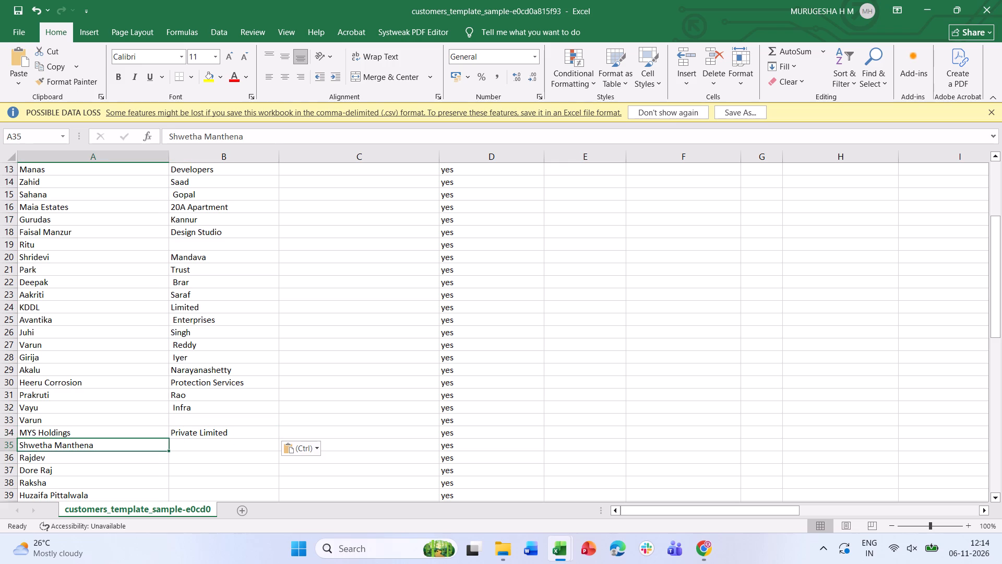
left_click_drag(270, 131, 202, 135)
key("ctrl+c")
key("ctrl+x")
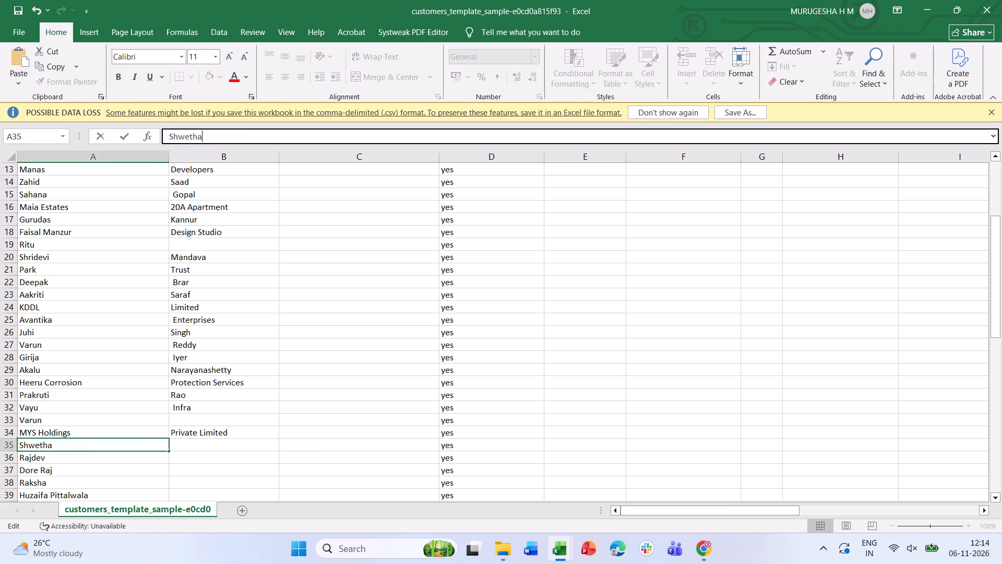
left_click(195, 449)
key("ctrl+v")
Move the surname in row 37 from the First Name cell to the Last Name cell.
scroll(151, 399, "down", 2)
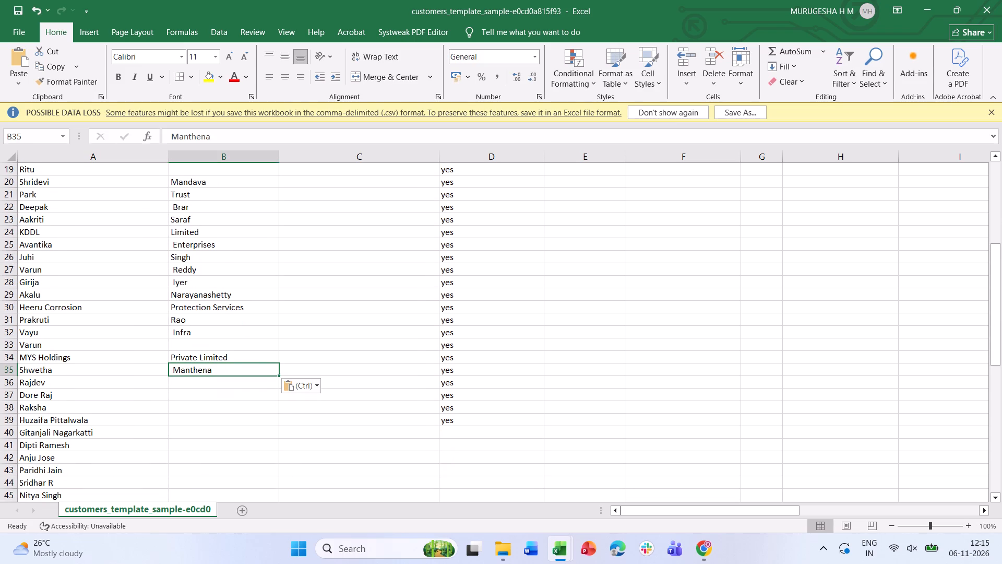
left_click(87, 401)
left_click(70, 395)
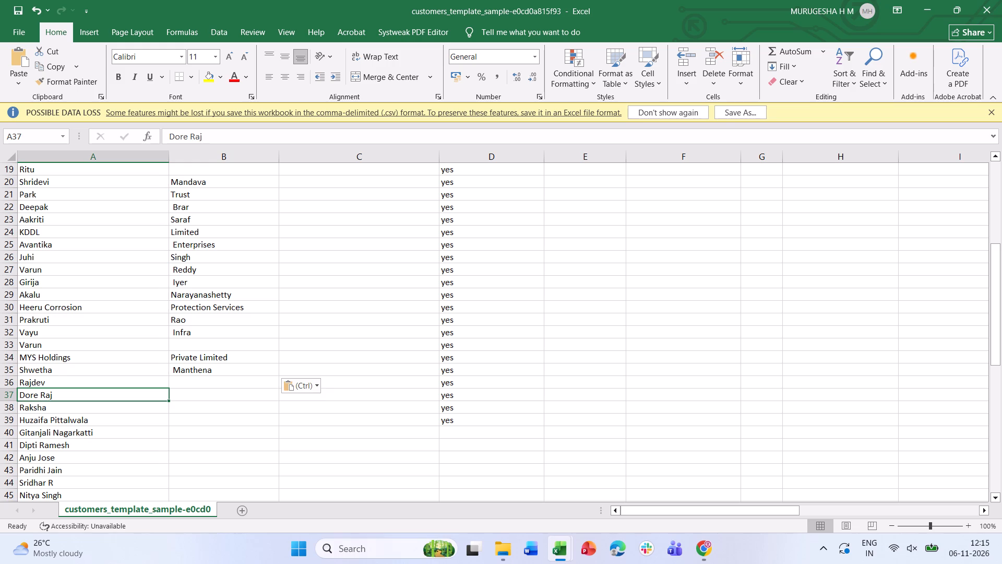
left_click_drag(213, 136, 187, 138)
key("ctrl+c")
key("ctrl+x")
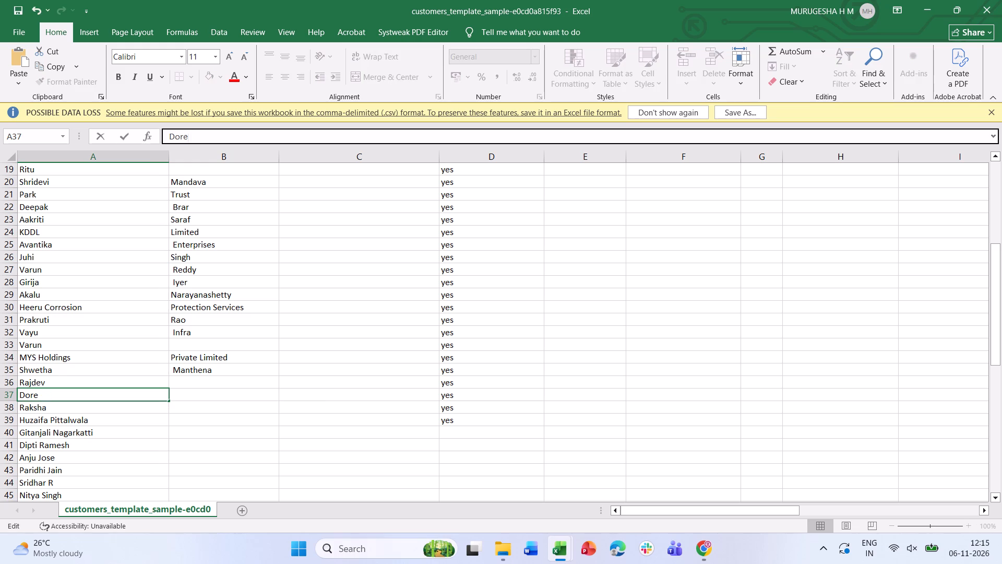
left_click(180, 397)
key("ctrl+v")
Move the surname in row 39 from the First Name cell to the Last Name cell.
left_click(105, 422)
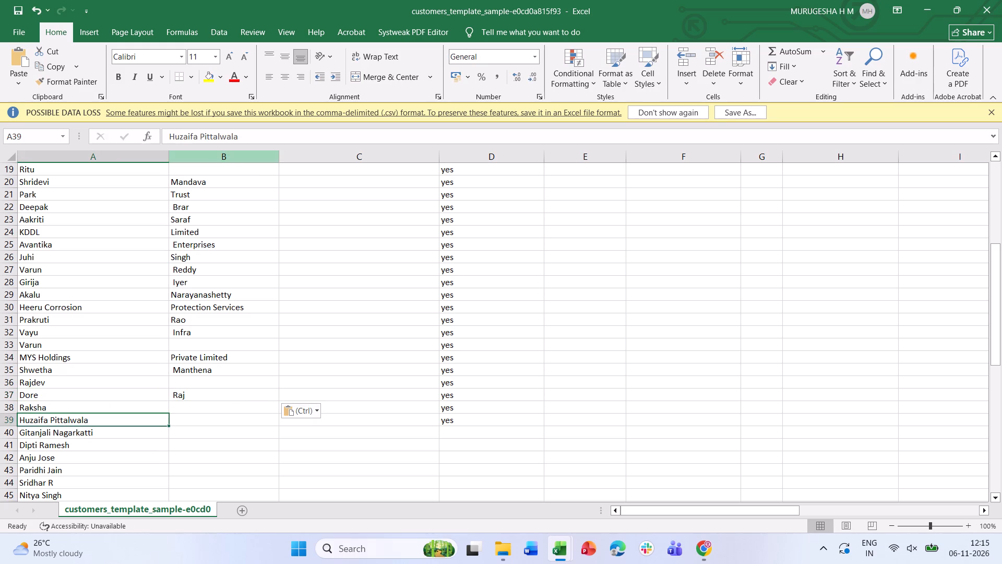
left_click_drag(255, 134, 197, 137)
key("ctrl+c")
key("ctrl+x")
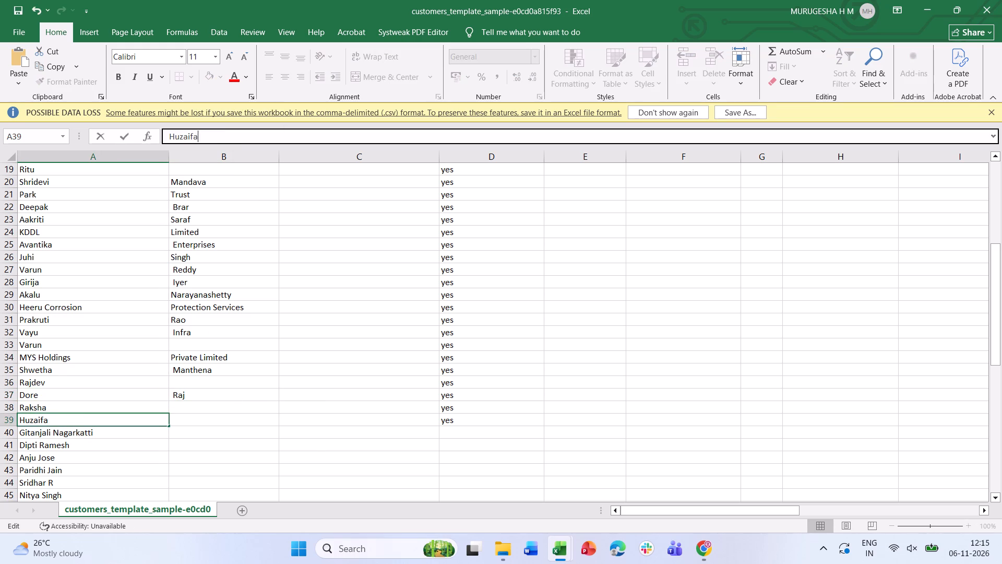
left_click(187, 419)
key("ctrl+v")
Move the surname in row 40 from the First Name cell to the Last Name cell.
left_click(114, 437)
left_click_drag(256, 136, 206, 139)
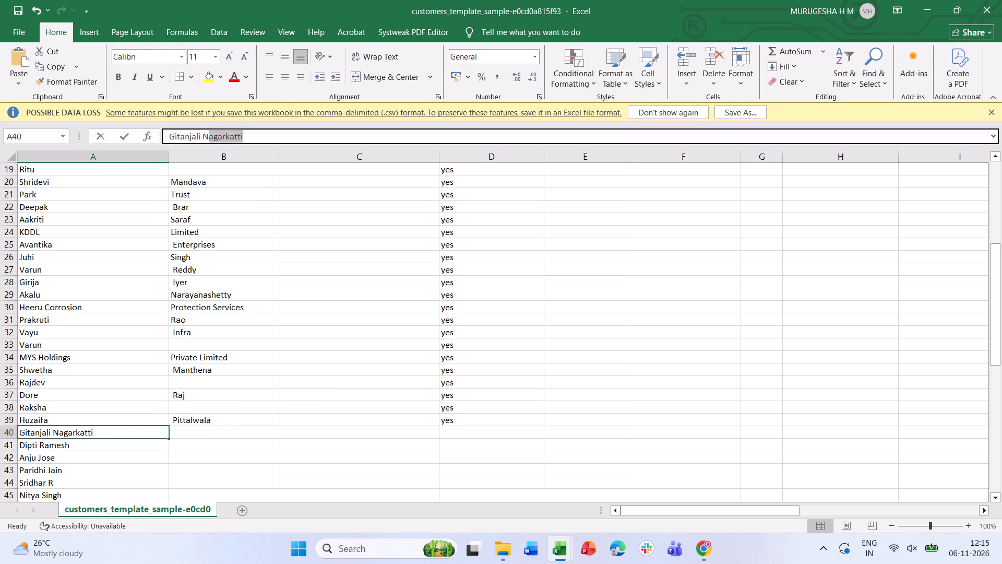
left_click_drag(206, 139, 200, 140)
key("ctrl+c")
key("ctrl+x")
left_click(192, 433)
key("ctrl+v")
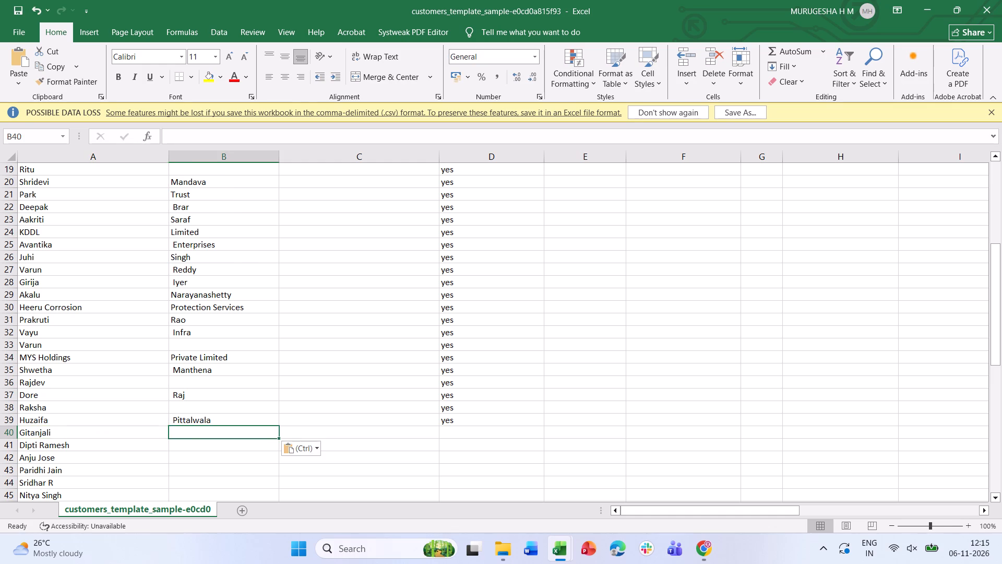
Move the surname in row 41 from the First Name cell to the Last Name cell.
scroll(209, 363, "down", 2)
scroll(108, 359, "down", 5)
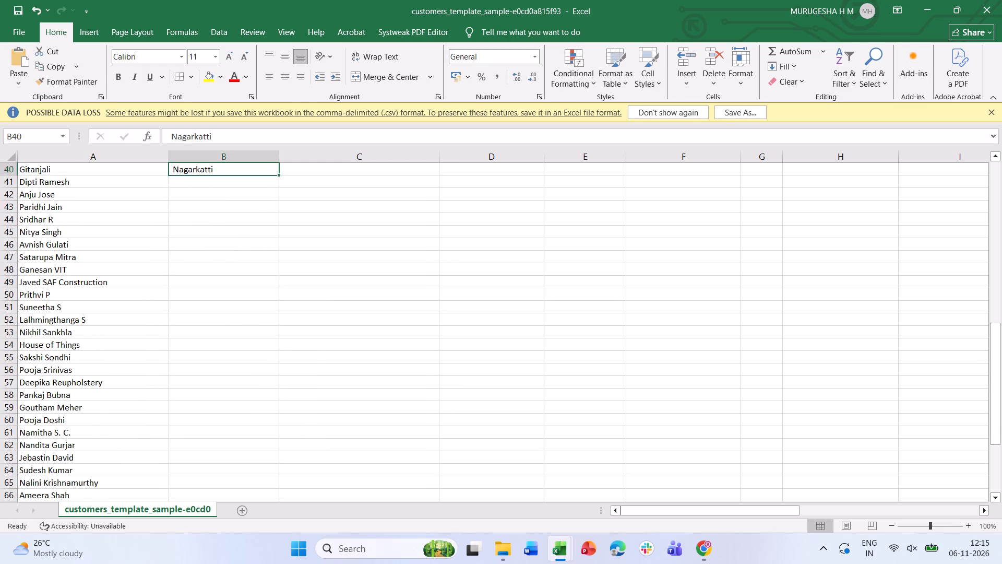
scroll(110, 353, "down", 4)
scroll(110, 351, "up", 4)
scroll(88, 274, "up", 2)
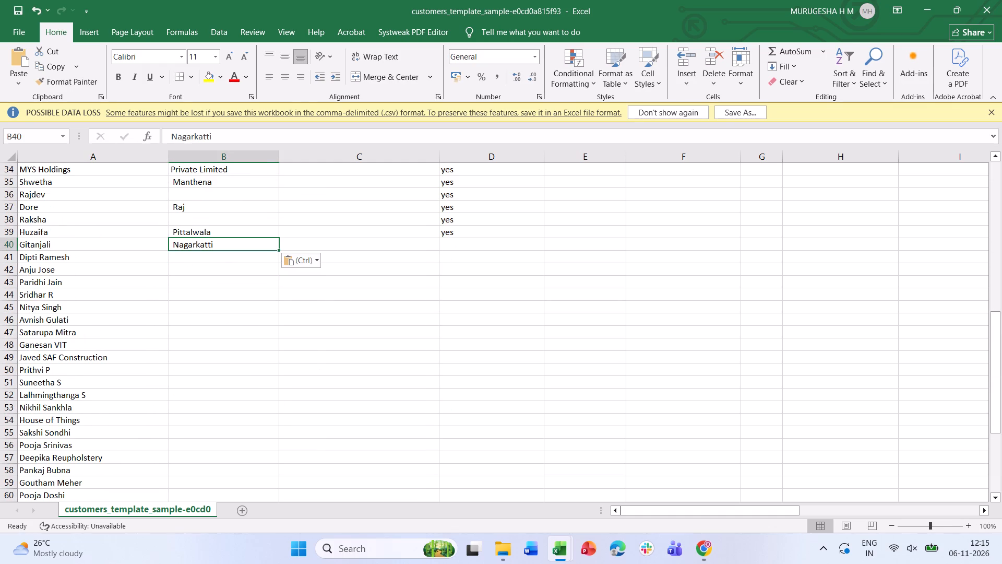
left_click(69, 257)
left_click_drag(224, 136, 218, 135)
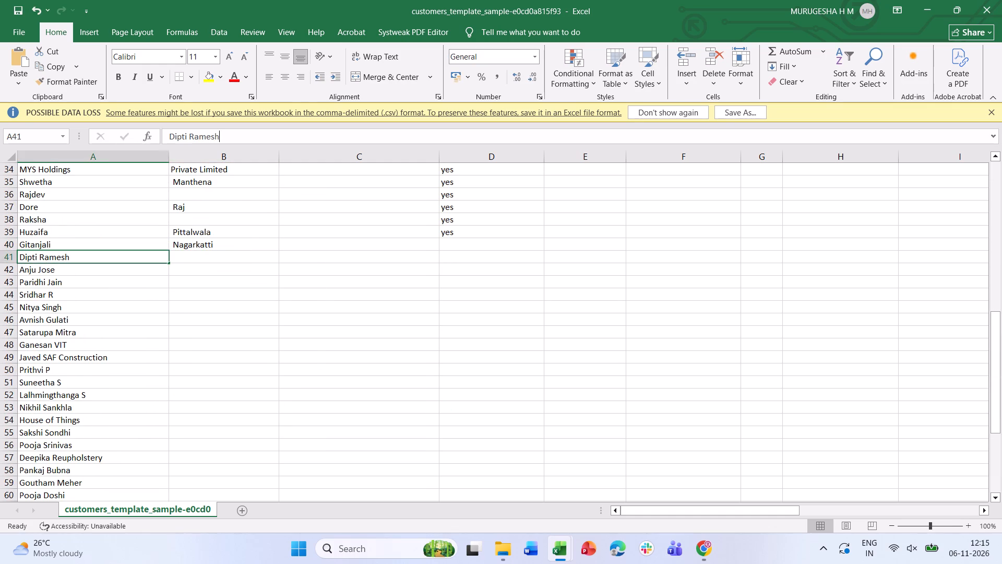
left_click_drag(218, 135, 186, 135)
key("ctrl+c")
key("ctrl+x")
left_click(179, 254)
key("ctrl+v")
Move the surname in row 42 from the First Name cell to the Last Name cell.
left_click(115, 270)
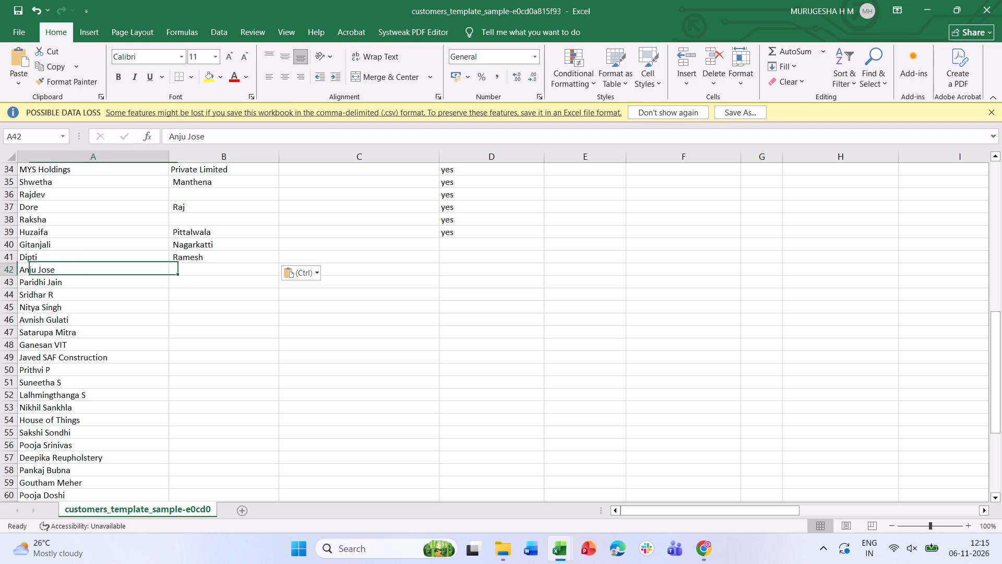
left_click_drag(220, 137, 187, 139)
key("ctrl+c")
key("ctrl+x")
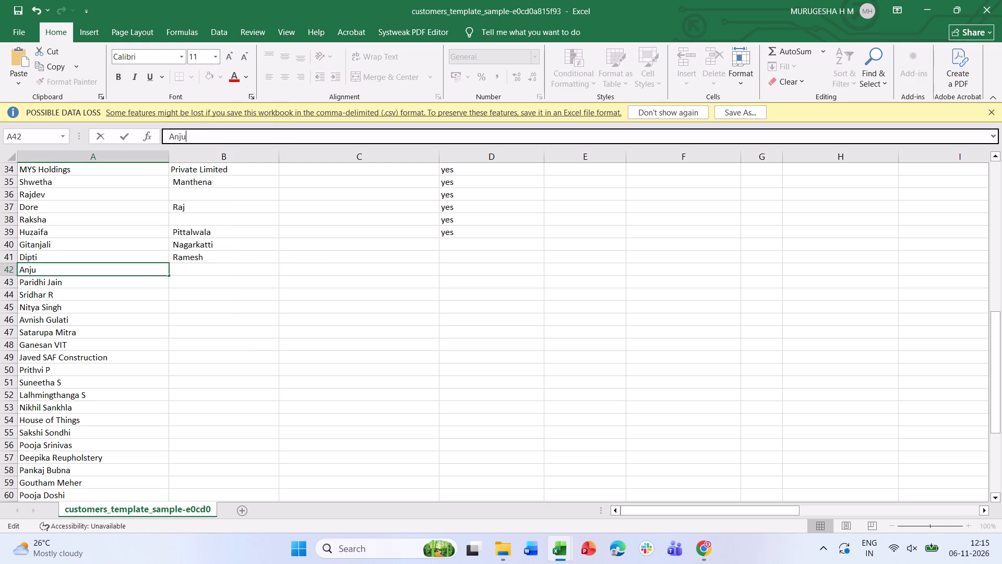
left_click(190, 270)
key("ctrl+v")
Move the surname in row 43 from the First Name cell to the Last Name cell.
left_click(85, 280)
left_click_drag(222, 134, 198, 136)
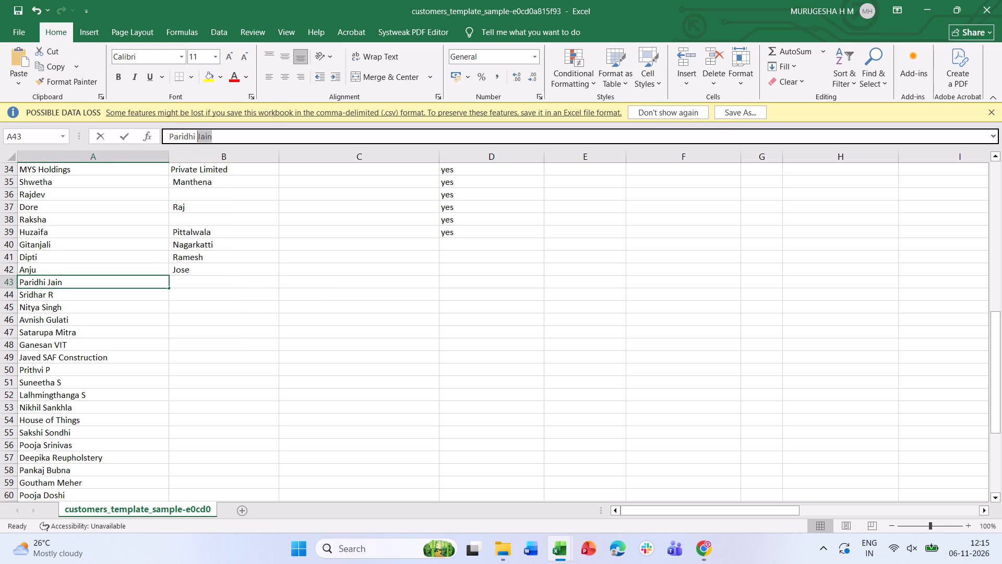
left_click_drag(198, 136, 195, 137)
key("ctrl+c")
key("ctrl+x")
left_click(177, 281)
key("ctrl+v")
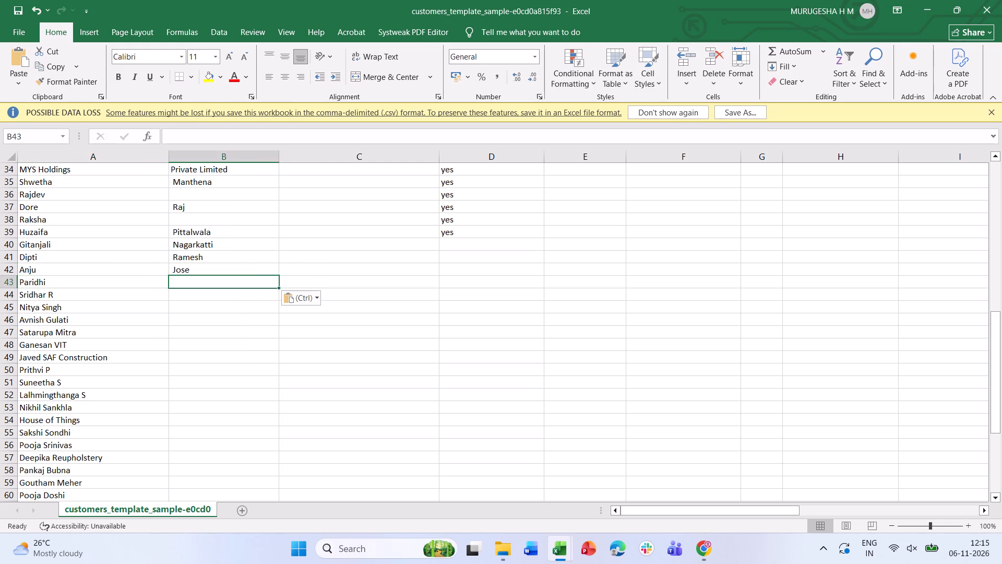
Delete the leading space before the surname in the Last Name cell B42.
left_click(177, 266)
left_click(171, 143)
key("BackSpace")
key("BackSpace")
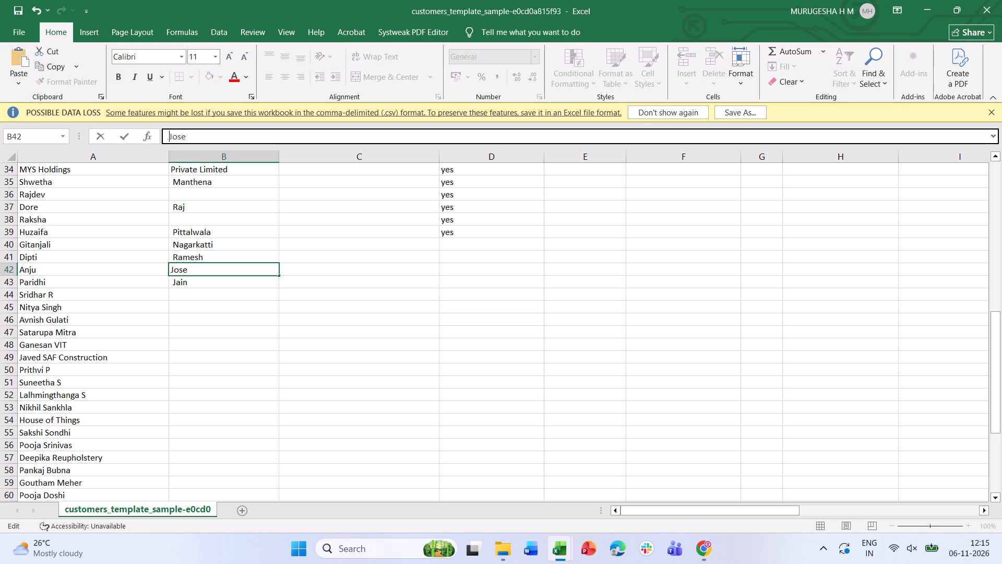
left_click(306, 364)
Delete the leading space before the surname in the Last Name cell B41.
left_click(176, 257)
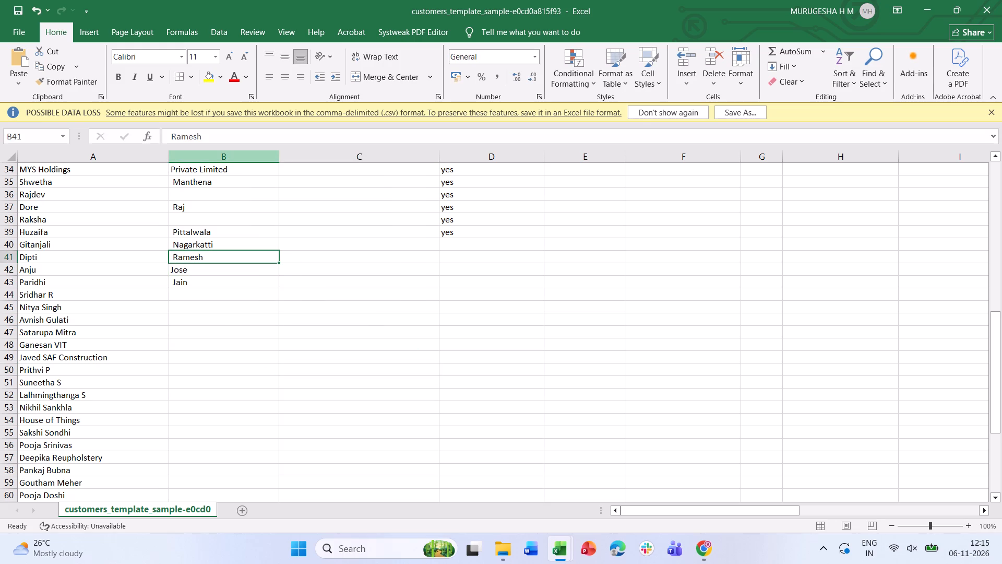
left_click(172, 138)
key("BackSpace")
key("BackSpace")
Delete the leading space before the surname in the Last Name cell B43.
left_click(175, 278)
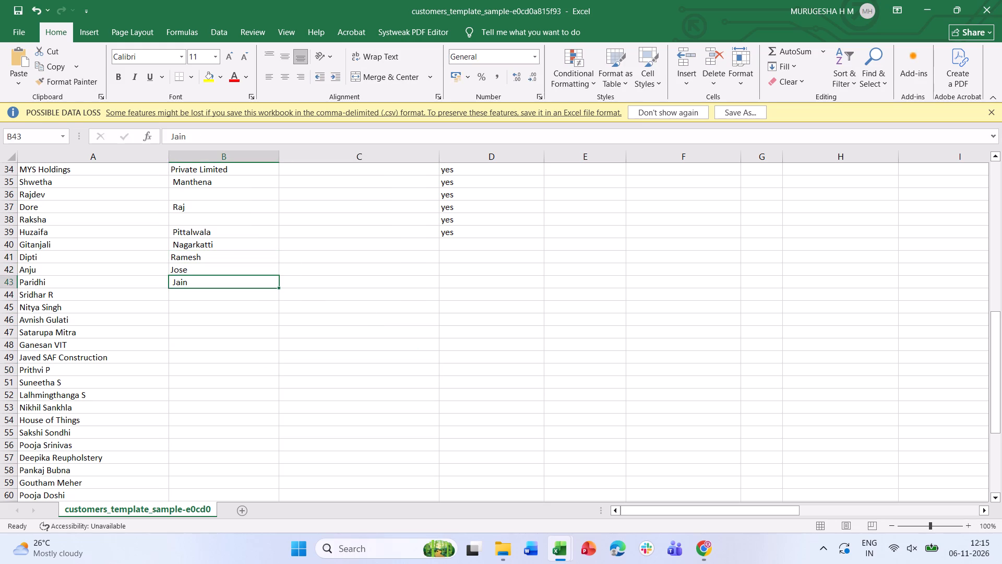
left_click(170, 135)
key("BackSpace")
key("Right")
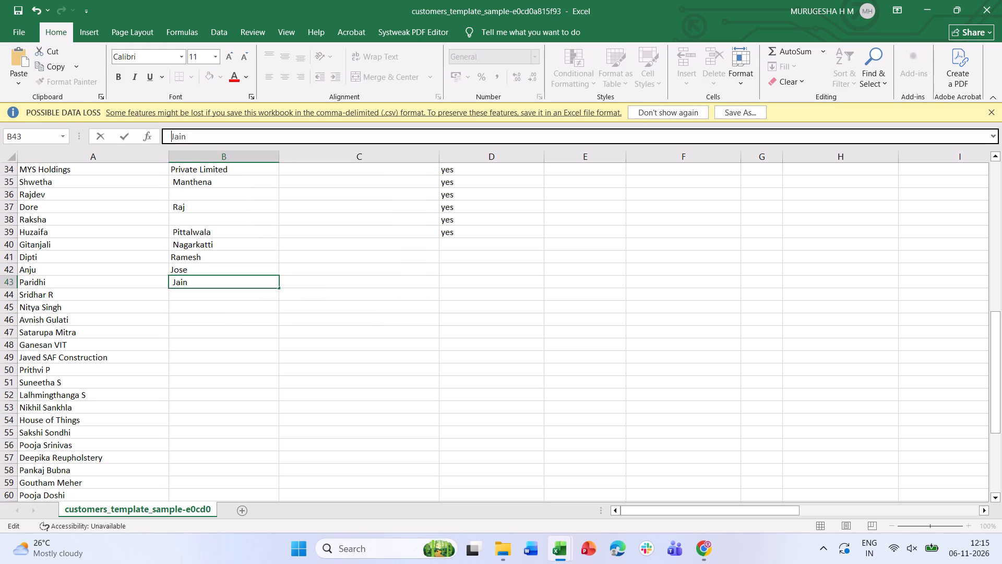
left_click_drag(194, 242, 193, 272)
key("BackSpace")
left_click(258, 316)
left_click(195, 281)
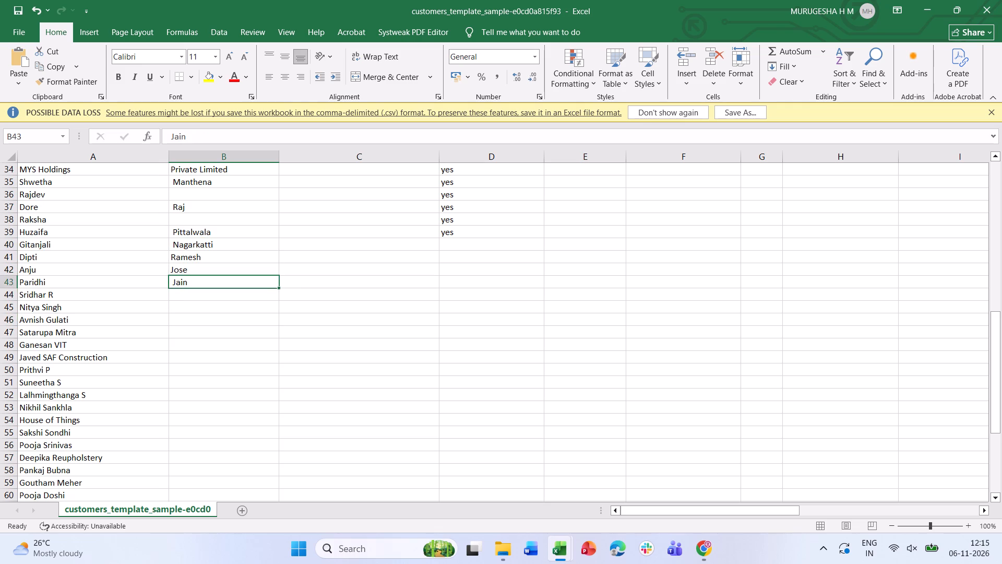
left_click(170, 134)
key("Right")
key("BackSpace")
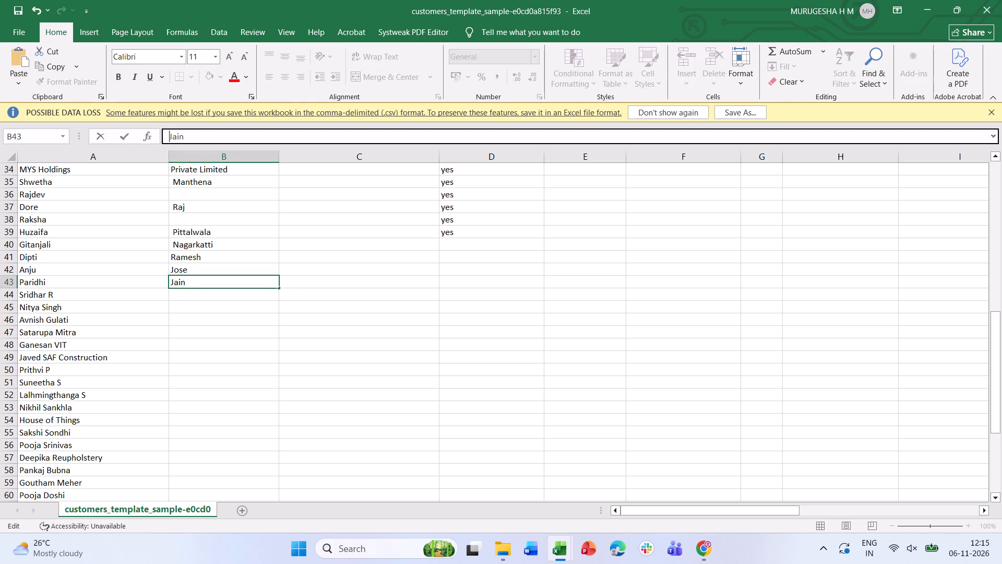
Delete the leading spaces before the surnames in the Last Name cells B40 and B39.
left_click(195, 246)
left_click(173, 139)
key("BackSpace")
key("BackSpace")
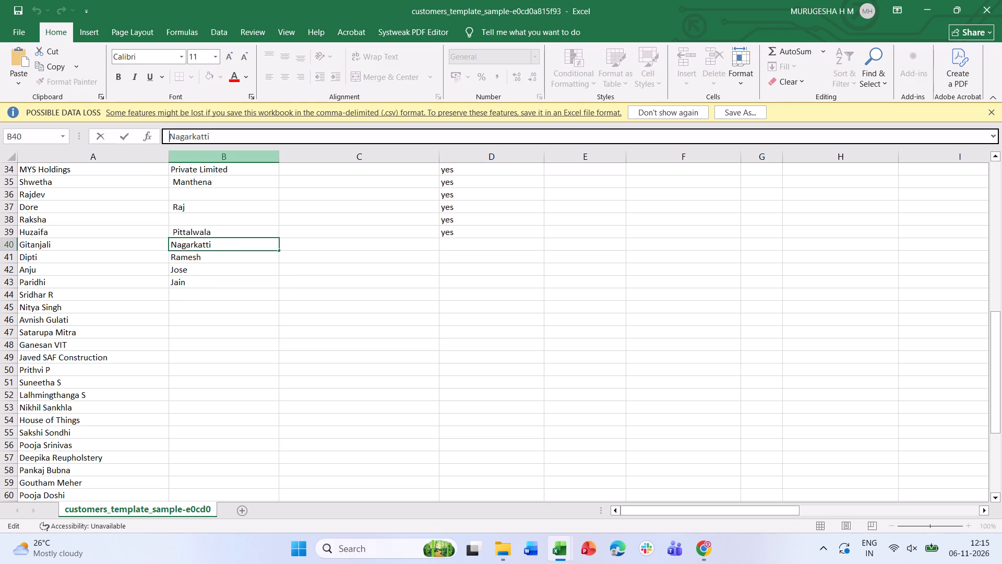
left_click(177, 232)
left_click(172, 136)
key("BackSpace")
key("BackSpace")
Delete the leading spaces before the surnames in the Last Name cells B37 and B35.
left_click(183, 207)
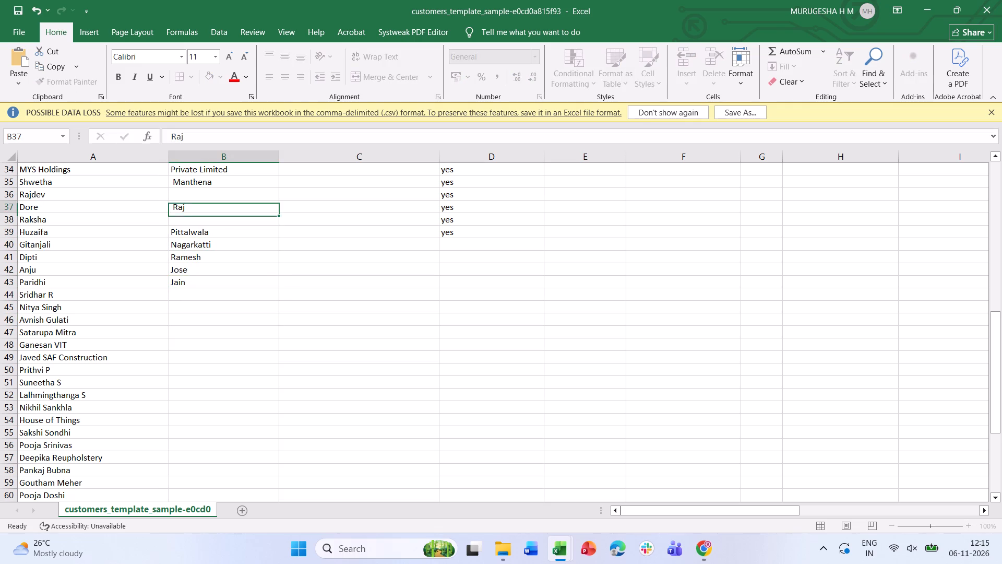
left_click(172, 137)
key("BackSpace")
key("BackSpace")
left_click(177, 182)
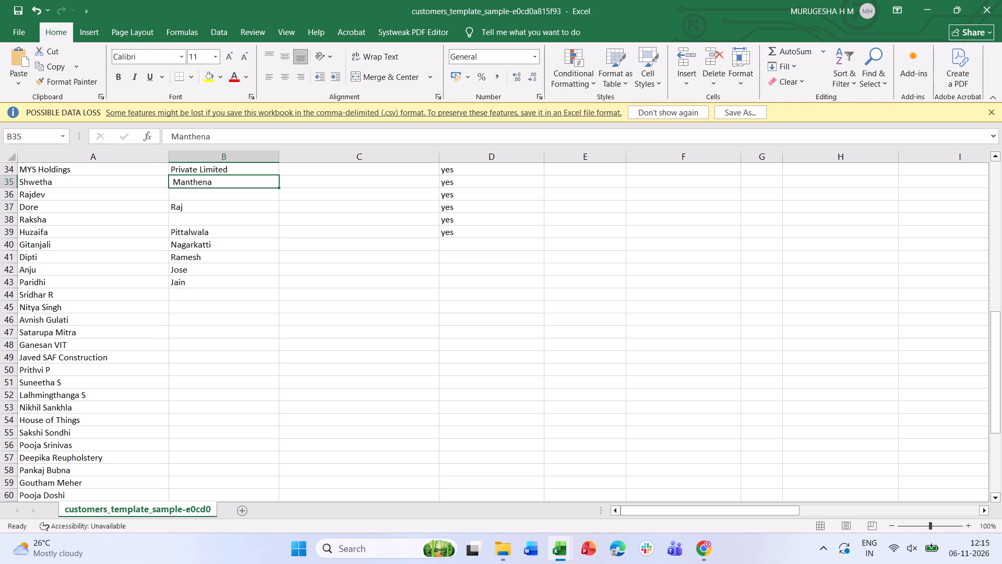
left_click(172, 133)
key("BackSpace")
key("BackSpace")
Delete the leading spaces before the names in the Last Name cells B32 and B28.
scroll(242, 240, "up", 5)
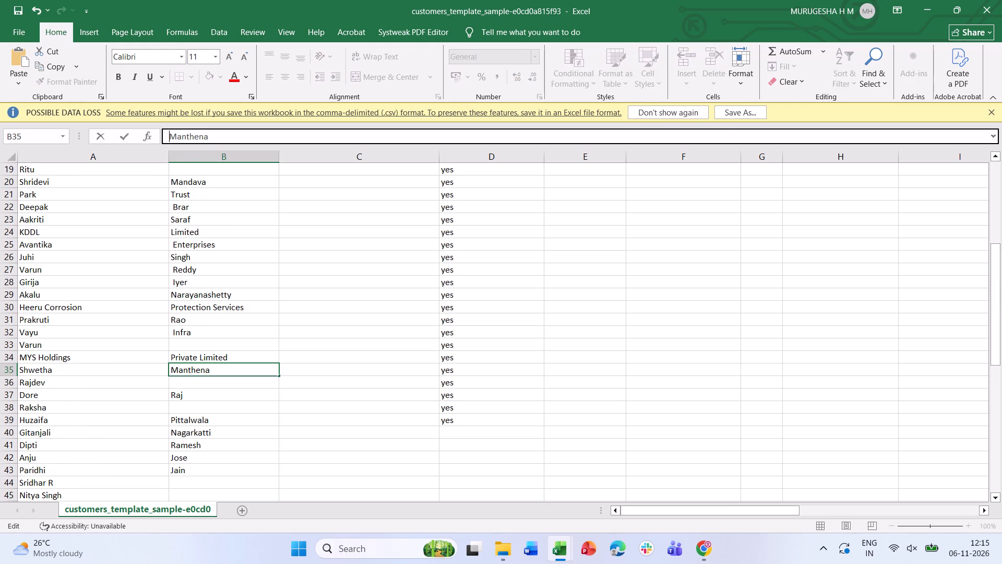
left_click(172, 332)
left_click(168, 136)
key("BackSpace")
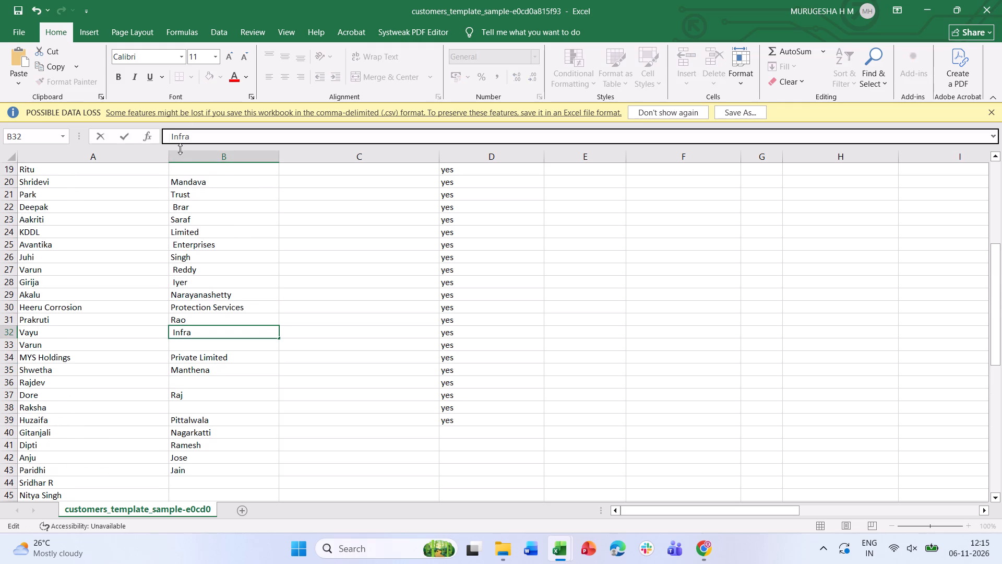
key("Right")
key("BackSpace")
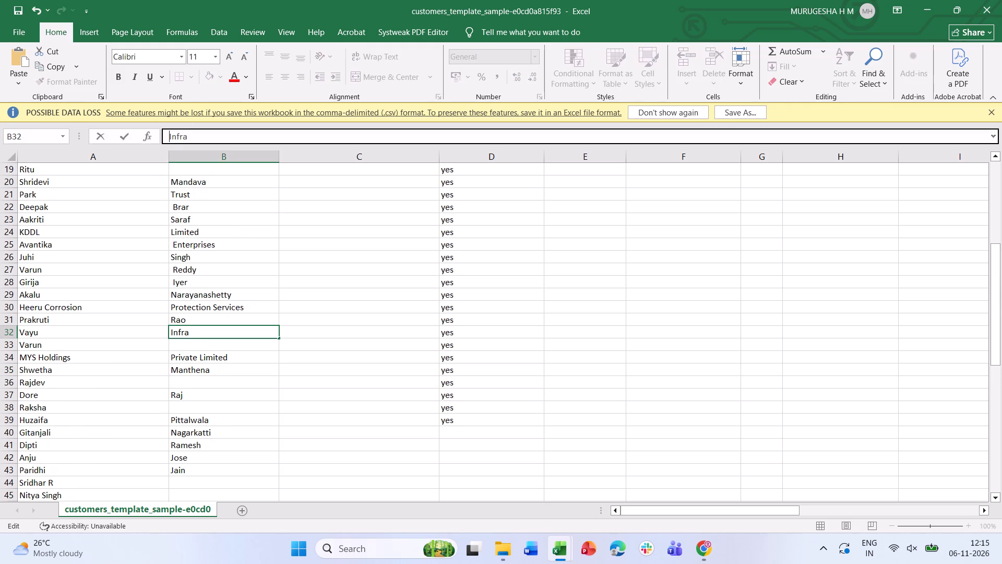
left_click(177, 280)
left_click(170, 136)
key("BackSpace")
key("Right")
key("BackSpace")
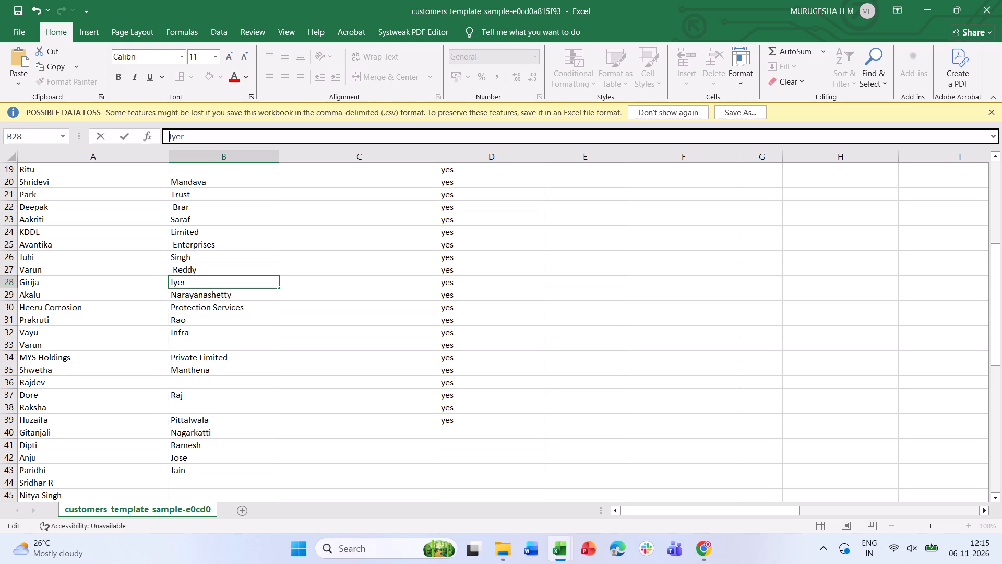
Delete the leading spaces before the names in the Last Name cells B27, B25 and B22.
left_click(179, 257)
left_click(181, 282)
left_click(180, 267)
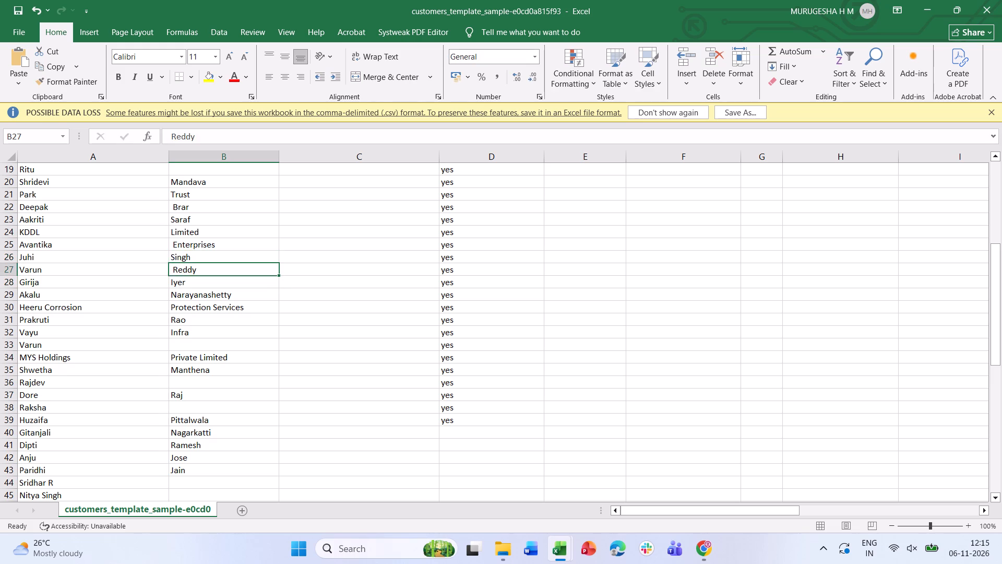
left_click(171, 134)
key("BackSpace")
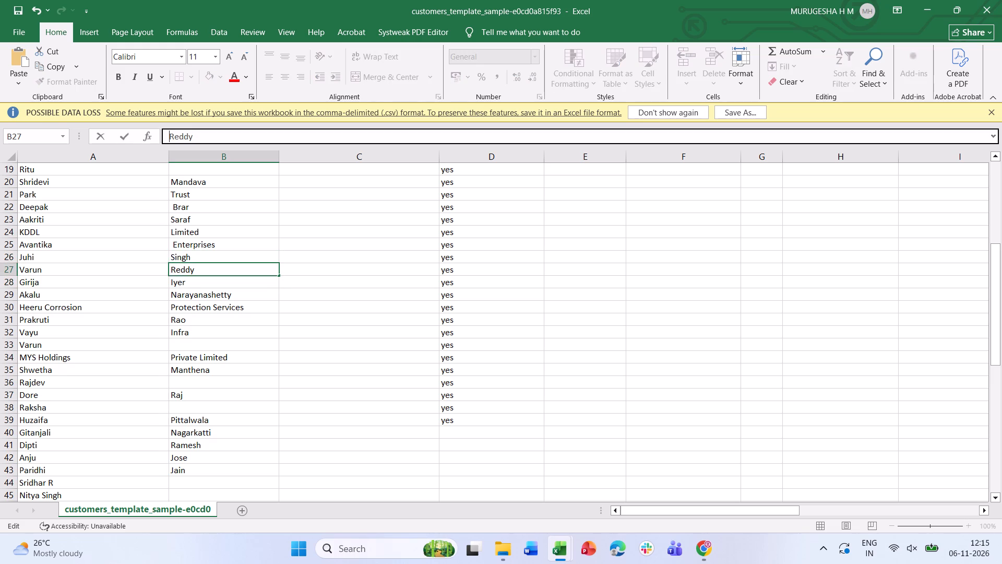
left_click(176, 245)
left_click(170, 138)
key("BackSpace")
key("Right")
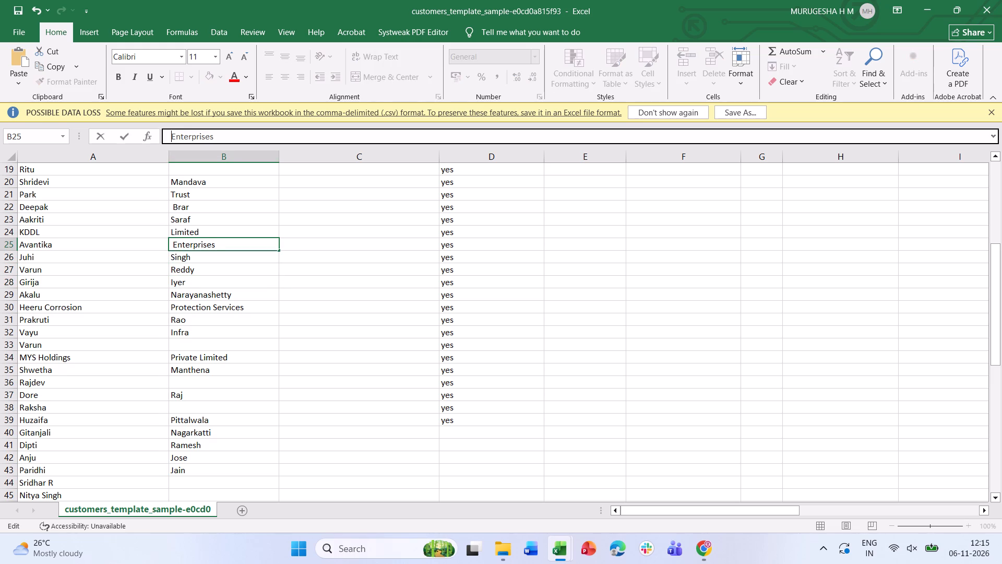
key("BackSpace")
left_click(176, 206)
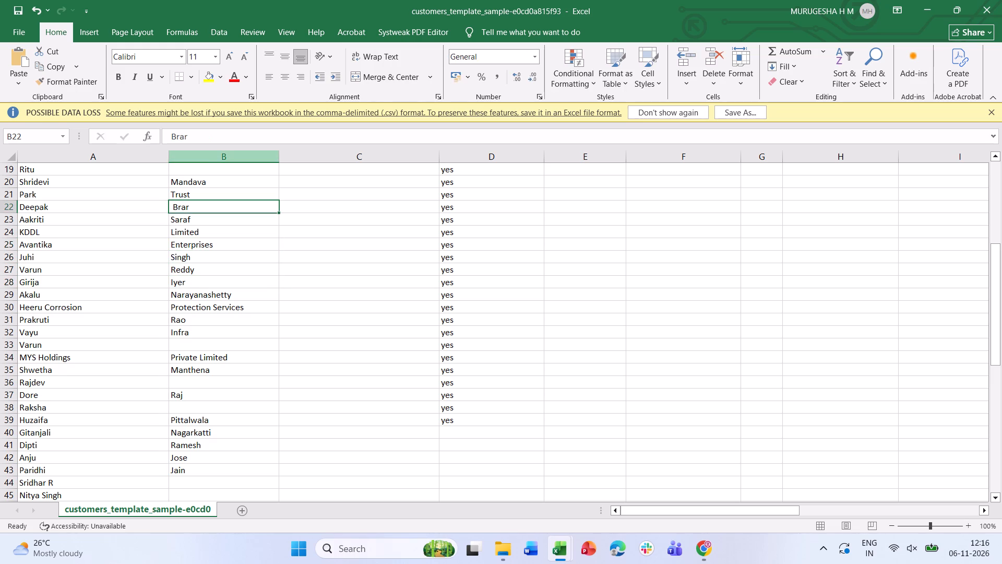
left_click(172, 136)
key("BackSpace")
left_click(308, 349)
Enter the initial R in the Last Name cell B44 and remove it from the First Name cell A44.
scroll(308, 349, "down", 3)
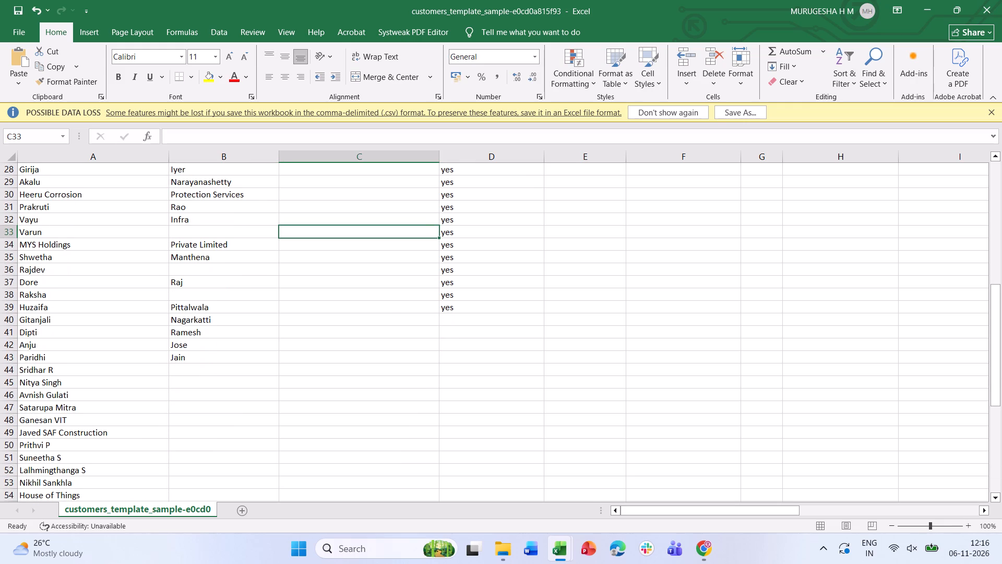
left_click(186, 368)
key("shift+r")
left_click(116, 369)
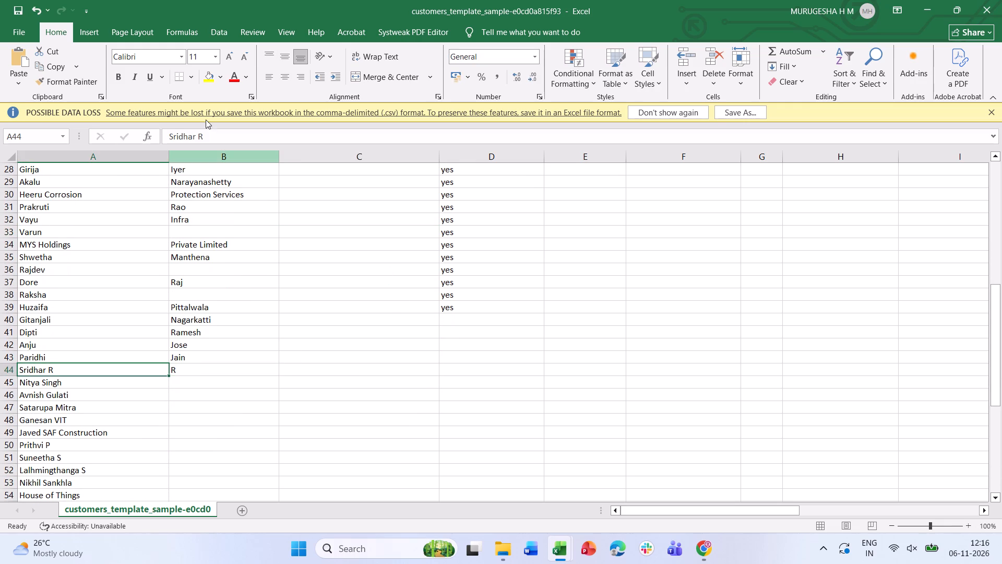
left_click(211, 140)
key("BackSpace")
key("BackSpace")
Move the surname in row 45 from the First Name cell to the Last Name cell, without a leading space.
left_click(90, 386)
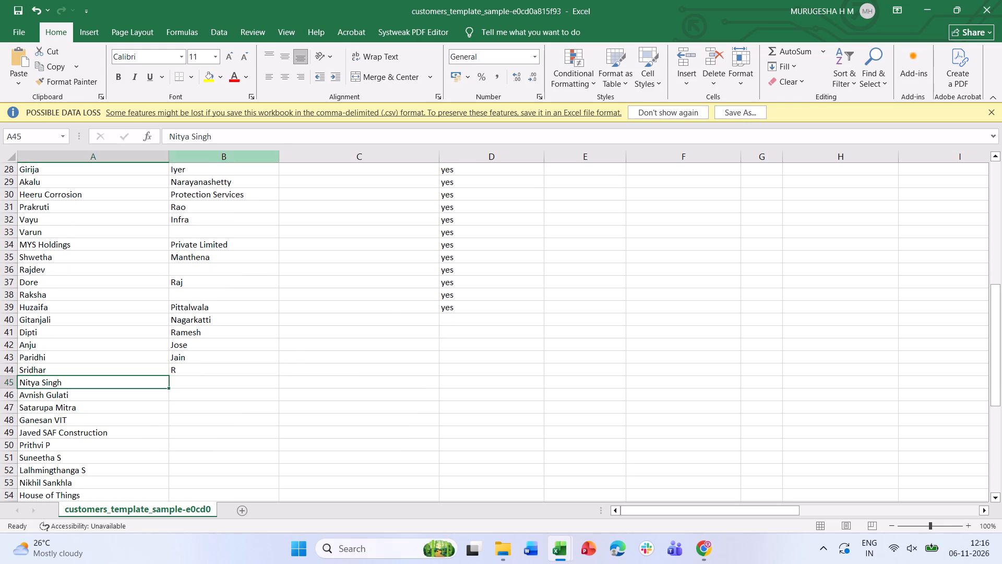
left_click_drag(232, 137, 189, 138)
key("ctrl+c")
key("ctrl+x")
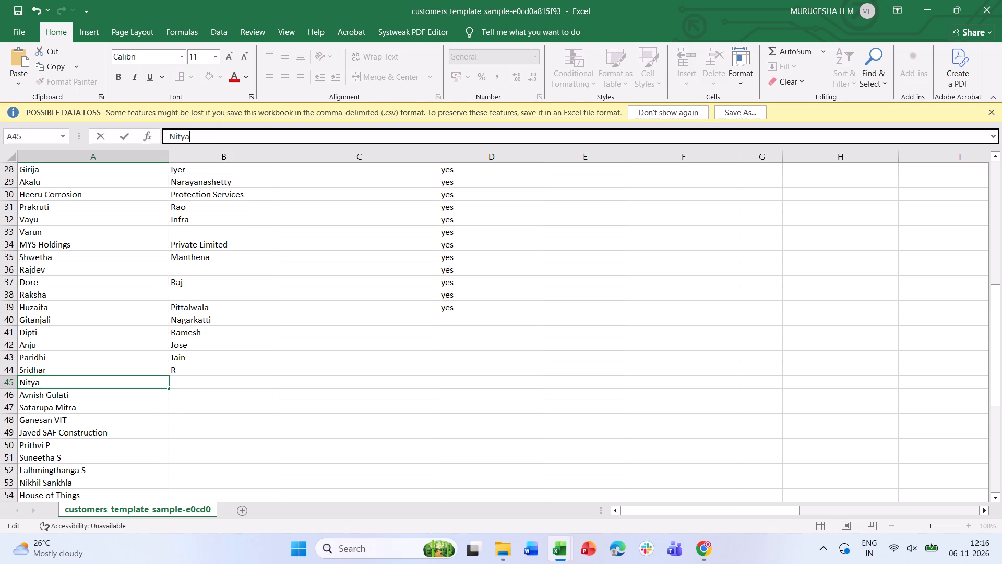
left_click(183, 385)
key("ctrl+v")
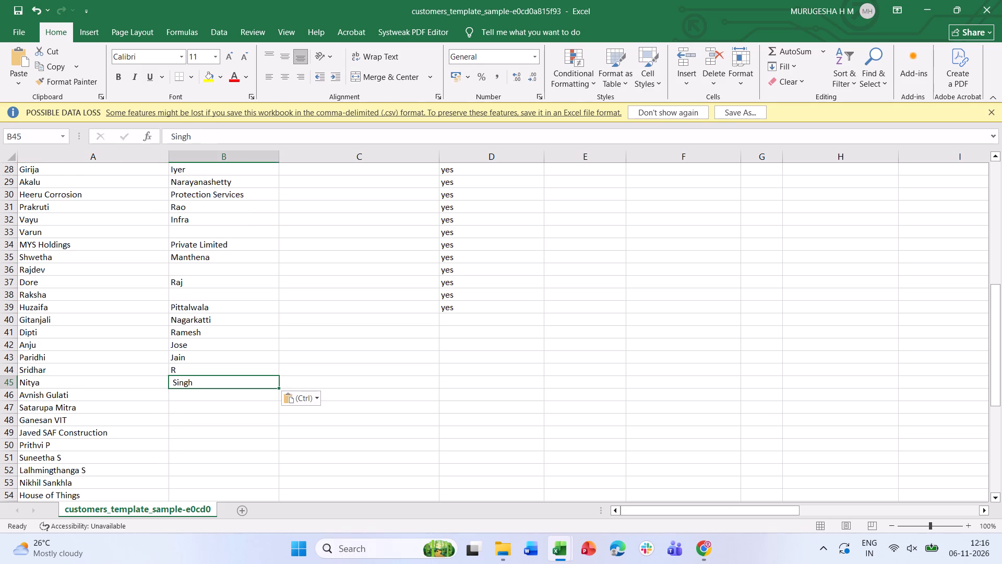
left_click(171, 135)
key("BackSpace")
Move the surname in row 46 from the First Name cell to the Last Name cell.
left_click(175, 394)
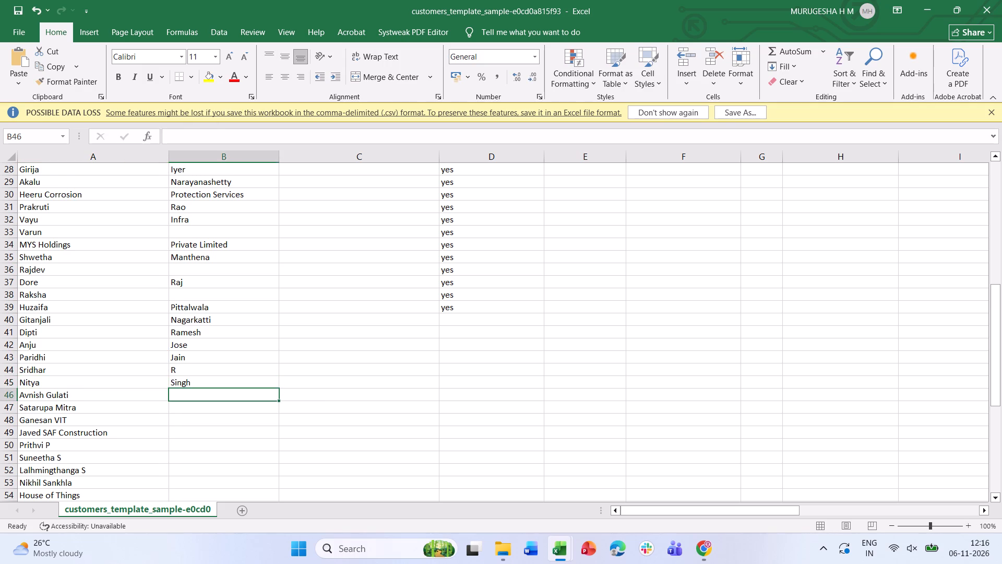
left_click(122, 400)
left_click_drag(218, 135, 197, 135)
key("ctrl+c")
key("ctrl+x")
left_click(184, 395)
key("ctrl+v")
Move the surname in row 47 from the First Name cell to the Last Name cell.
left_click(138, 408)
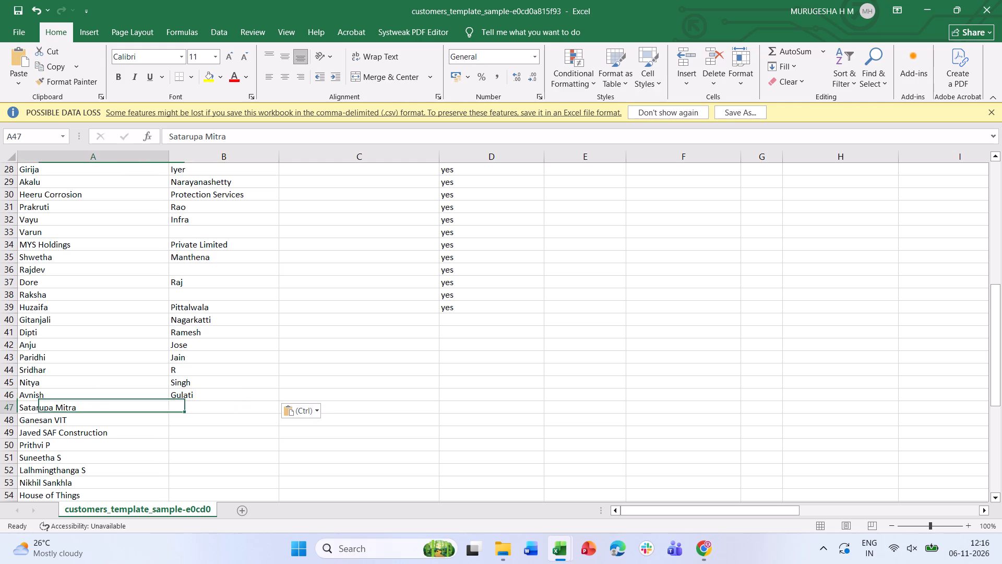
left_click_drag(230, 132, 207, 135)
key("ctrl+c")
key("ctrl+x")
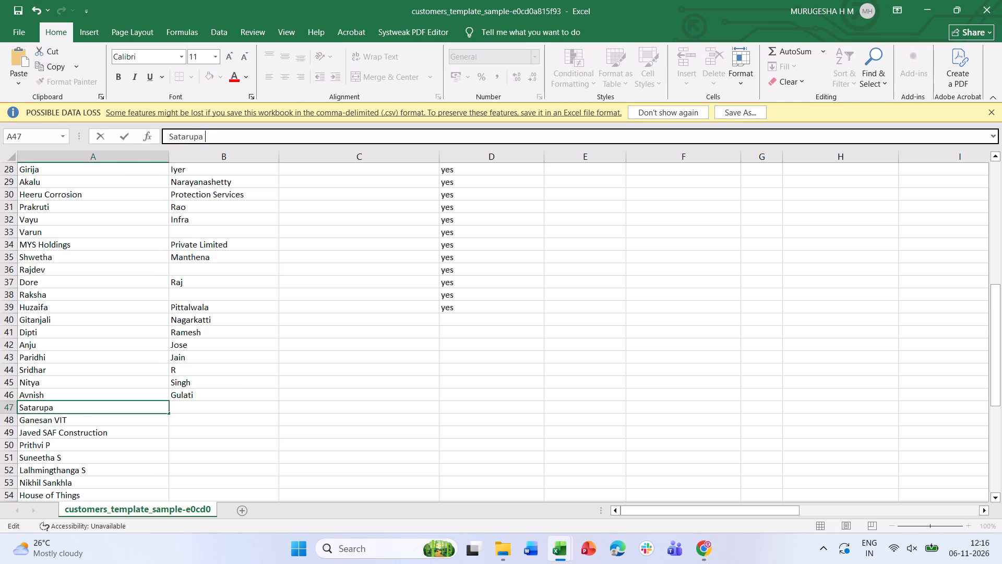
left_click(174, 408)
key("ctrl+v")
Move VIT in row 48 from the First Name cell to the Last Name cell.
scroll(163, 399, "down", 3)
left_click(113, 311)
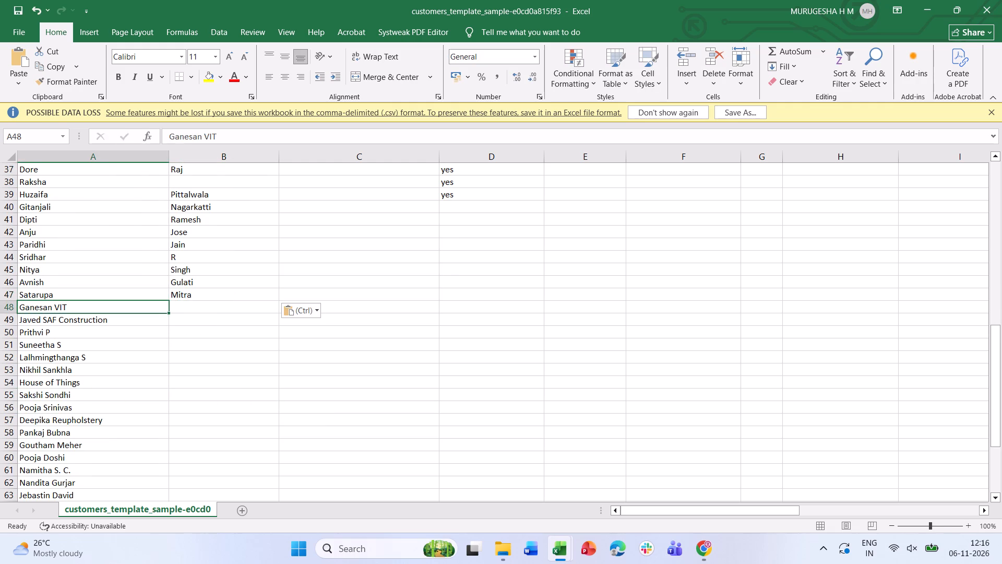
left_click_drag(226, 138, 206, 138)
key("ctrl+c")
key("ctrl+x")
left_click(181, 309)
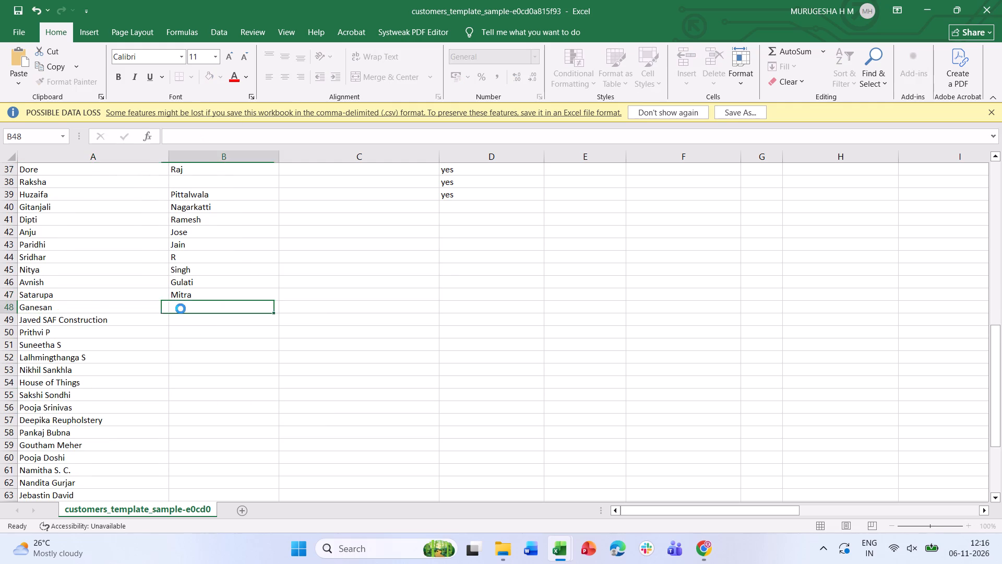
key("ctrl+v")
Move SAF Construction in row 49 from the First Name cell to the Last Name cell.
left_click(128, 322)
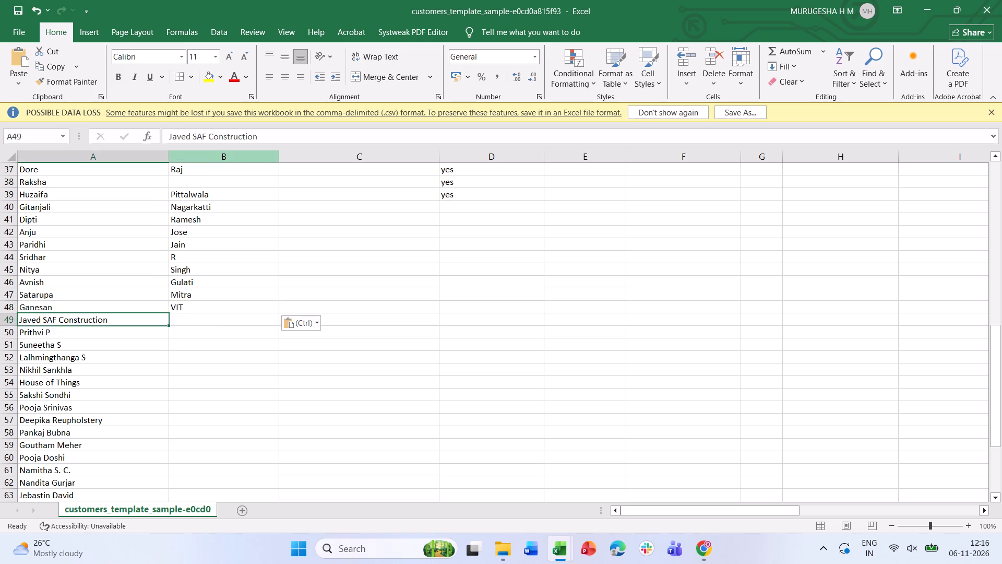
left_click_drag(261, 133, 192, 136)
key("ctrl+c")
key("ctrl+x")
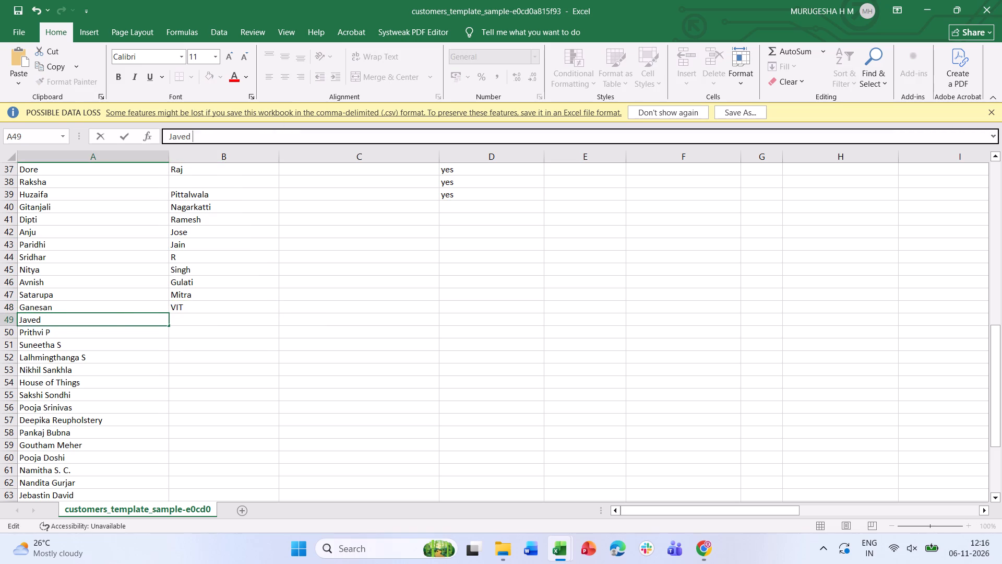
left_click(183, 323)
key("ctrl+v")
Move the initial P in row 50 from the First Name cell to the Last Name cell.
left_click(99, 334)
left_click(200, 139)
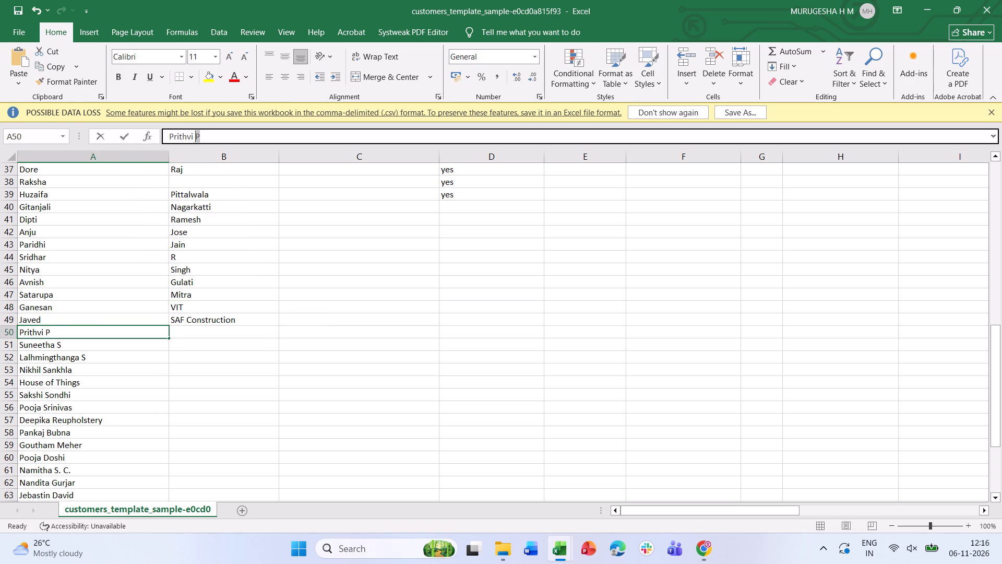
key("ctrl+c")
key("ctrl+x")
left_click(188, 331)
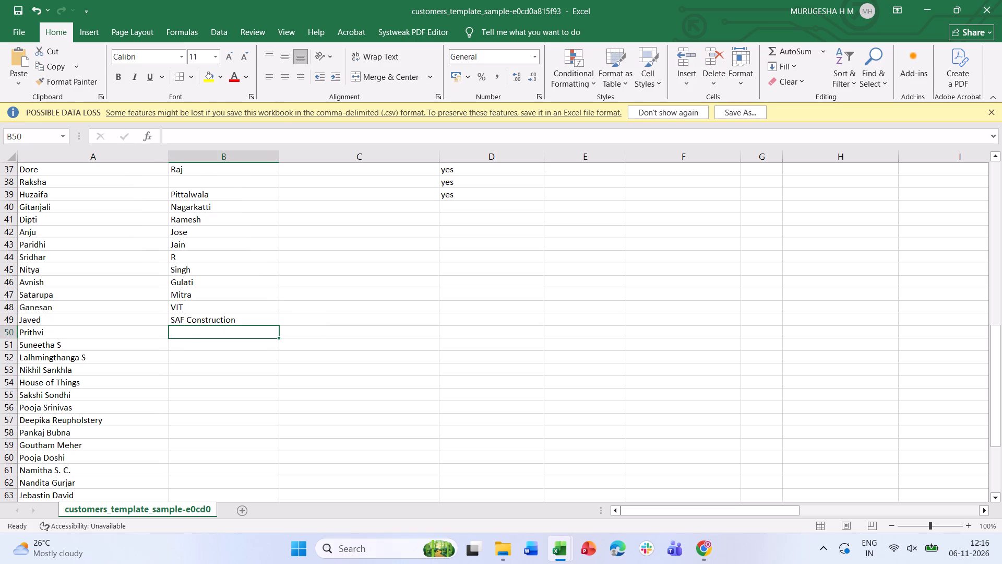
key("ctrl+v")
Remove the initial S from the First Name cell A51 and enter it in the Last Name cell B51.
left_click(94, 343)
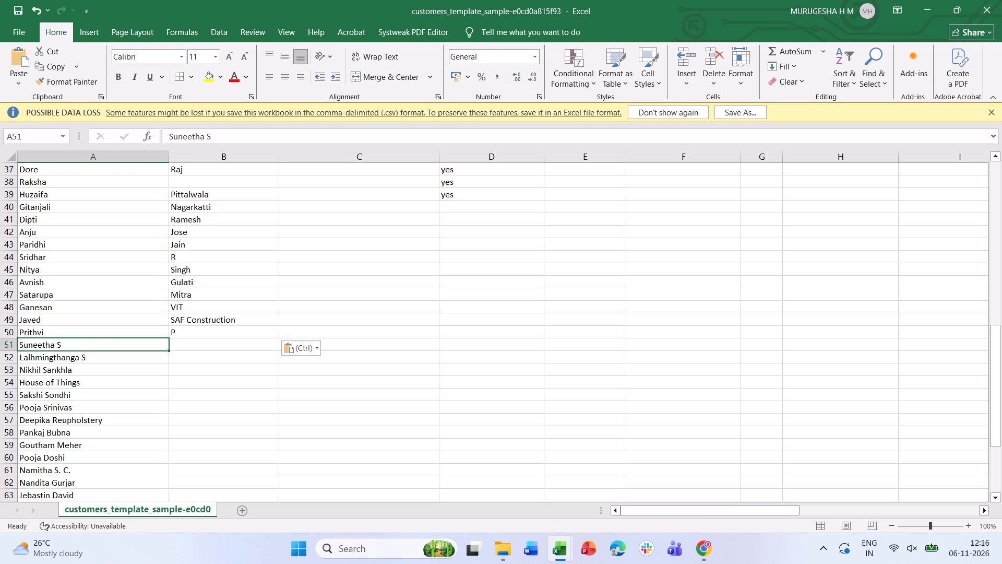
left_click(238, 138)
key("BackSpace")
left_click(176, 346)
key("shift+s")
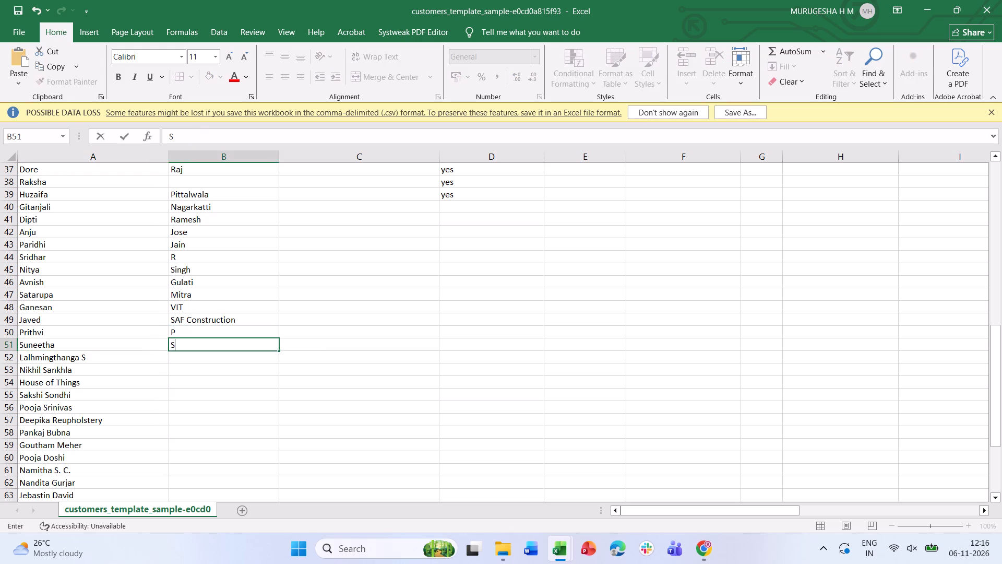
Remove the initial S from the First Name cell A52 and enter it in the Last Name cell B52.
left_click(134, 357)
left_click(250, 137)
key("Insert")
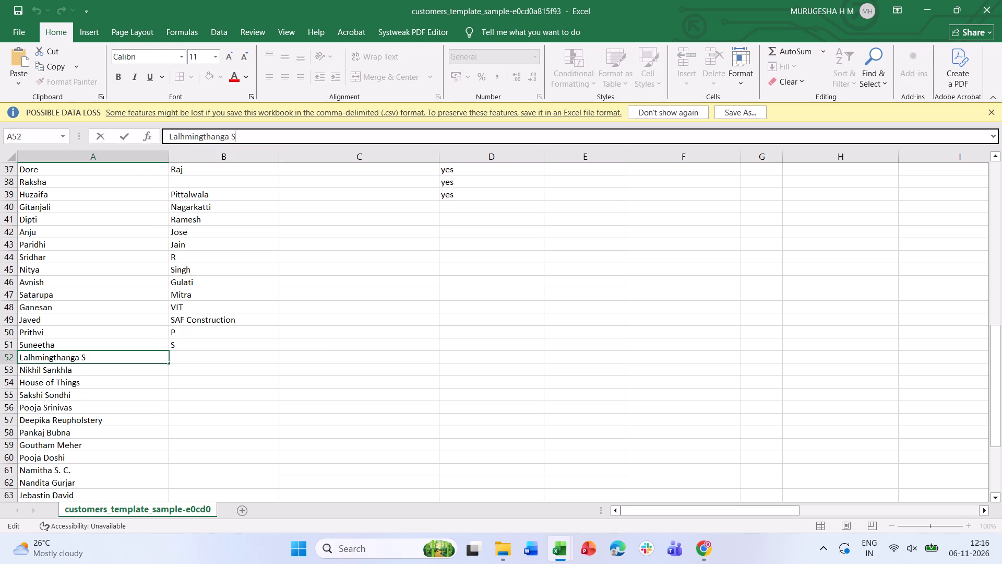
key("BackSpace")
left_click(186, 359)
key("shift+s")
Copy the surname from the First Name cell A53 into the Last Name cell B53.
left_click(145, 370)
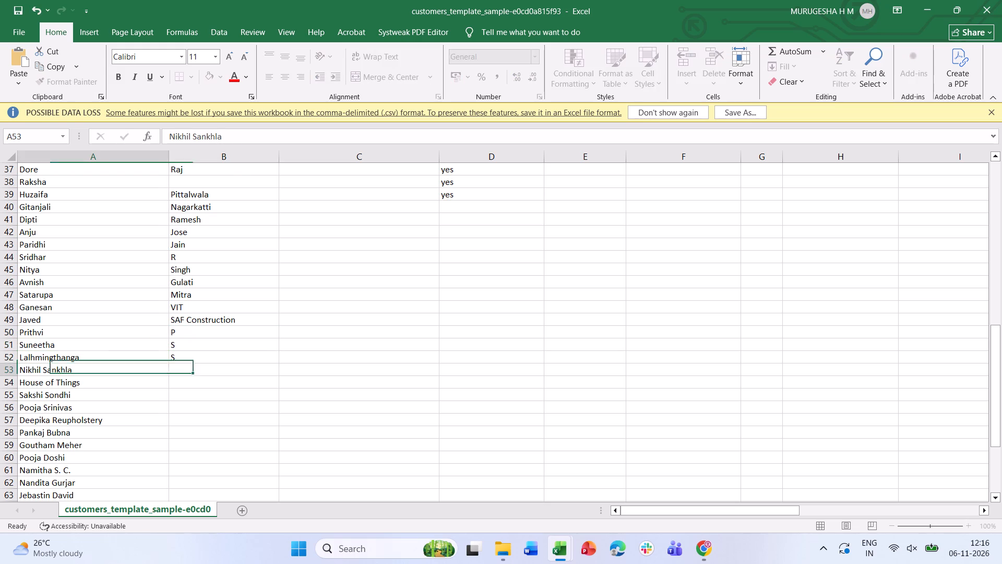
left_click_drag(225, 136, 193, 139)
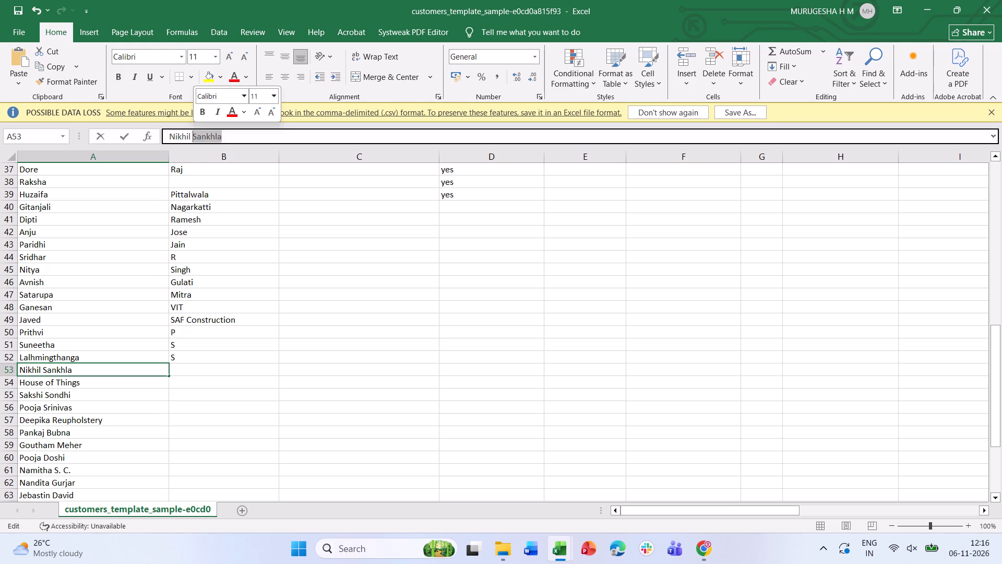
key("ctrl+c")
left_click_drag(193, 139, 196, 305, "ctrl")
key("ctrl+x")
left_click(192, 371)
key("ctrl+v")
left_click(106, 381)
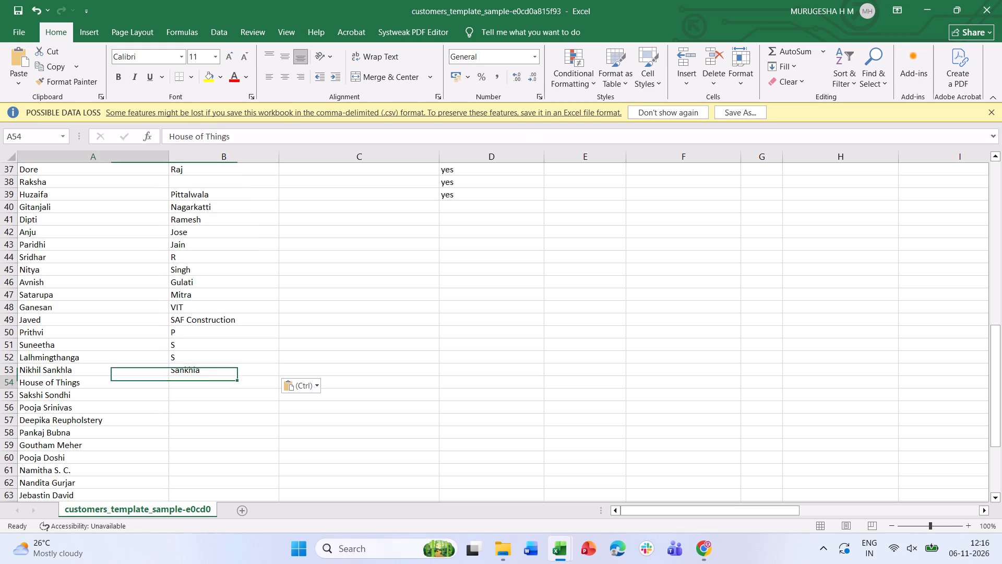
Move "of Things" from the First Name cell A54 to the Last Name cell B54.
left_click_drag(233, 135, 196, 136)
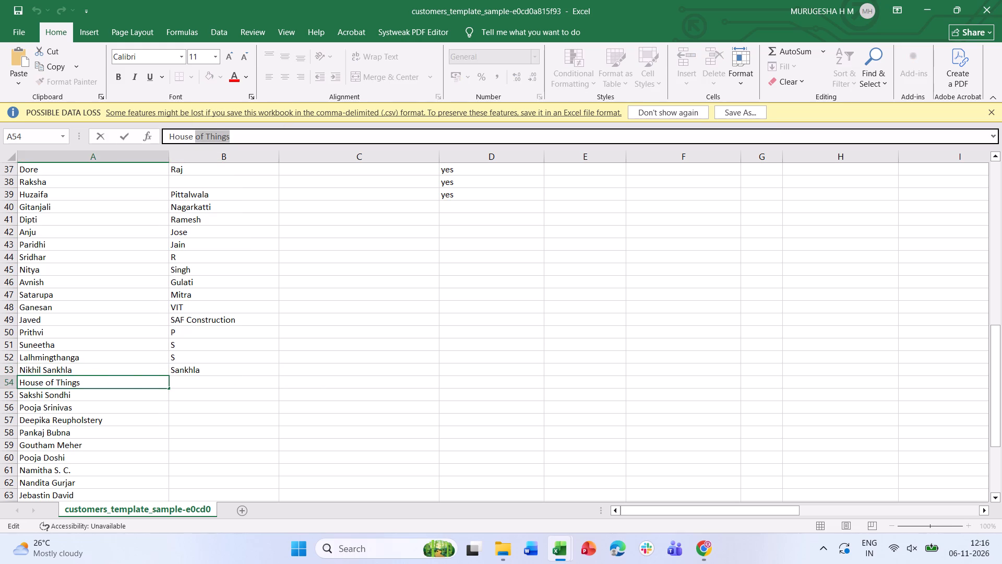
key("ctrl+c")
key("ctrl+x")
left_click(182, 384)
key("ctrl+v")
Move the surname from the First Name cell A55 to the Last Name cell B55.
left_click(115, 391)
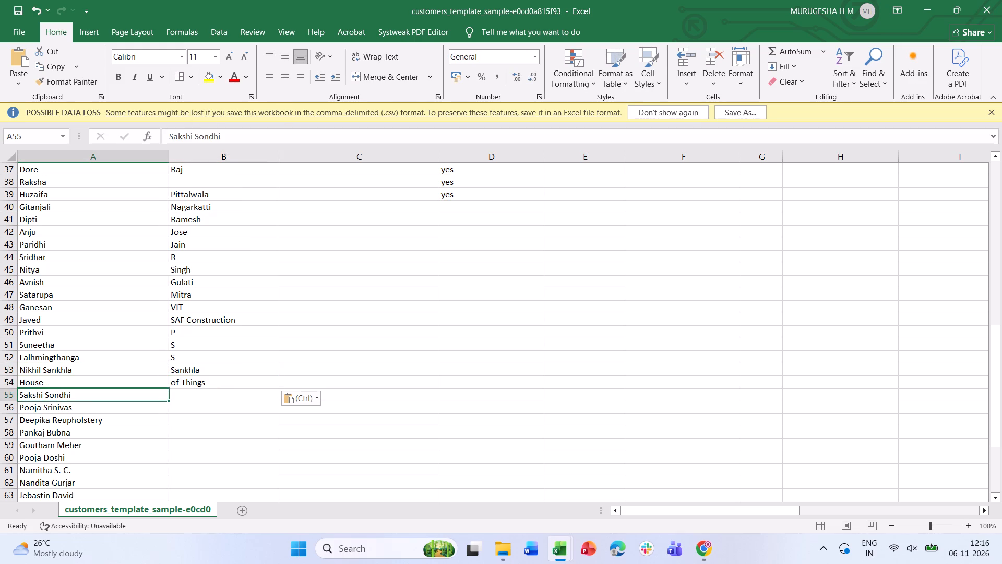
left_click_drag(236, 135, 195, 140)
key("ctrl+c")
key("ctrl+x")
left_click(176, 393)
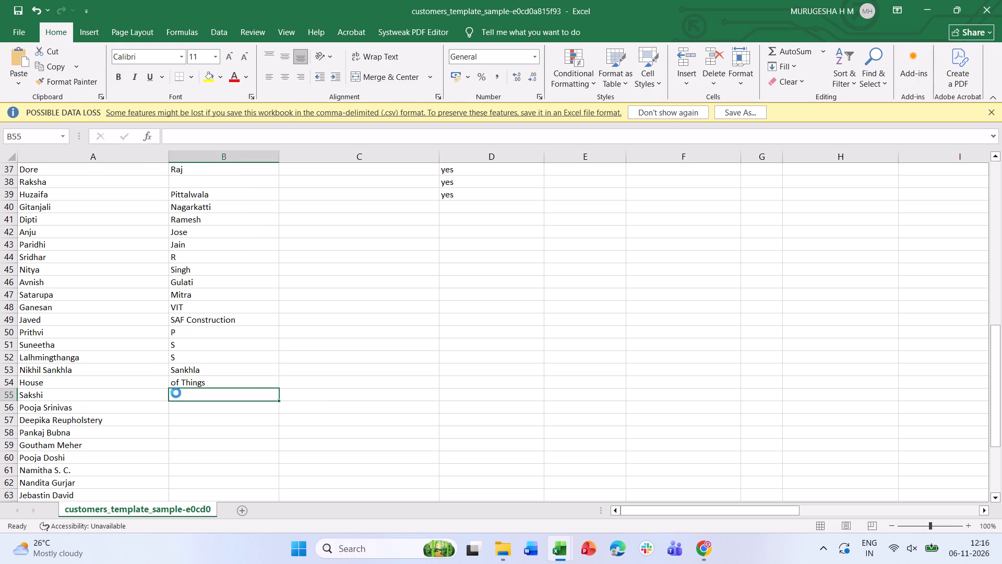
key("ctrl+v")
Move the surname from the First Name cell A56 to the Last Name cell B56.
left_click(110, 410)
left_click_drag(226, 138, 195, 142)
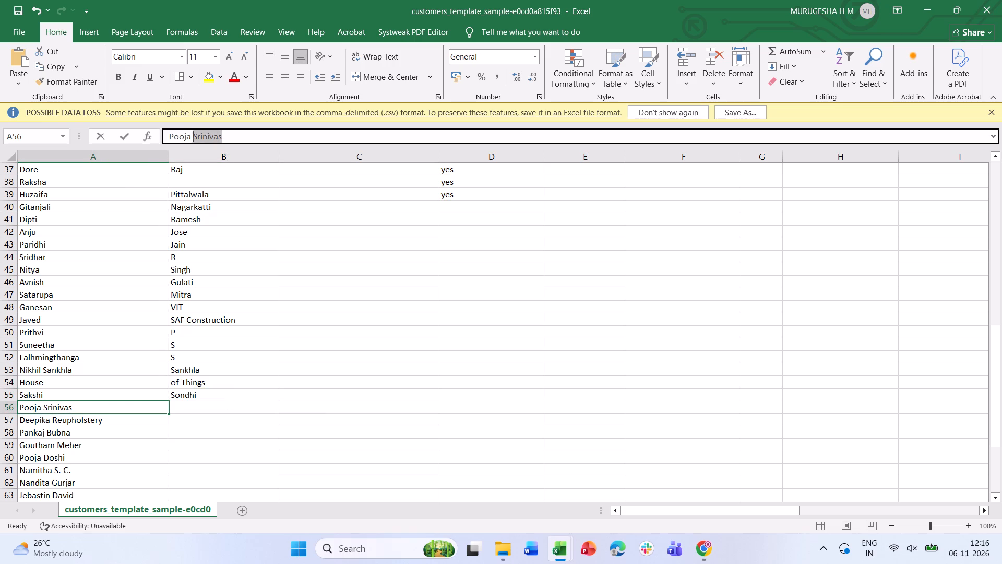
left_click_drag(195, 142, 194, 142)
key("ctrl+c")
key("ctrl+x")
left_click(181, 409)
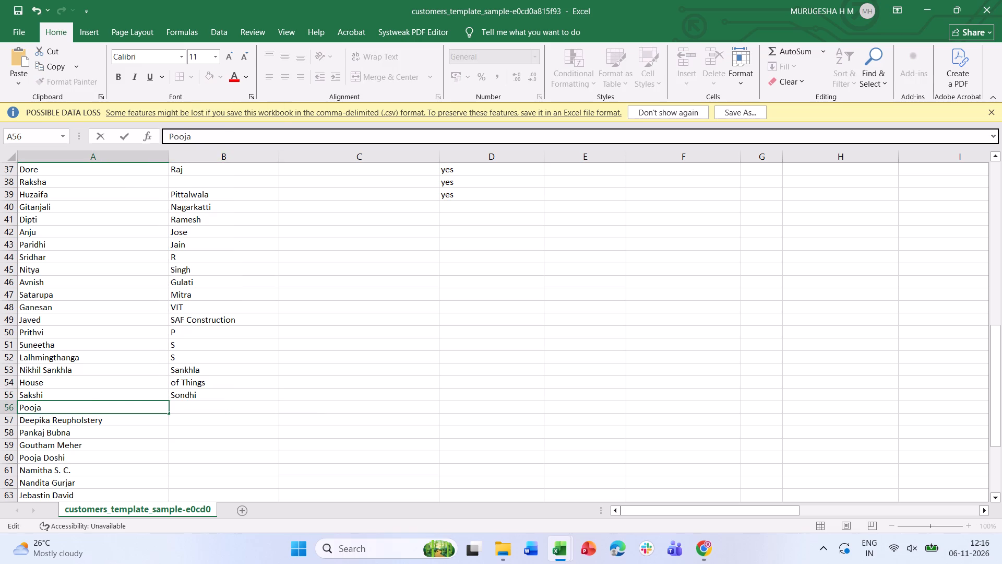
key("ctrl+v")
Move "Reupholstery" from the First Name cell A57 to the Last Name cell B57.
left_click(127, 420)
left_click_drag(254, 138, 206, 143)
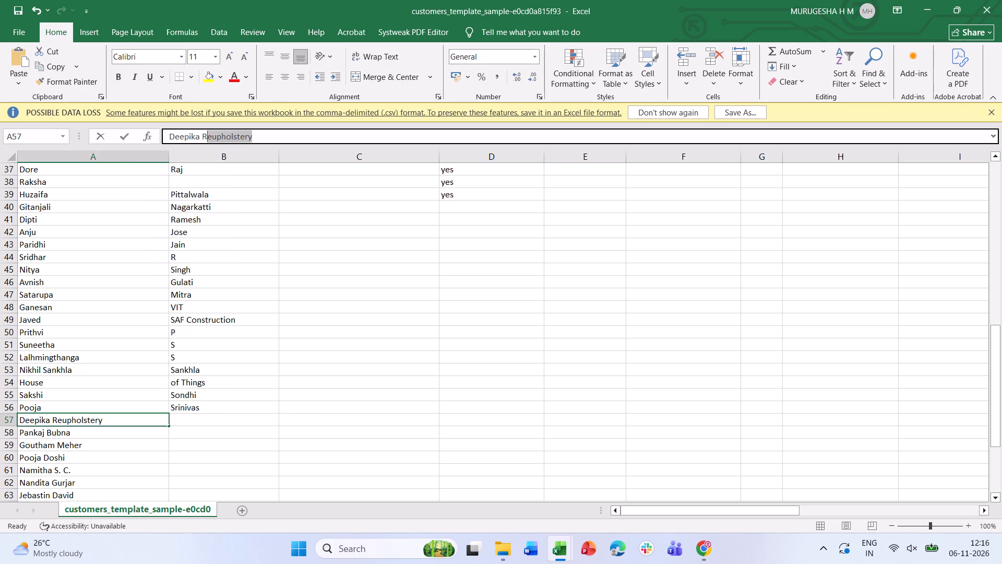
left_click_drag(206, 143, 203, 143)
key("ctrl+c")
key("ctrl+x")
left_click(186, 417)
key("ctrl+v")
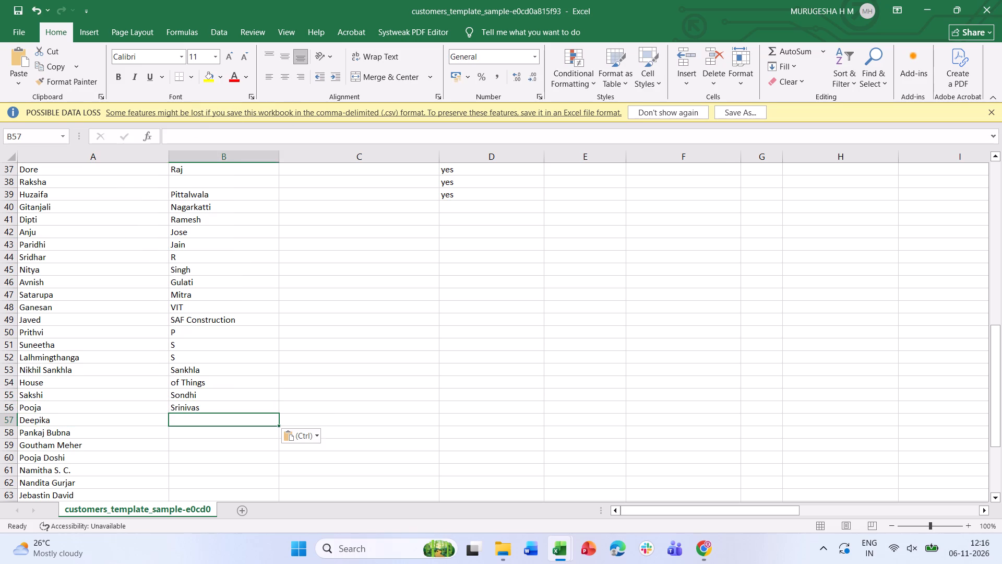
Move the surname from the First Name cell A58 to the Last Name cell B58.
scroll(142, 387, "down", 1)
left_click(93, 396)
left_click_drag(222, 133, 198, 137)
key("ctrl+c")
key("ctrl+x")
left_click(191, 398)
key("ctrl+v")
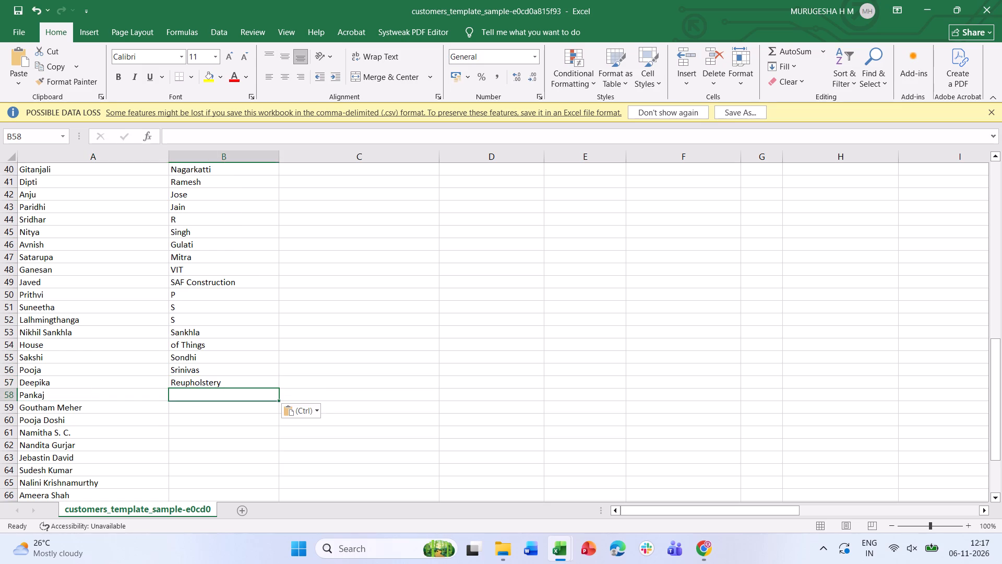
Move the surname from the First Name cell A59 to the Last Name cell B59.
left_click(104, 408)
left_click_drag(235, 138, 208, 140)
key("ctrl+c")
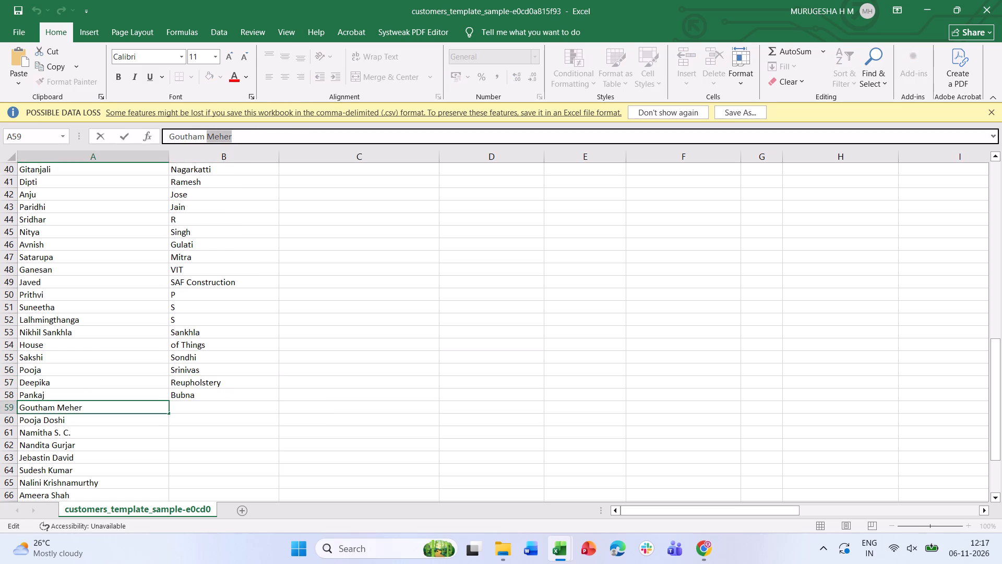
key("ctrl+x")
left_click(187, 403)
key("ctrl+v")
Move the surname from the First Name cell A60 to the Last Name cell B60.
scroll(86, 396, "down", 2)
left_click(83, 342)
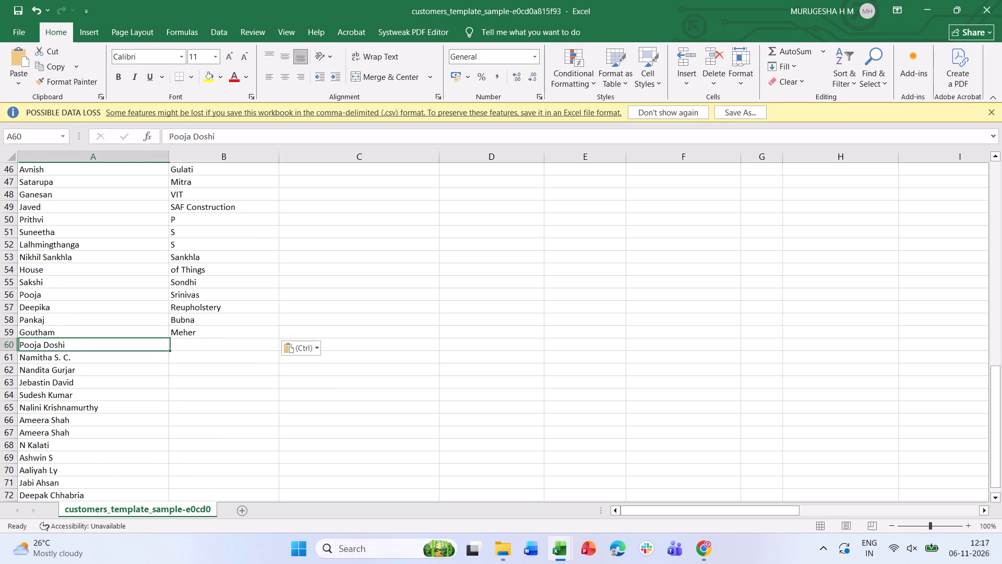
left_click_drag(220, 135, 194, 137)
key("ctrl+c")
key("ctrl+x")
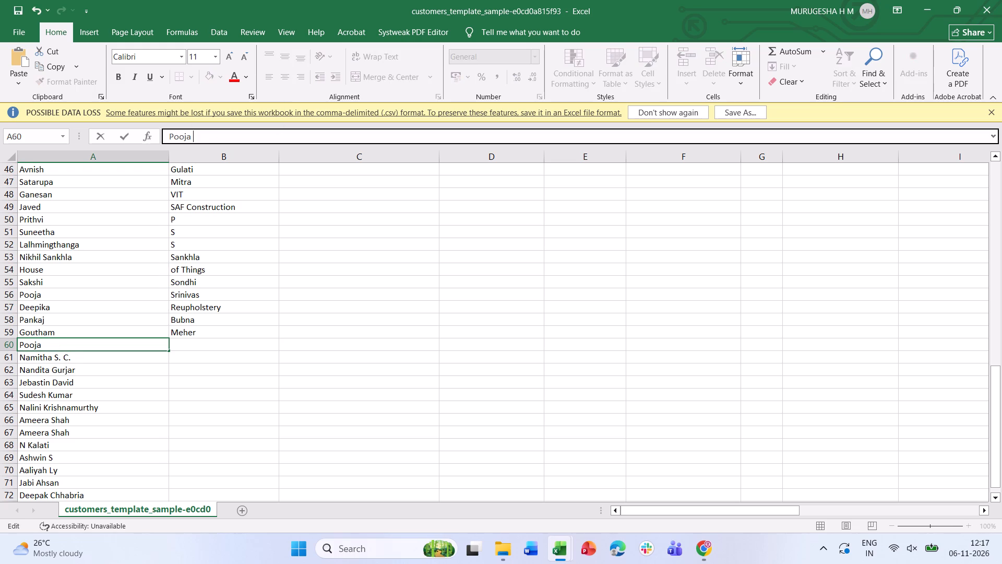
left_click(188, 342)
key("ctrl+v")
Move the initials S. C. from the First Name cell A61 to the Last Name cell B61.
left_click(110, 361)
left_click_drag(224, 140, 206, 143)
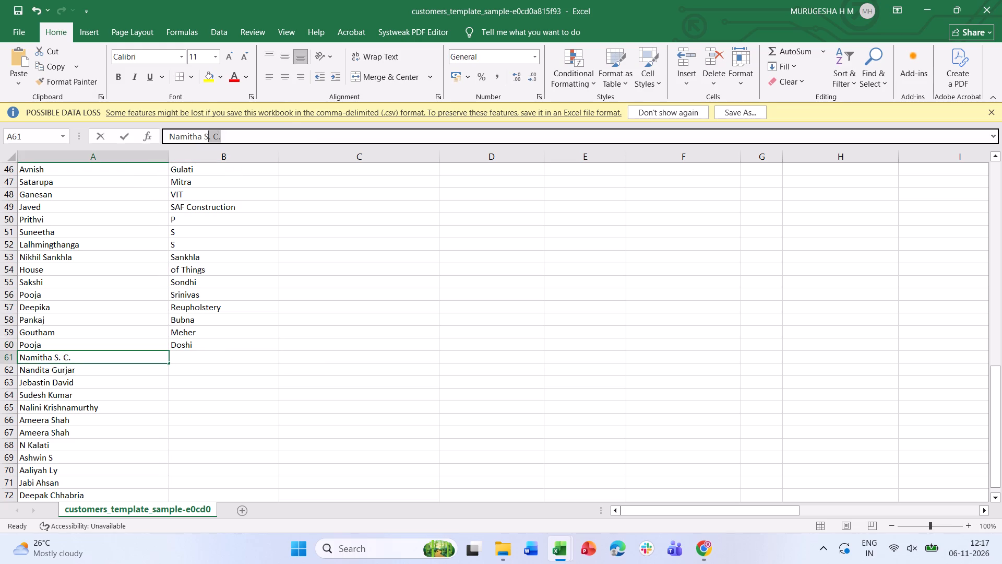
left_click_drag(206, 143, 205, 143)
key("ctrl+c")
key("ctrl+x")
left_click(183, 359)
key("ctrl+v")
Move the surname from the First Name cell A62 to the Last Name cell B62.
left_click(118, 372)
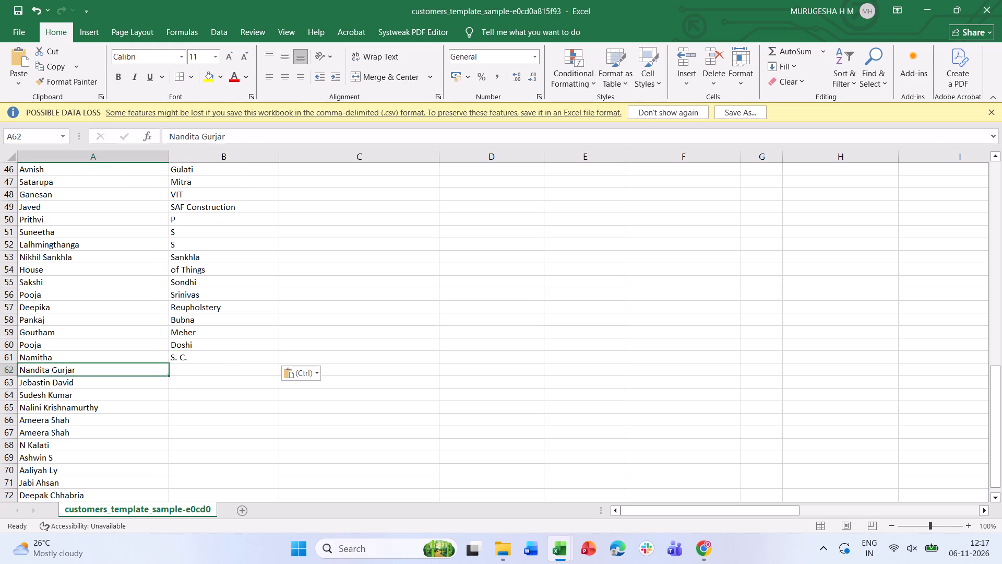
left_click_drag(230, 137, 202, 140)
key("ctrl+c")
key("ctrl+x")
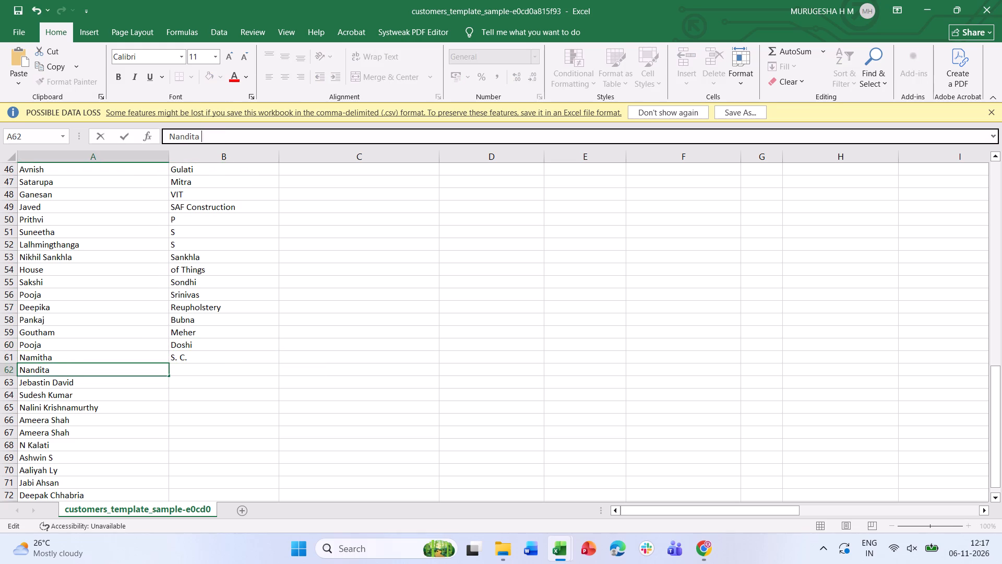
left_click(183, 371)
key("ctrl+v")
Move the surname from the First Name cell A63 to the Last Name cell B63.
left_click(147, 383)
left_click_drag(229, 137, 206, 139)
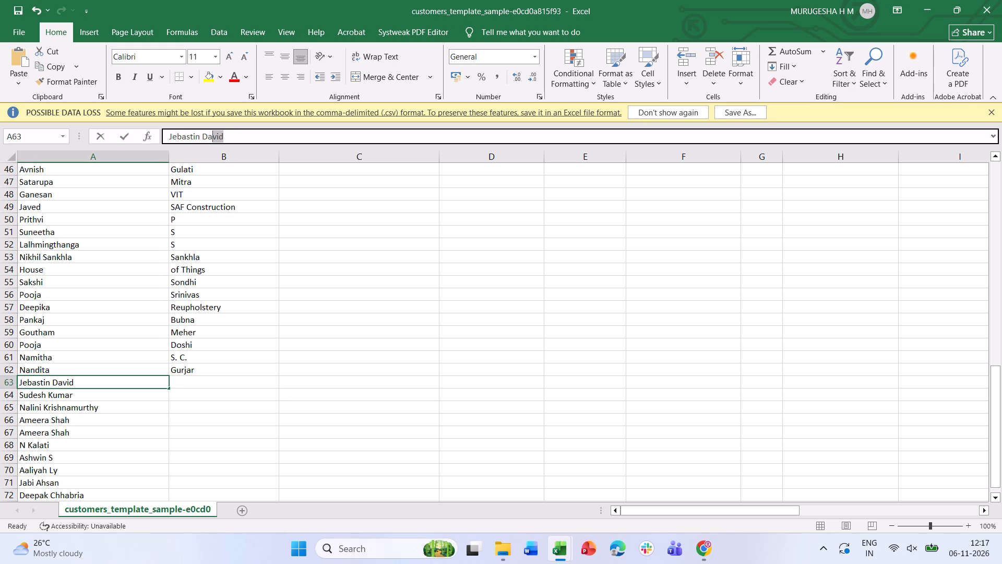
left_click_drag(206, 139, 203, 139)
key("ctrl+c")
key("ctrl+x")
left_click(213, 381)
key("ctrl+v")
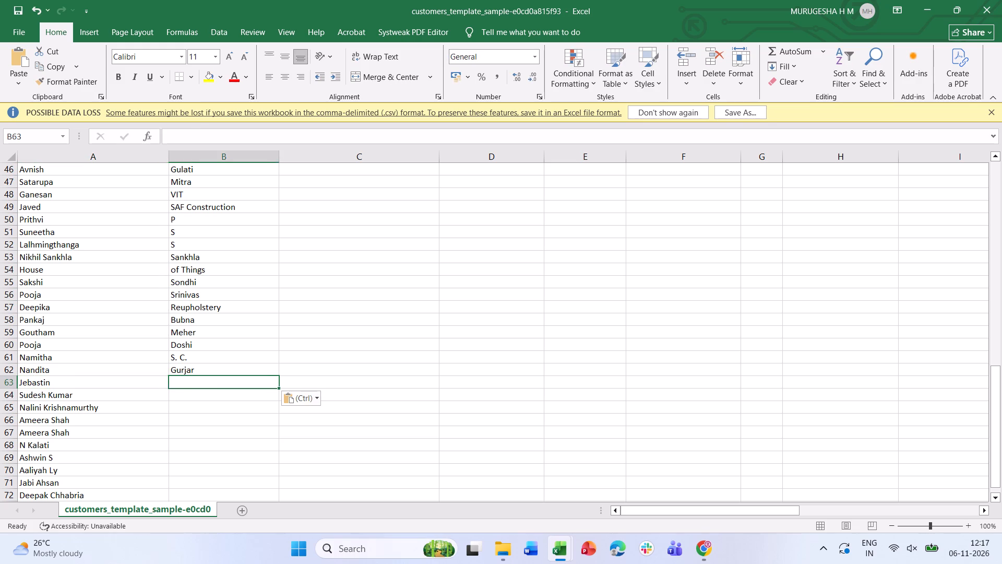
Move the surname from the First Name cell A64 to the Last Name cell B64.
left_click(109, 397)
left_click_drag(220, 133, 202, 135)
left_click_drag(226, 134, 203, 137)
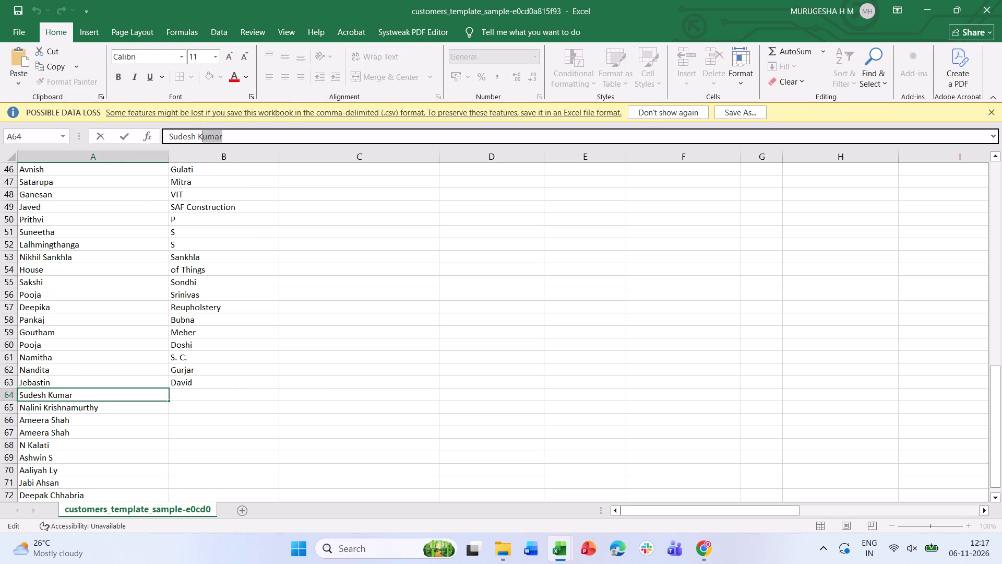
left_click_drag(203, 137, 199, 137)
key("ctrl+c")
key("ctrl+x")
left_click(177, 395)
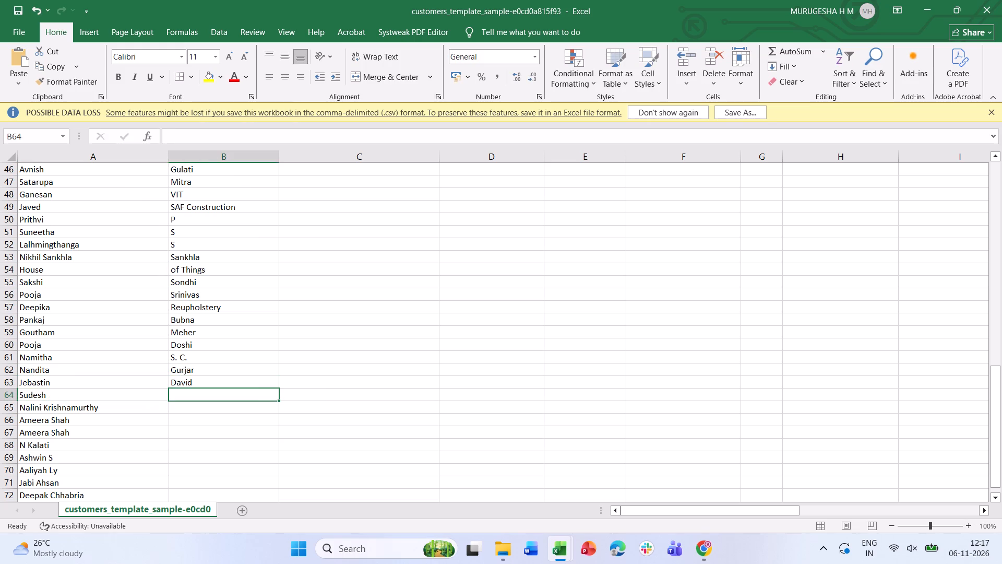
key("ctrl+v")
Move the surname from the First Name cell A65 to the Last Name cell B65.
left_click(174, 409)
left_click(148, 407)
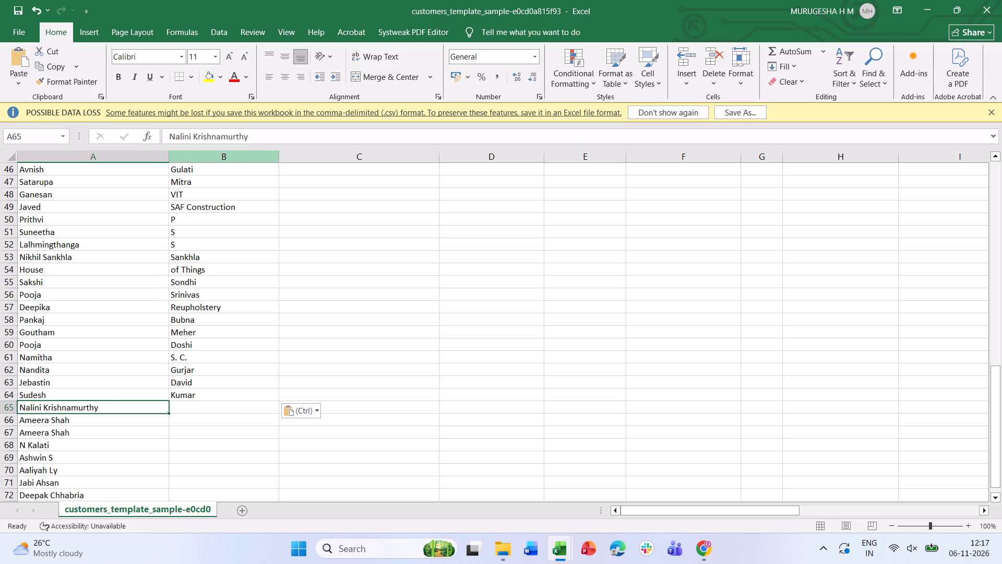
left_click_drag(259, 134, 195, 142)
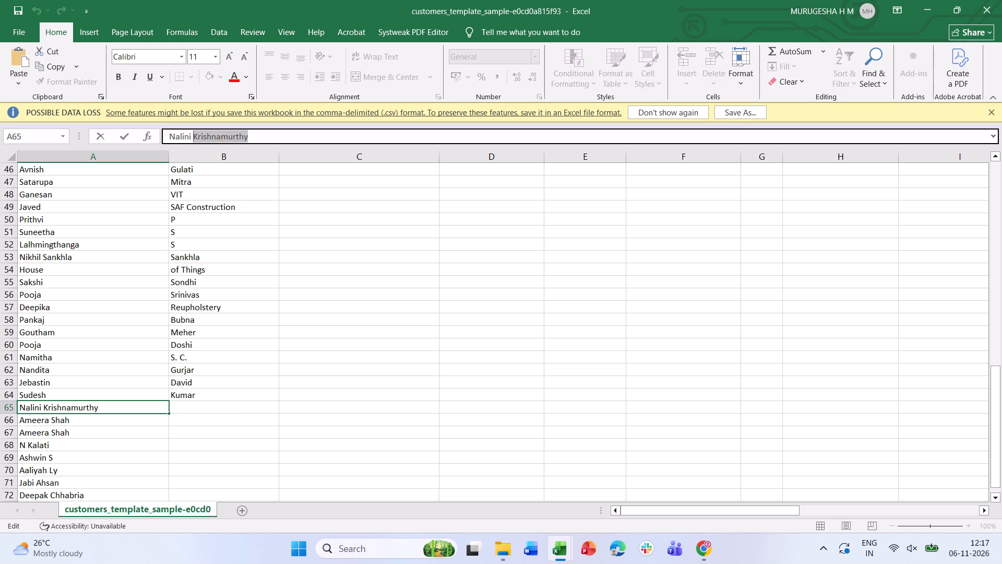
key("ctrl+c")
key("ctrl+x")
left_click(188, 410)
key("ctrl+v")
Move the surname from the First Name cell A66 to the Last Name cell B66.
left_click(149, 416)
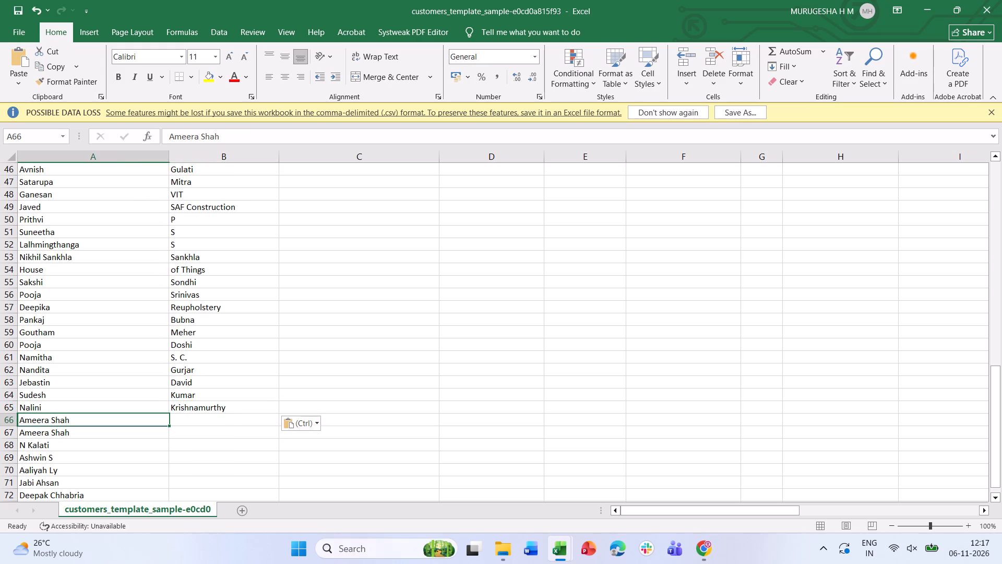
left_click_drag(225, 139, 202, 141)
key("ctrl+c")
key("ctrl+x")
left_click(192, 420)
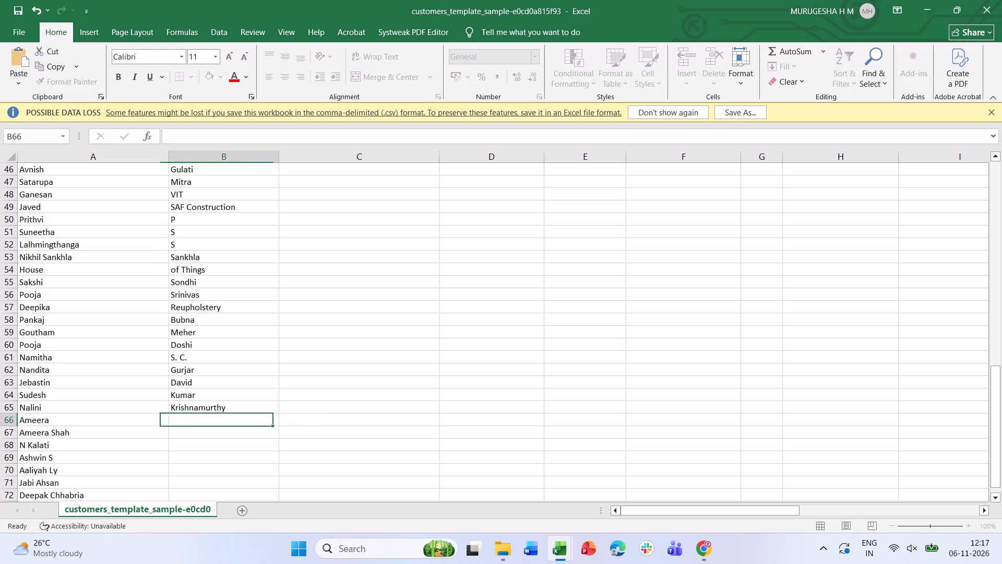
key("ctrl+v")
Move the surname from the First Name cell A67 to the Last Name cell B67.
left_click(110, 433)
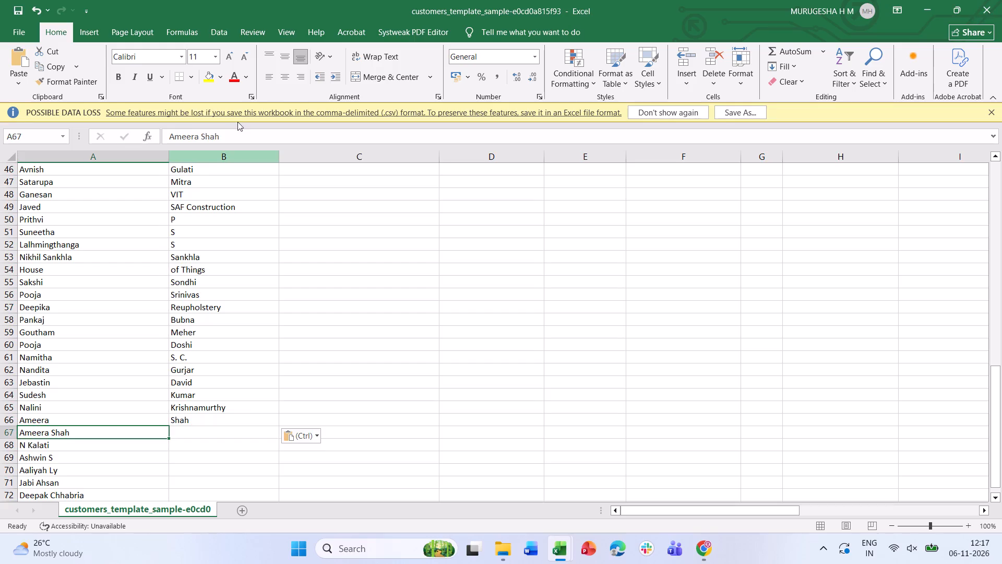
left_click_drag(228, 134, 202, 137)
key("ctrl+c")
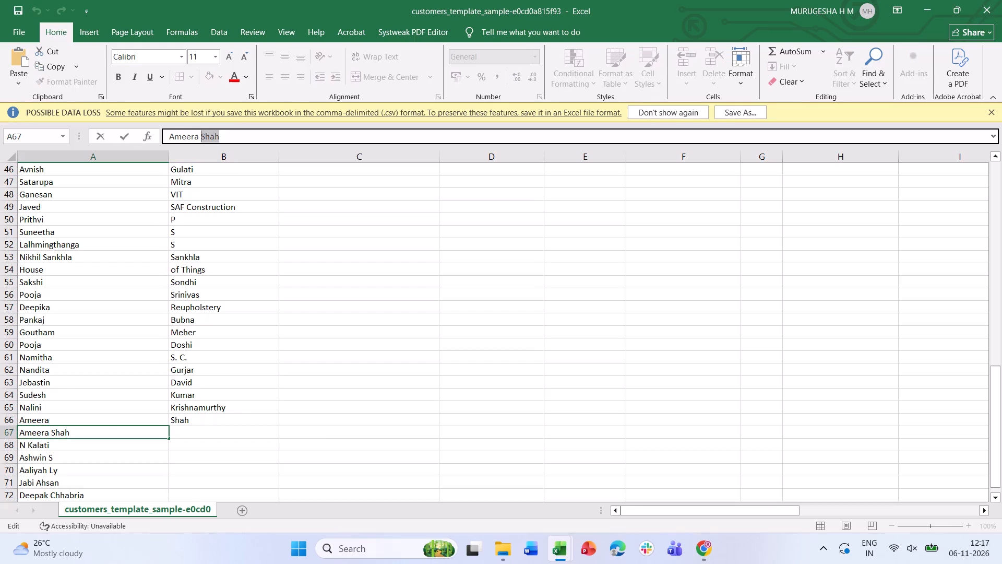
key("ctrl+x")
left_click(190, 434)
key("ctrl+v")
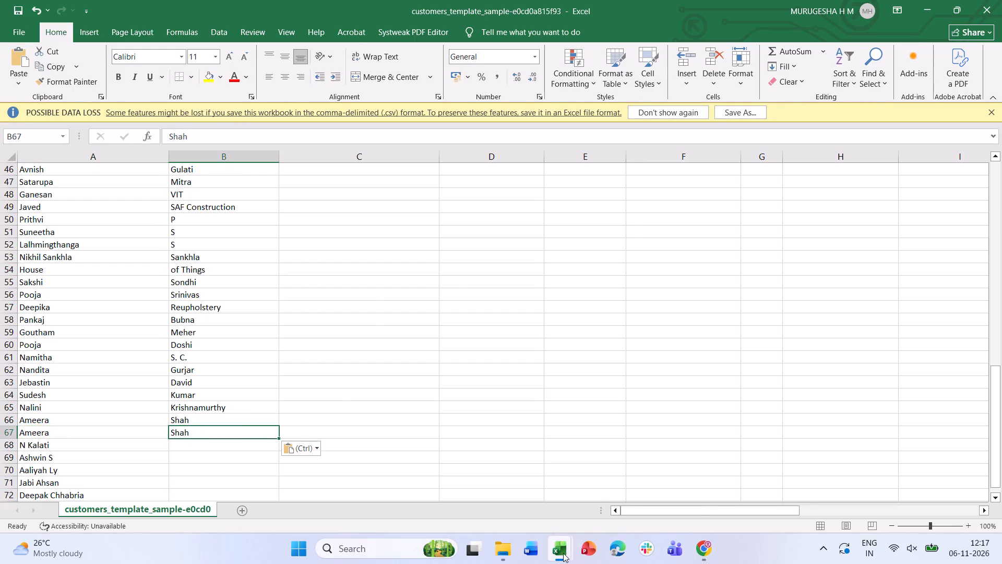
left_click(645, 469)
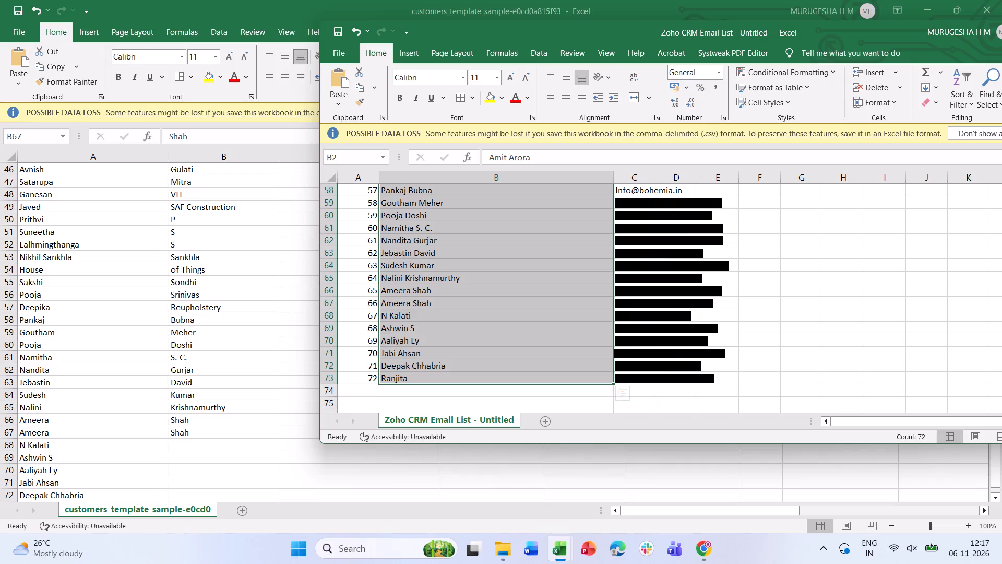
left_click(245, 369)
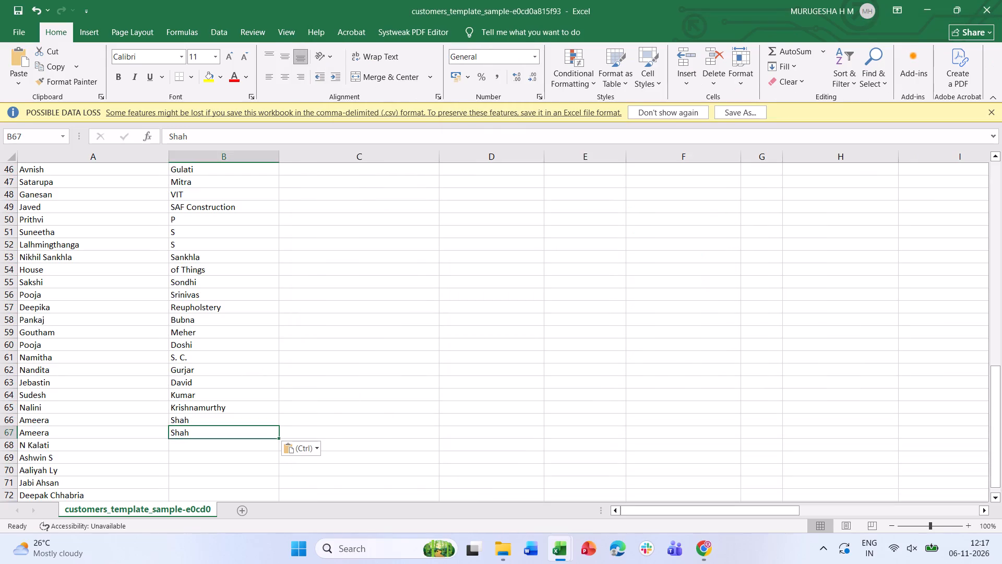
Move the surname from the First Name cell A68 to the Last Name cell B68, leaving the initial N in A68.
left_click(54, 446)
left_click_drag(207, 140, 178, 145)
key("ctrl+c")
key("ctrl+x")
left_click(176, 446)
key("ctrl+v")
Remove the initial S from the First Name cell A69 and enter it in the Last Name cell B69.
left_click(122, 459)
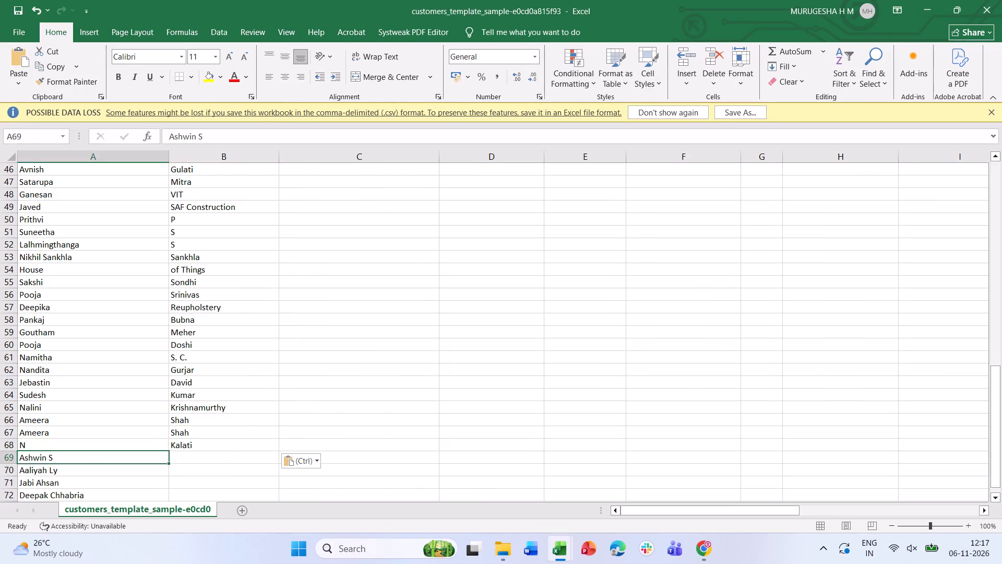
left_click(217, 138)
key("BackSpace")
left_click(185, 457)
key("shift+s")
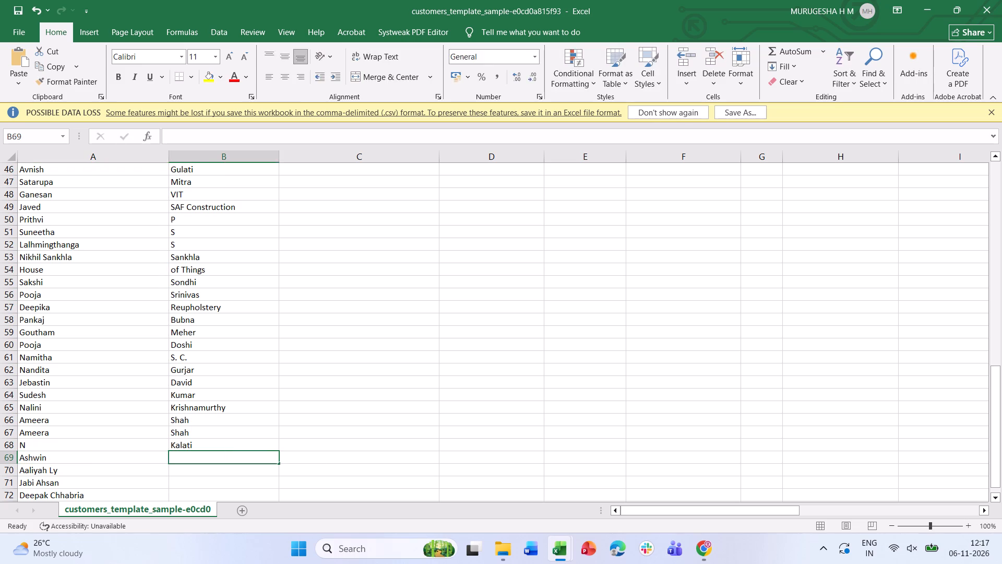
Move the surname from the First Name cell A70 to the Last Name cell B70.
left_click(124, 468)
left_click_drag(213, 135, 199, 137)
key("ctrl+c")
key("ctrl+x")
left_click(212, 475)
key("ctrl+v")
Move the surname from the First Name cell A71 to the Last Name cell B71.
scroll(239, 358, "down", 3)
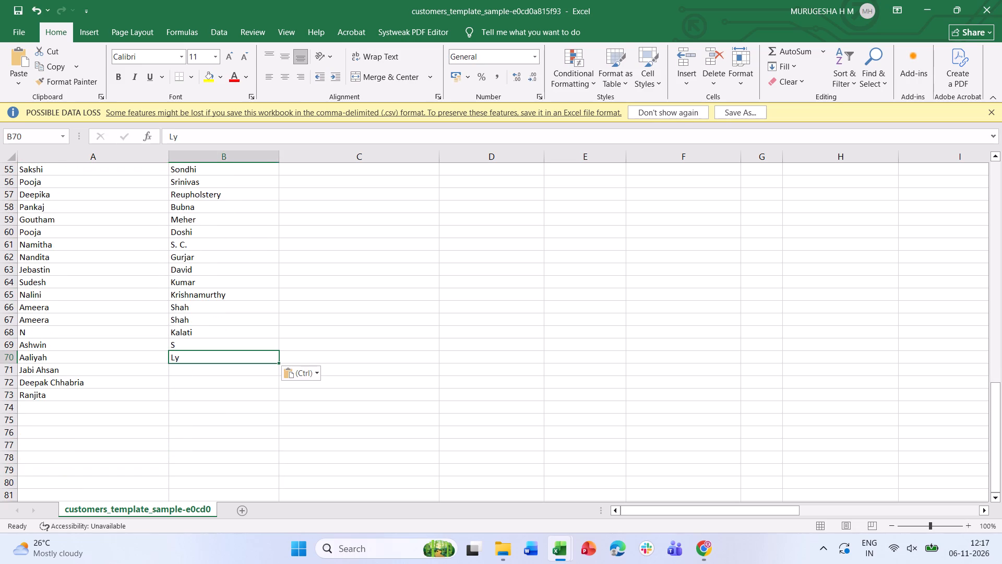
left_click(56, 372)
left_click_drag(212, 137, 187, 140)
key("ctrl+c")
key("ctrl+x")
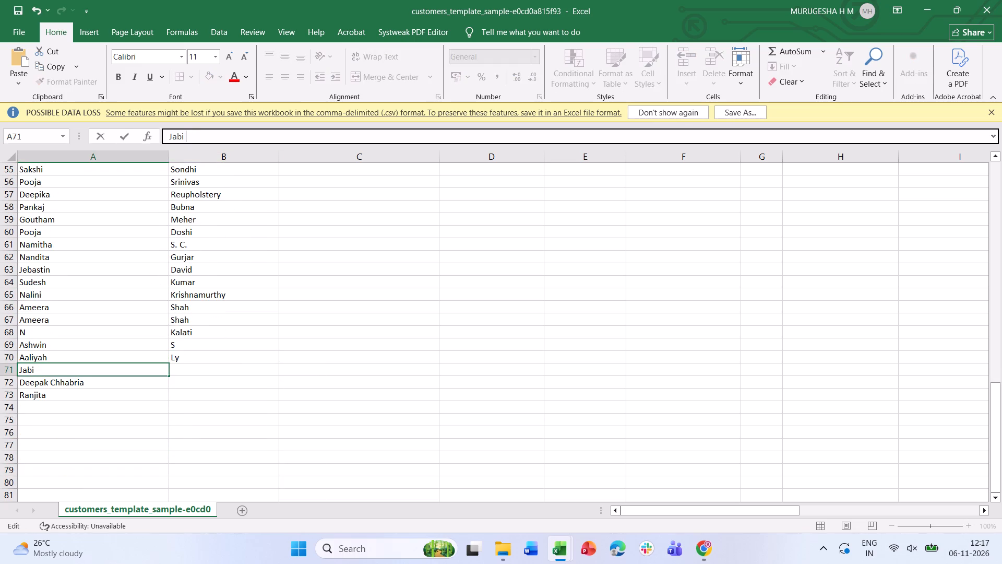
left_click(181, 365)
key("ctrl+v")
Move the surname from the First Name cell A72 to the Last Name cell B72.
left_click(130, 382)
left_click_drag(236, 138, 205, 142)
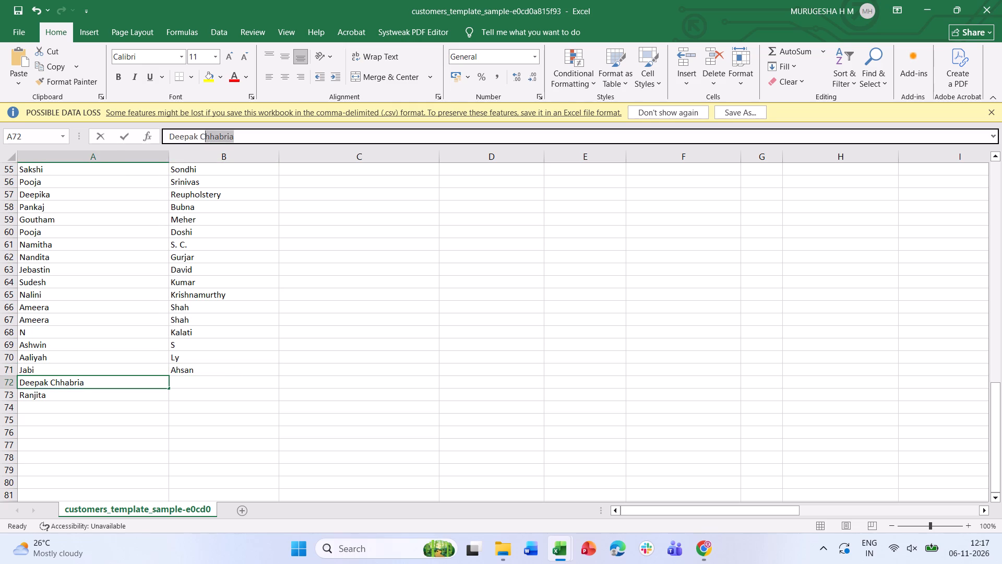
left_click_drag(205, 142, 202, 143)
key("ctrl+c")
key("ctrl+x")
left_click(194, 384)
key("ctrl+v")
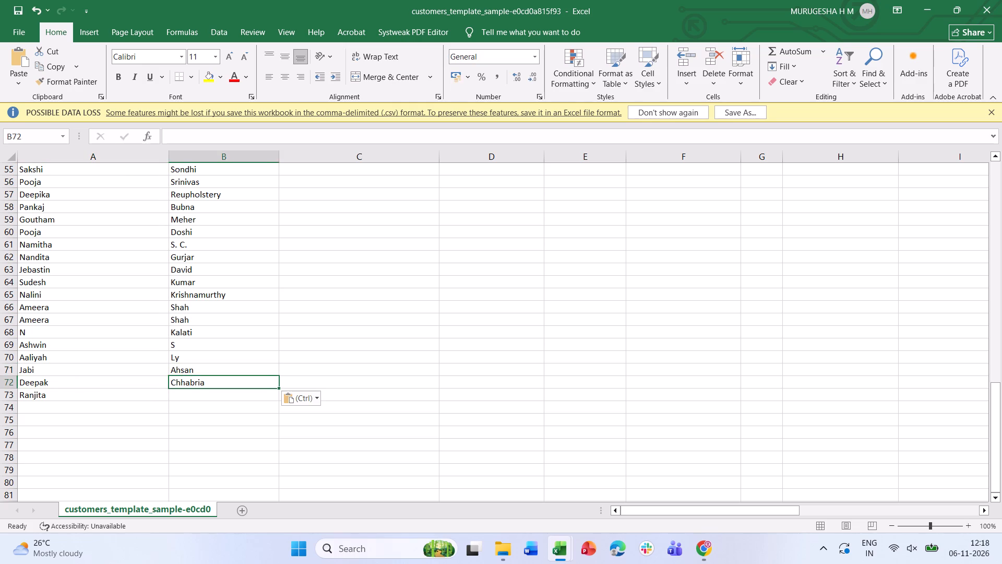
Save the customers template CSV file with the split first and last names.
left_click(445, 403)
scroll(403, 359, "up", 11)
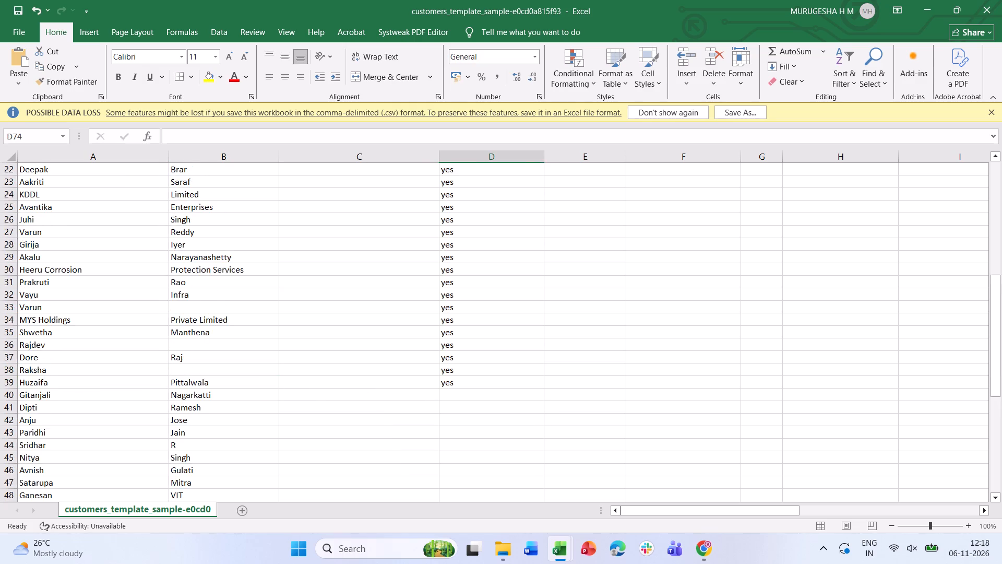
scroll(399, 350, "up", 11)
key("ctrl+s")
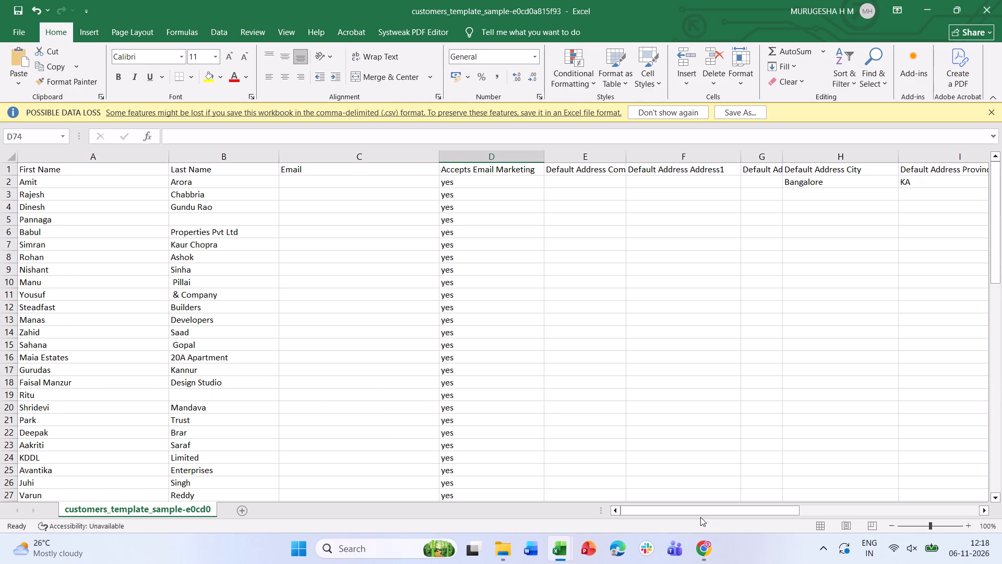
Copy all 72 email addresses from the Zoho CRM Email List workbook into the template's Email column, starting at C2.
left_click(622, 467)
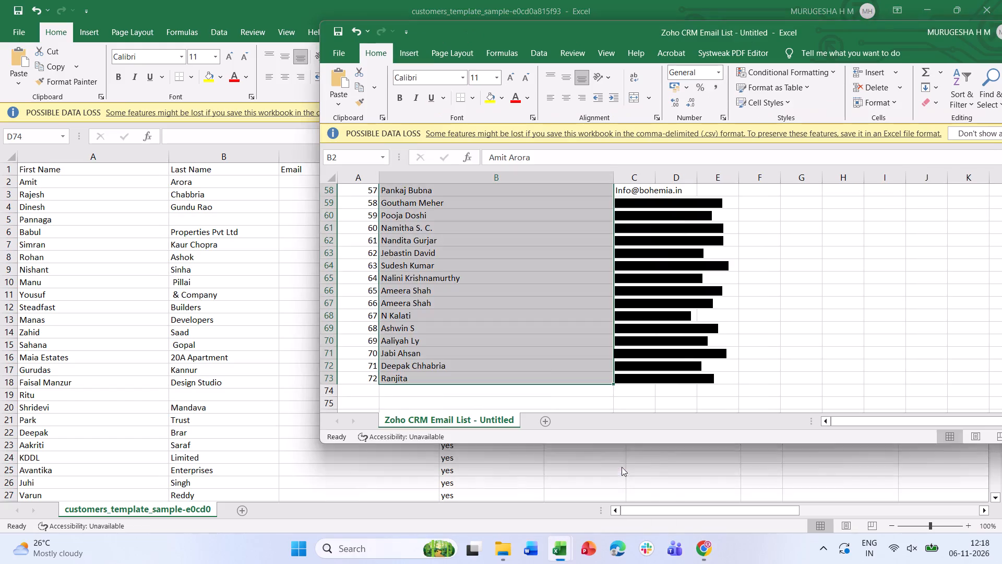
scroll(672, 273, "up", 20)
scroll(672, 273, "up", 8)
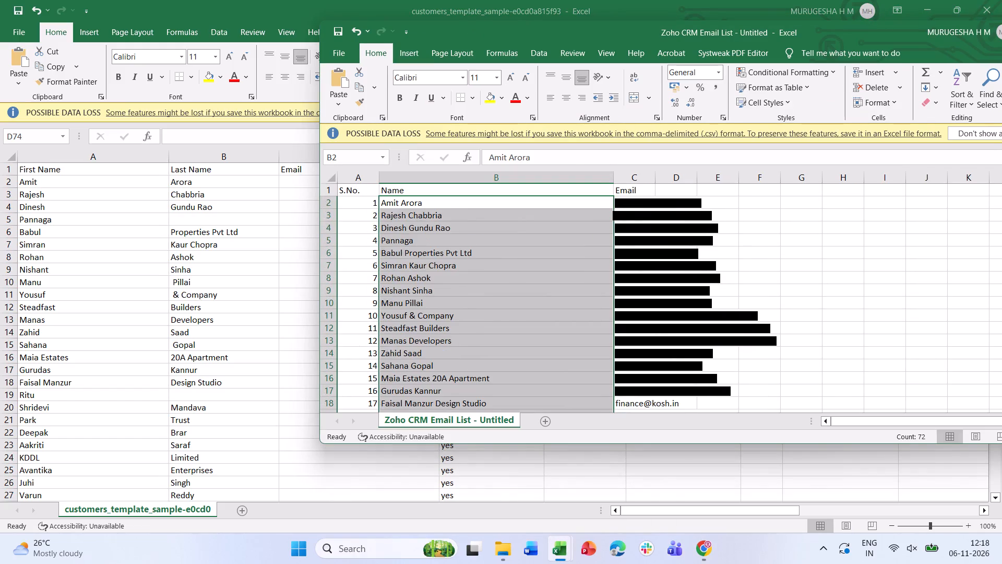
left_click(650, 205)
scroll(665, 283, "down", 20)
left_click(629, 339, "shift")
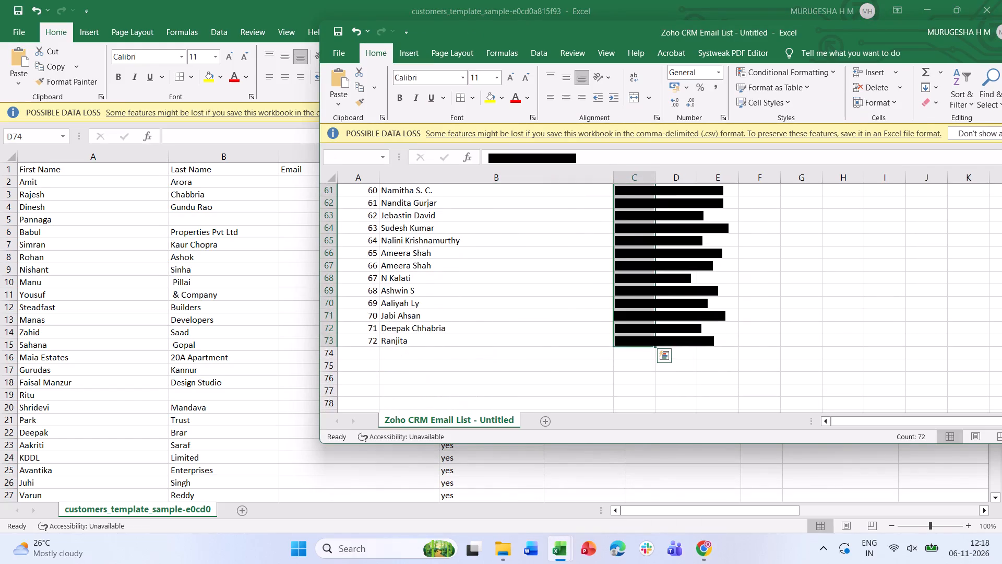
key("ctrl+c")
left_click(272, 245)
left_click(305, 181)
key("ctrl+v")
left_click(634, 368)
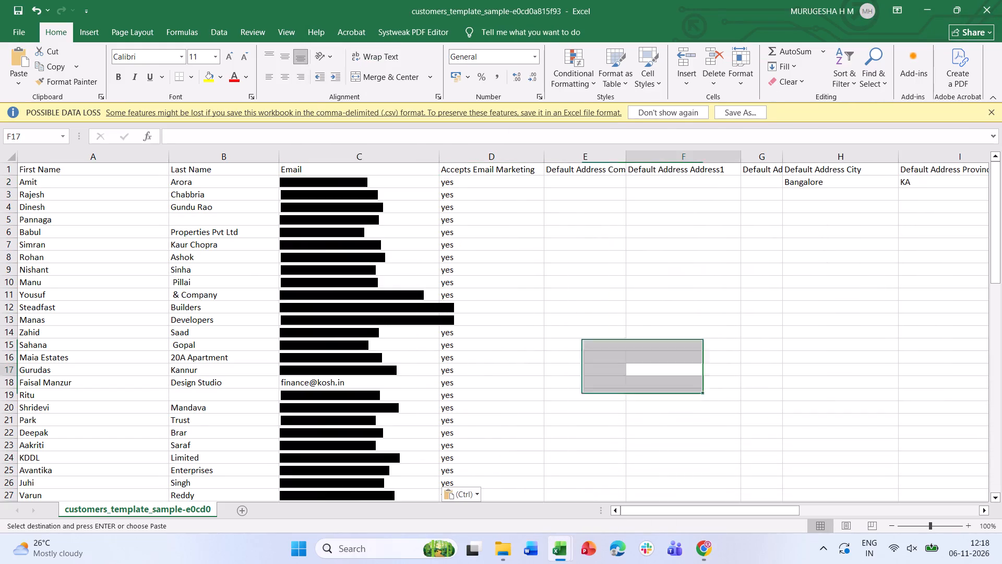
scroll(567, 354, "down", 12)
scroll(559, 337, "up", 14)
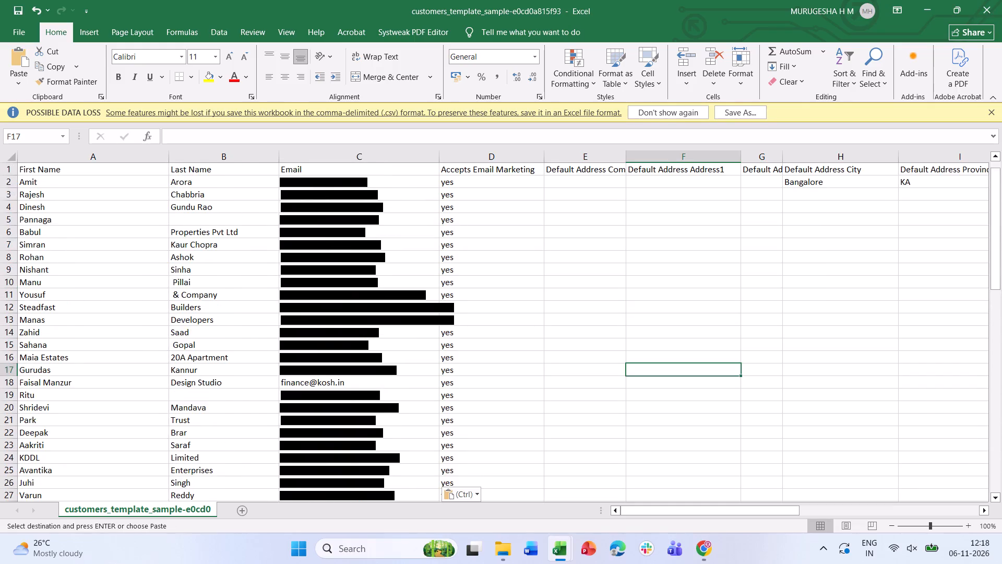
scroll(559, 338, "down", 19)
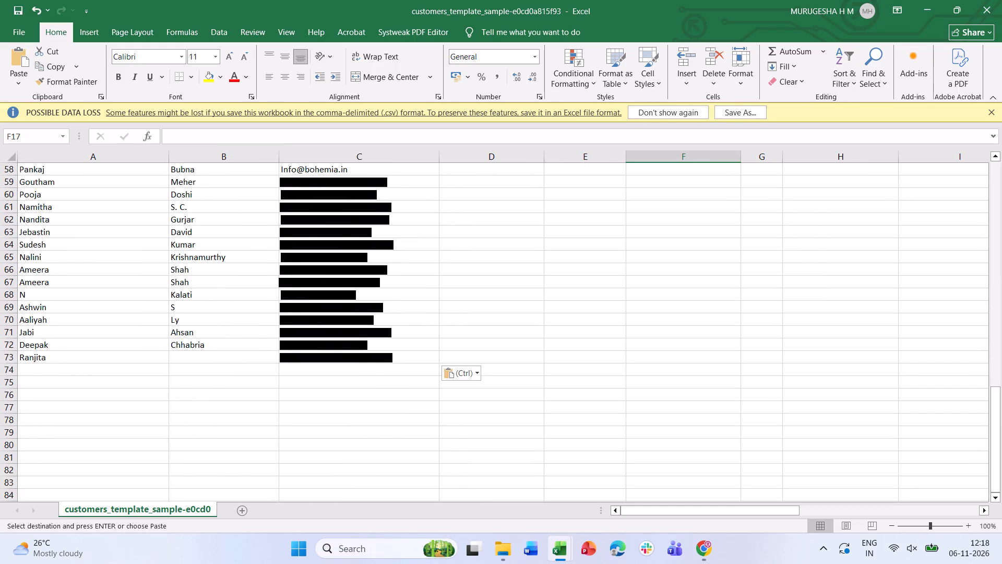
scroll(555, 329, "up", 20)
scroll(554, 332, "down", 5)
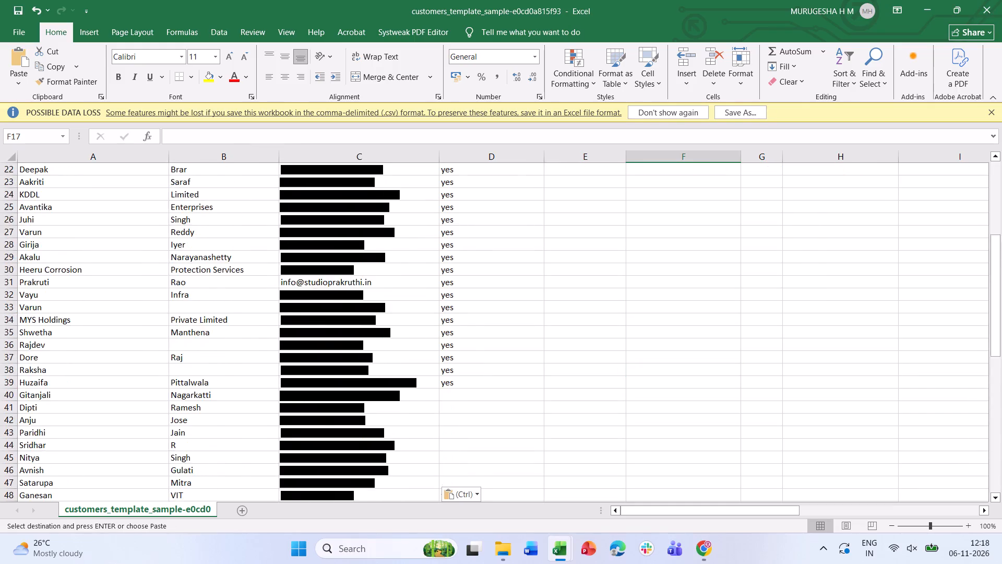
scroll(554, 323, "down", 17)
left_click(182, 245)
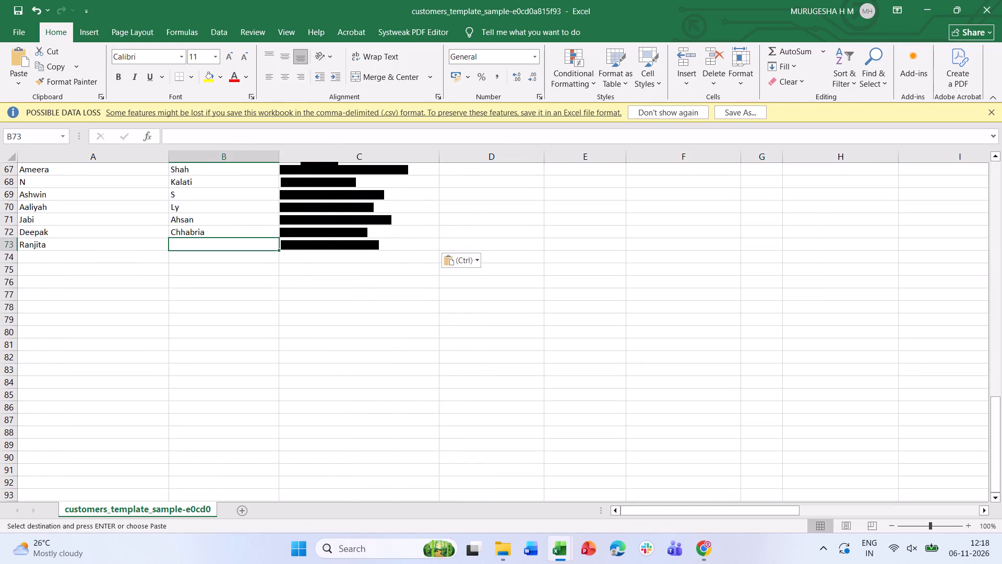
type("Bastia")
left_click(216, 294)
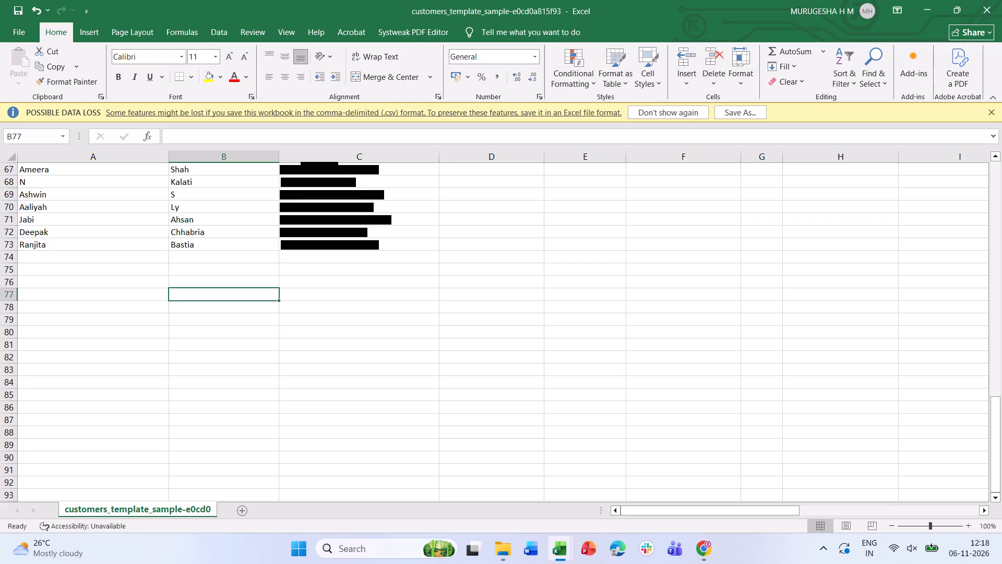
Review the rows for missing last names and enter Modi in cell B19.
scroll(221, 296, "up", 4)
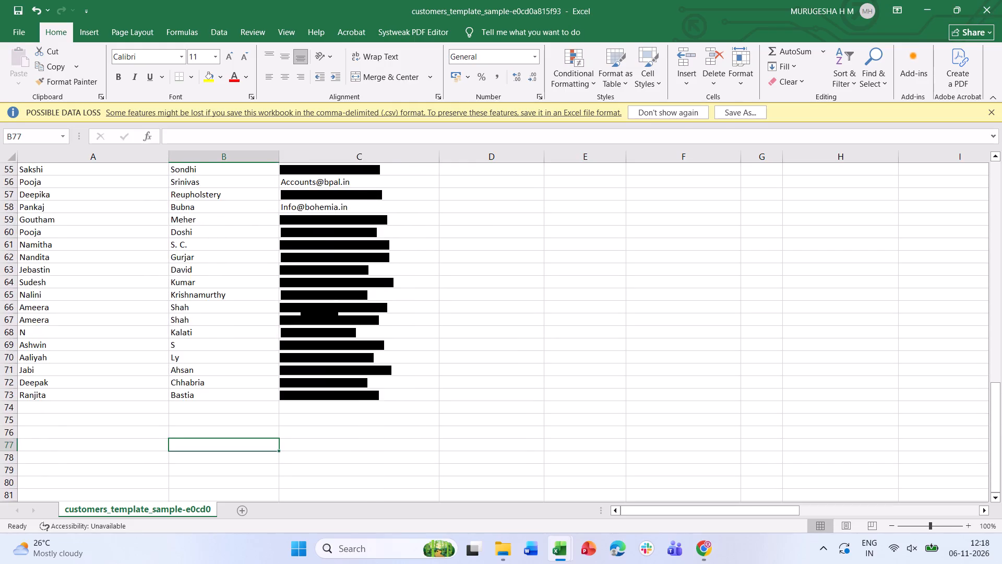
scroll(213, 284, "up", 7)
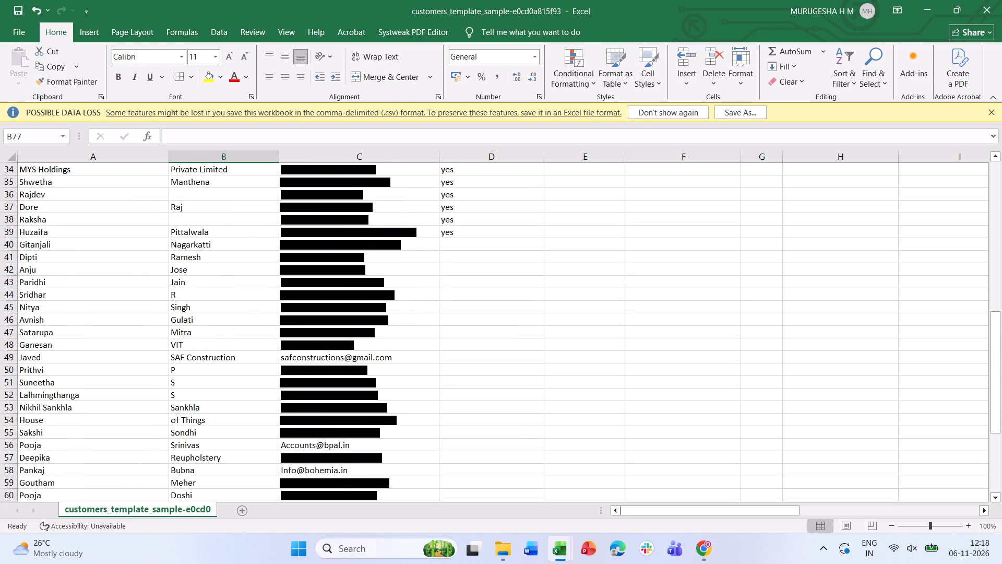
scroll(213, 281, "up", 3)
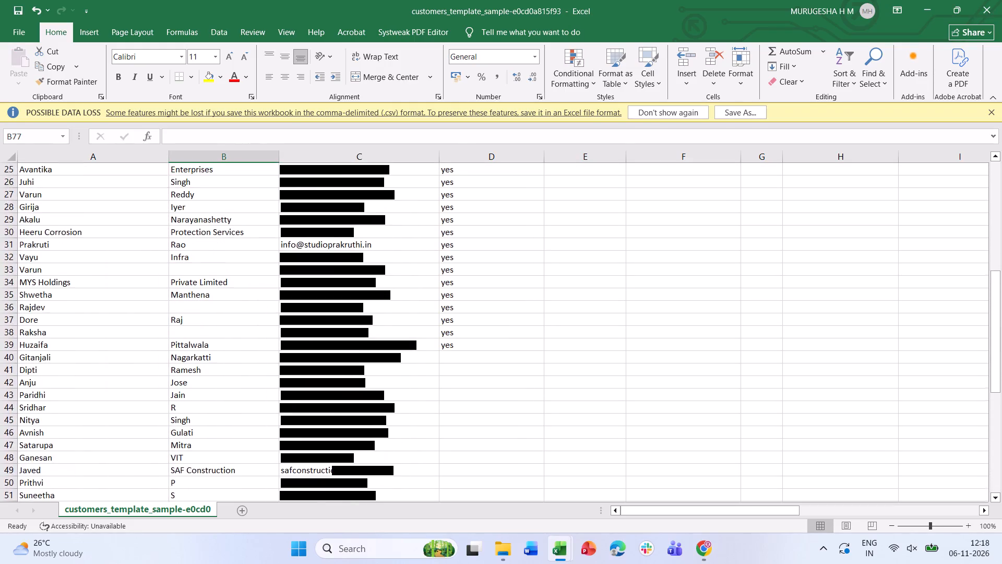
scroll(213, 280, "up", 4)
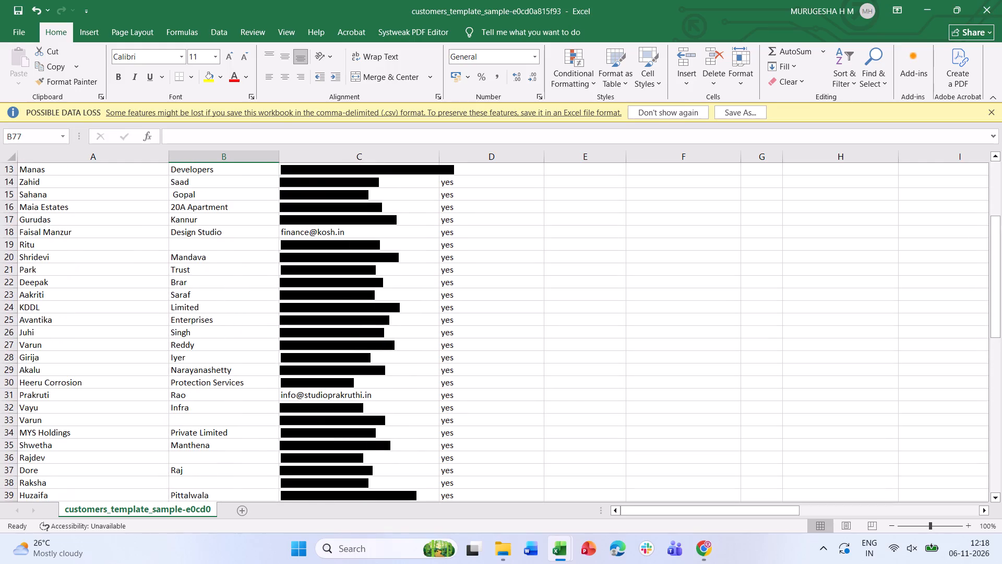
left_click(184, 241)
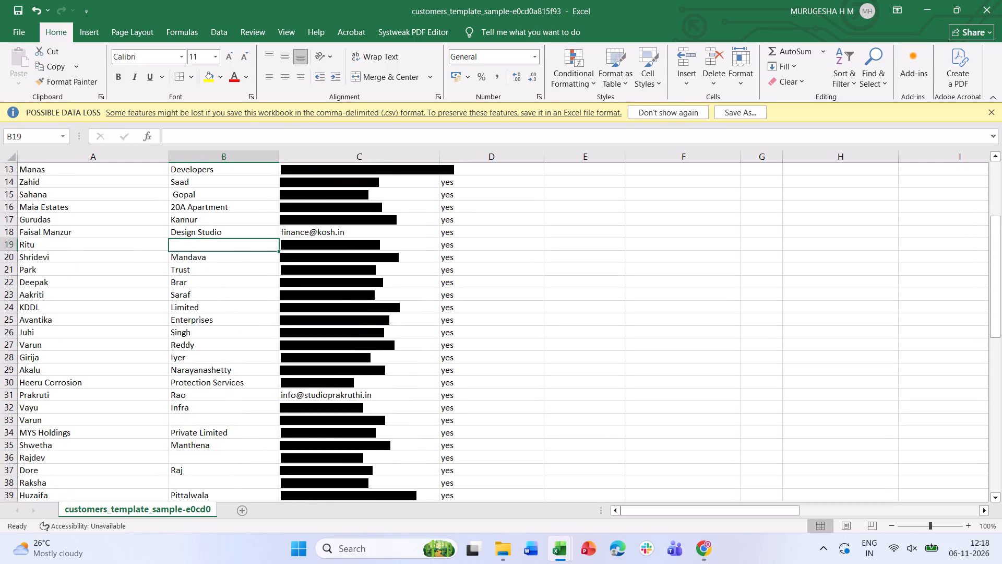
type("Modi")
left_click(321, 350)
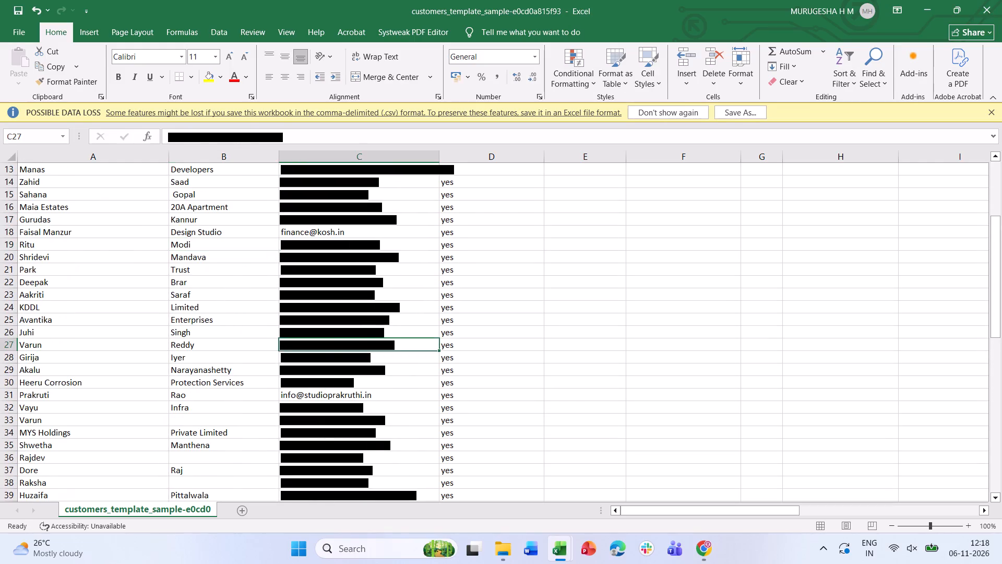
Remove the leading space from the last name in cell B15.
left_click(170, 188)
left_click(172, 136)
key("BackSpace")
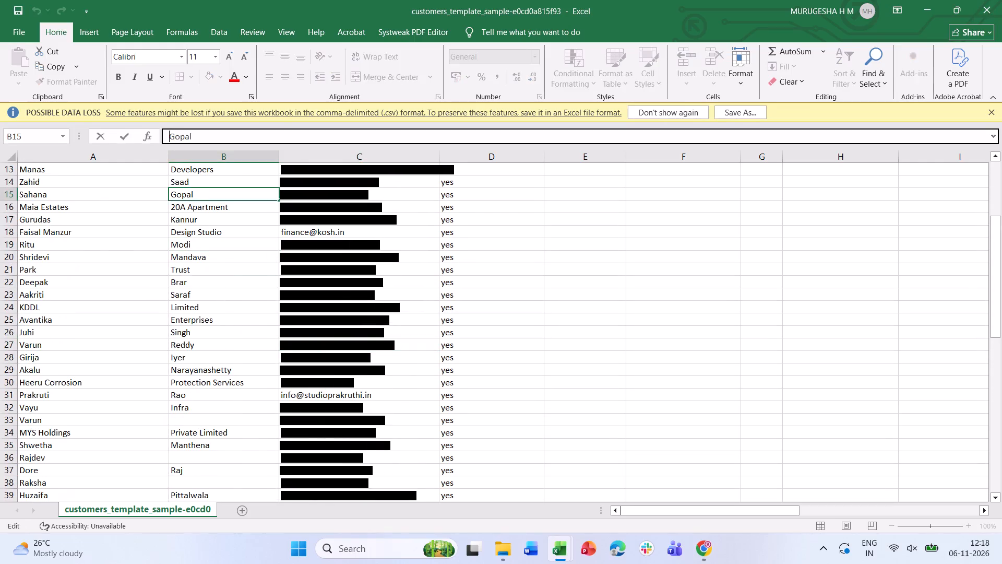
left_click(355, 363)
Save the customers template CSV file with the filled emails and corrected last names.
scroll(254, 325, "up", 5)
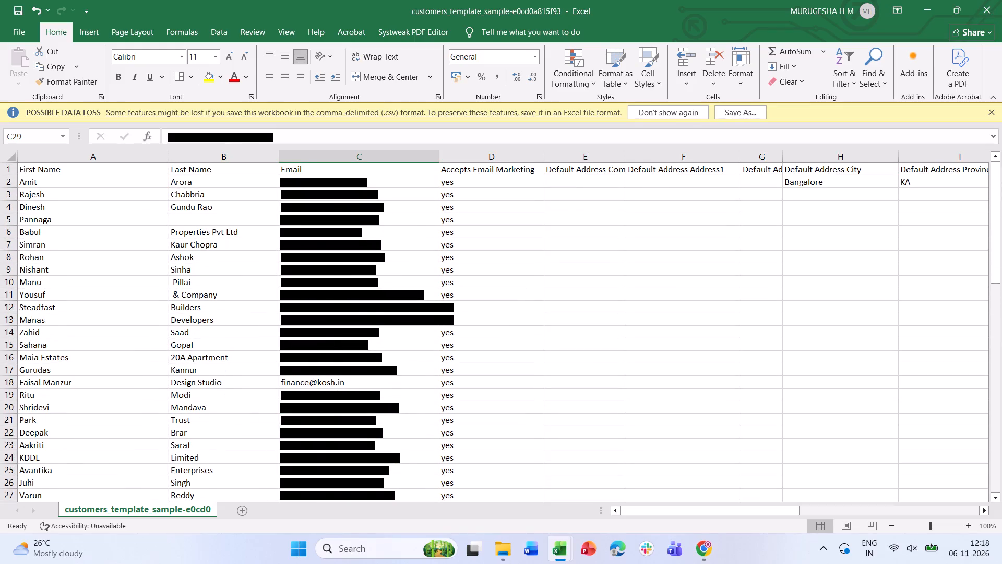
scroll(705, 359, "left", 6)
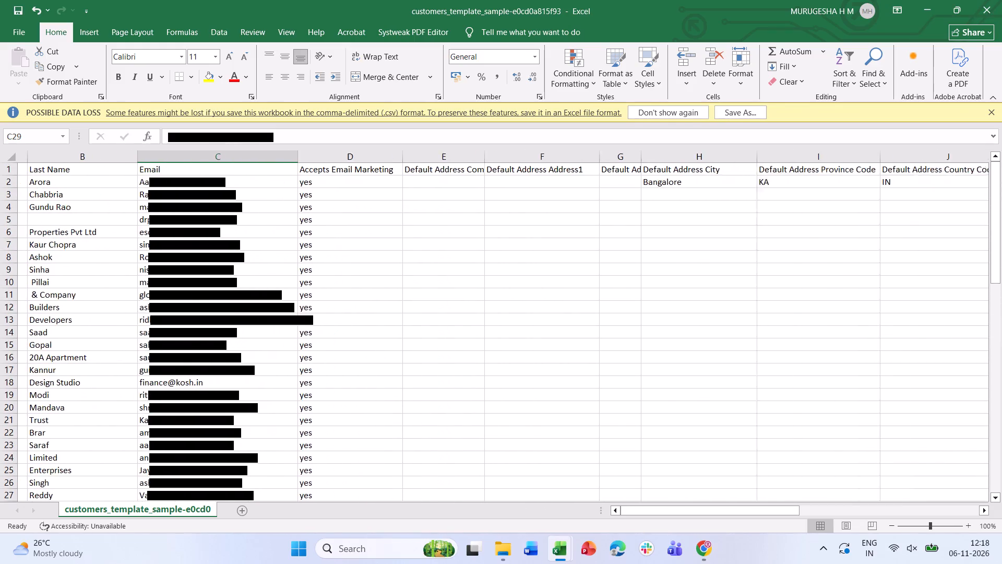
scroll(705, 359, "left", 2)
key("ctrl+s")
Delete the sample note "Very nice customer" from cell Q3 and save the template CSV file.
scroll(309, 314, "right", 4)
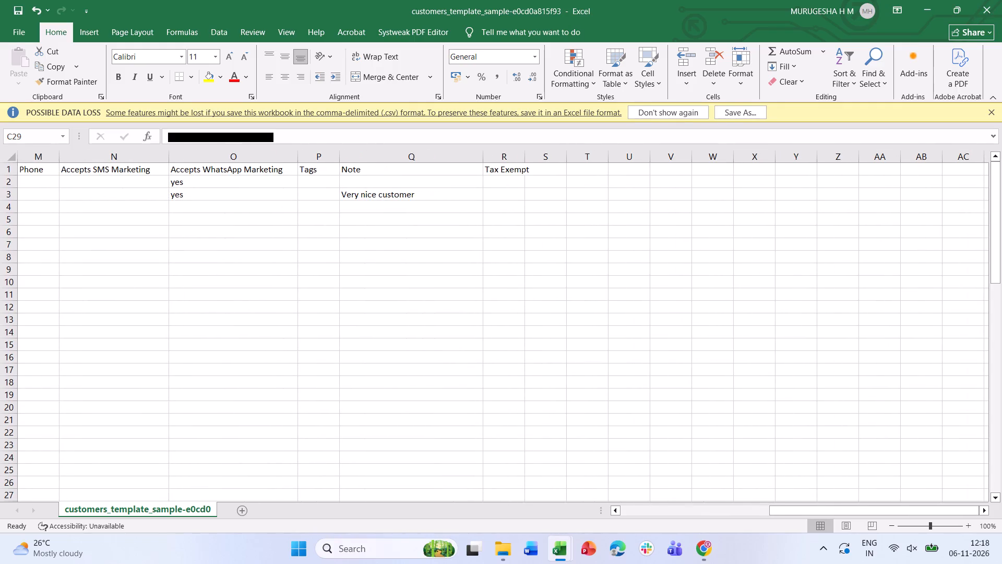
left_click(365, 196)
key("BackSpace")
left_click(563, 286)
key("ctrl+s")
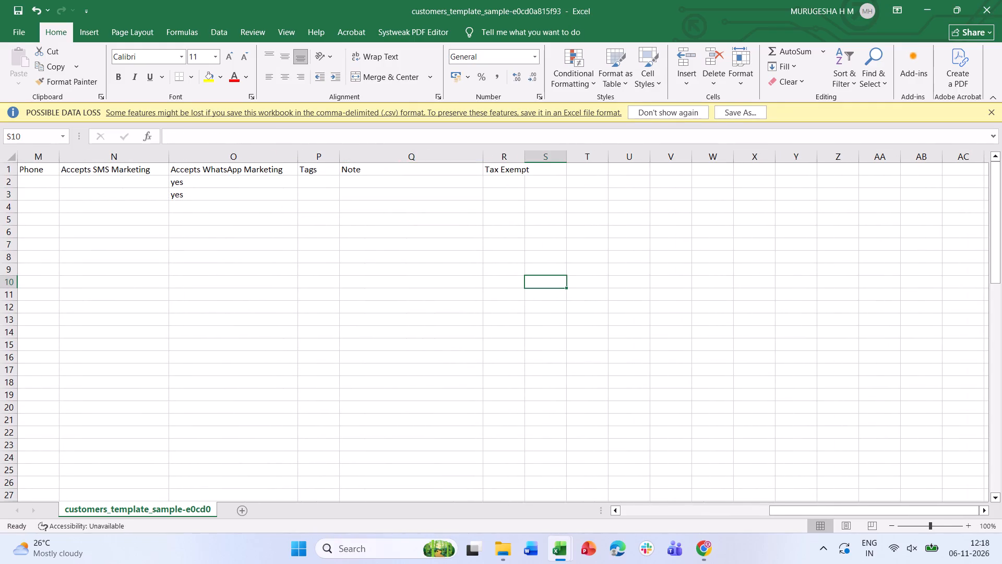
Close the customers template and Zoho CRM Email List workbooks, saving the Zoho list in Downloads.
scroll(439, 284, "right", 18)
scroll(438, 285, "up", 5)
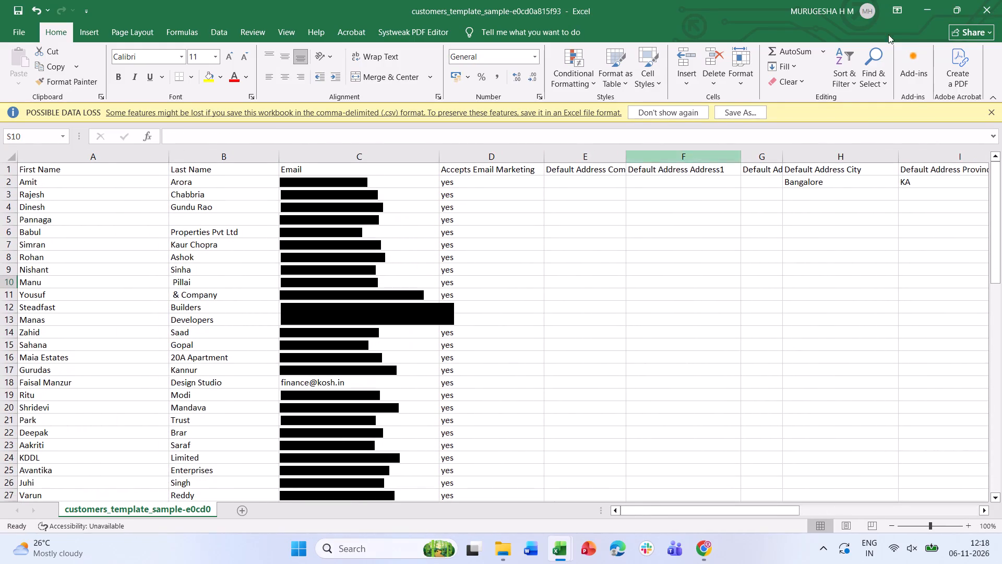
left_click(1001, 0)
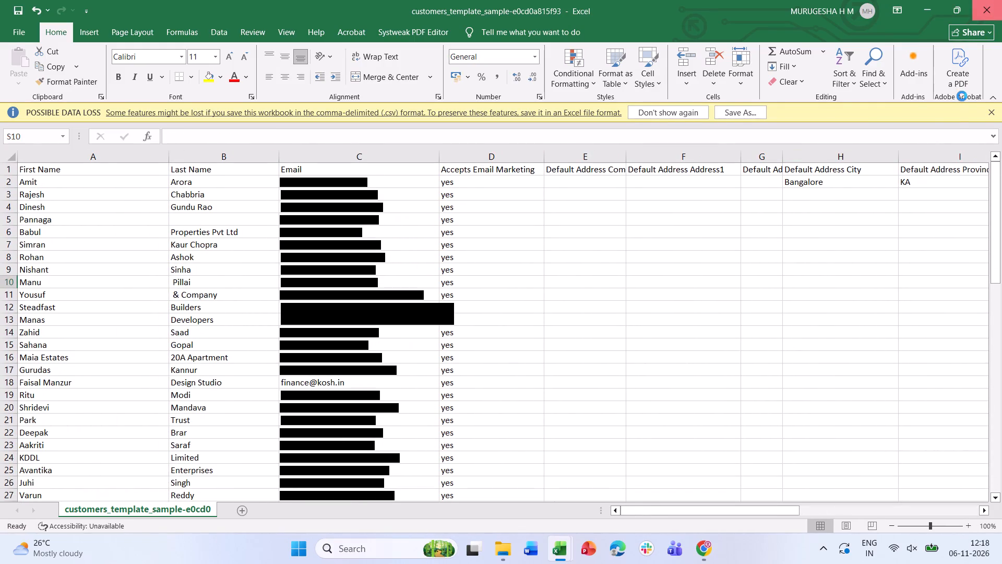
left_click_drag(872, 29, 718, 50)
left_click(971, 55)
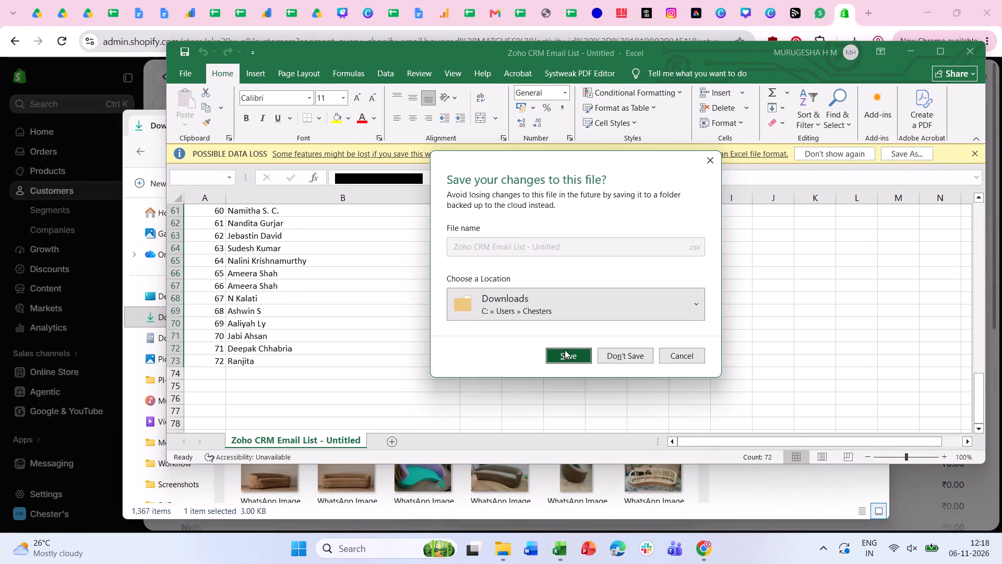
left_click(557, 355)
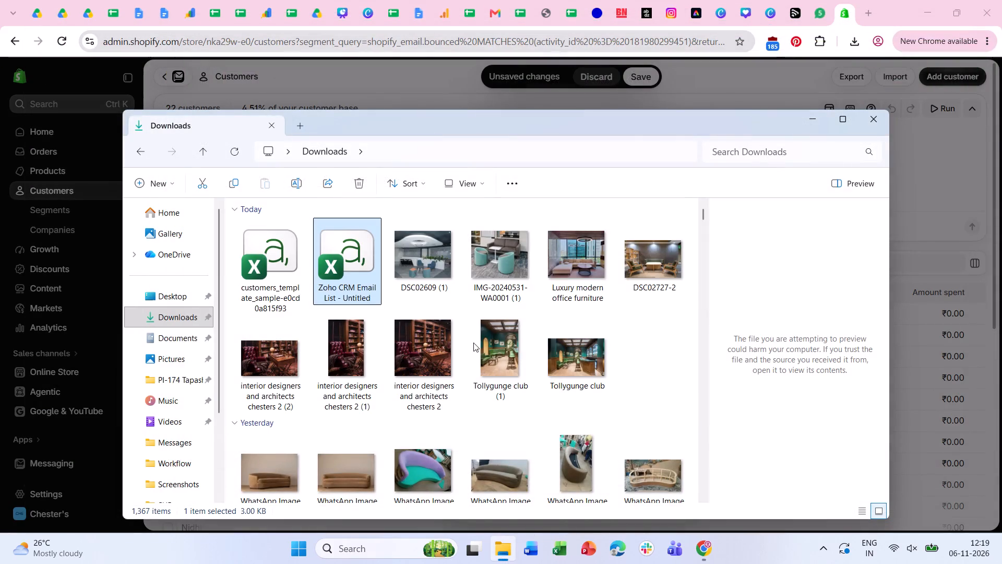
Rename the customers template CSV file in the Downloads folder to "Newsletter Email List".
left_click(285, 257)
right_click(285, 257)
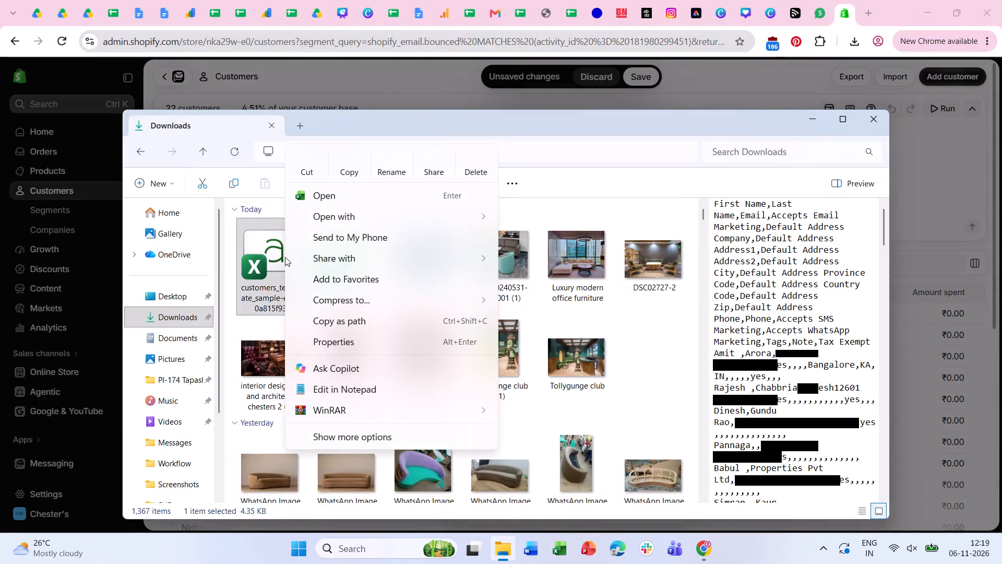
left_click(396, 163)
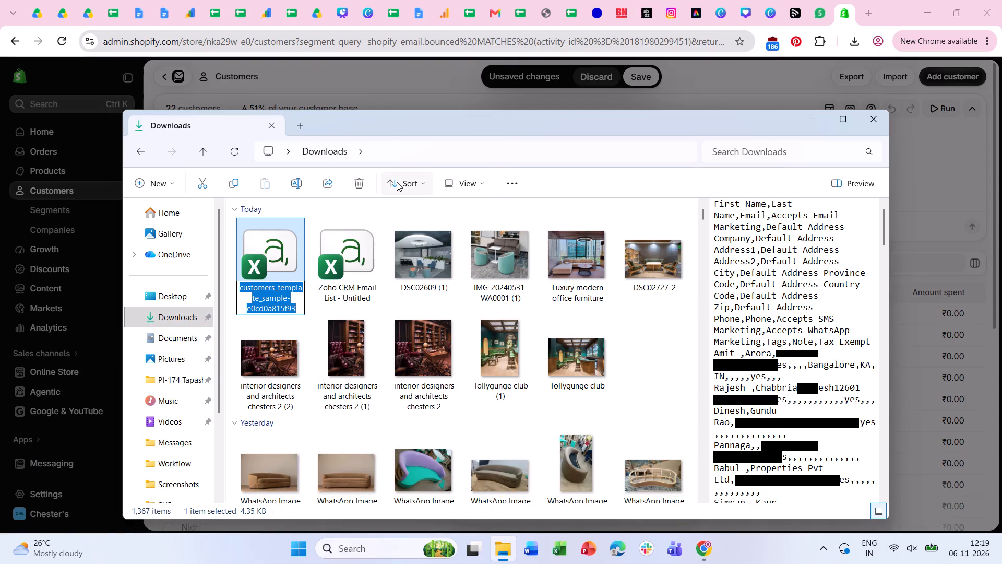
type("Shopify")
key("space")
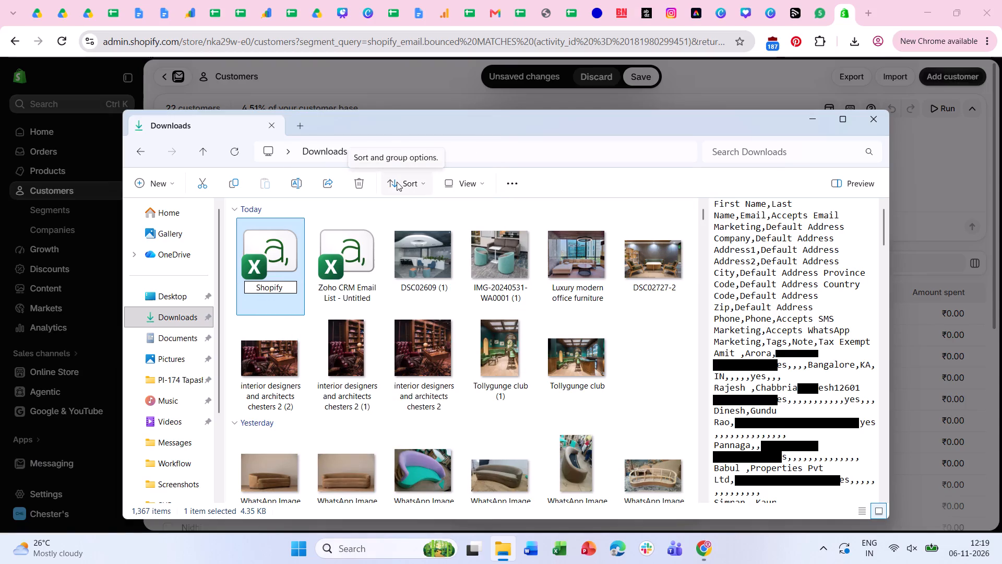
key("shift+n")
type("ewlette")
key("BackSpace")
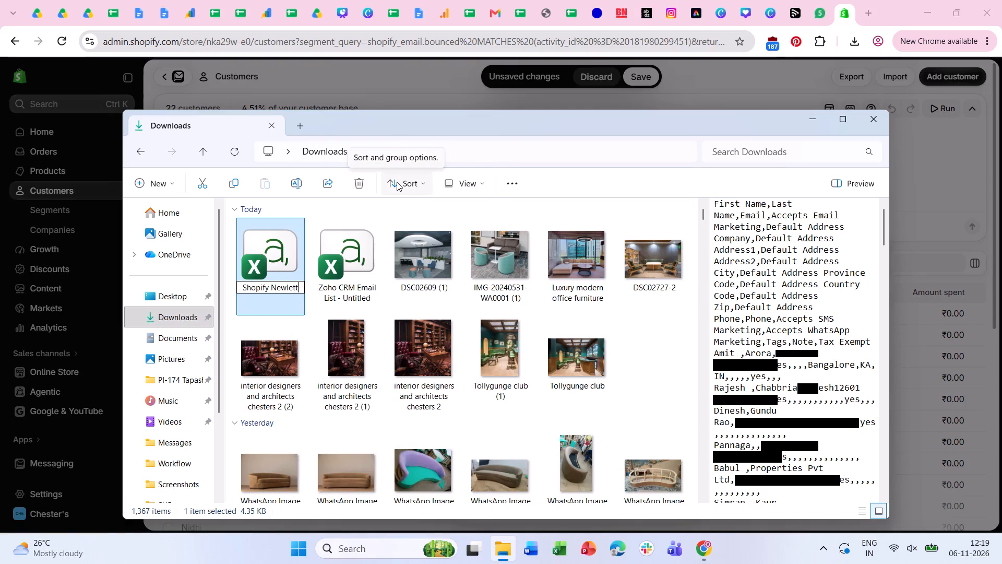
key("BackSpace")
key("BackSpace")
key("BackSpace")
key("BackSpace")
key("BackSpace")
key("BackSpace")
key("BackSpace")
key("BackSpace")
key("BackSpace")
key("BackSpace")
key("BackSpace")
key("BackSpace")
key("BackSpace")
key("BackSpace")
key("BackSpace")
key("BackSpace")
key("BackSpace")
key("BackSpace")
key("BackSpace")
key("BackSpace")
type("Newsletter Email List")
key("Return")
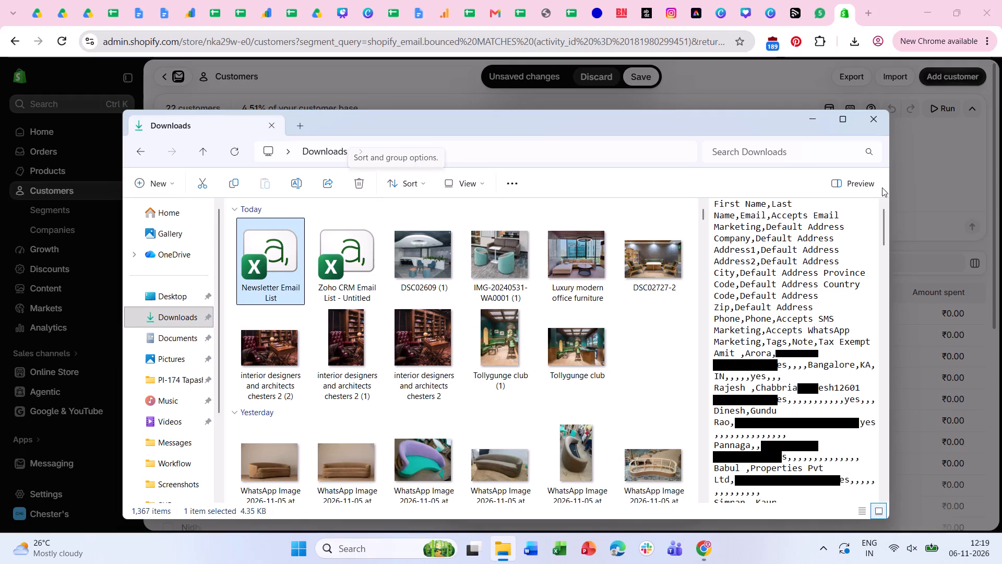
Switch to Shopify in Chrome and import the Newsletter Email List CSV from Downloads into the customers.
left_click(950, 187)
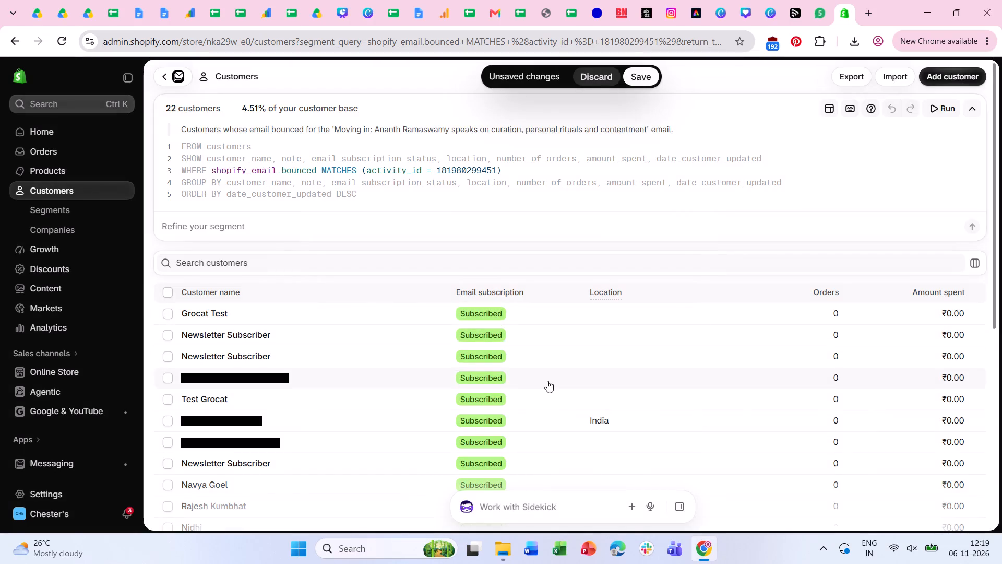
left_click(928, 76)
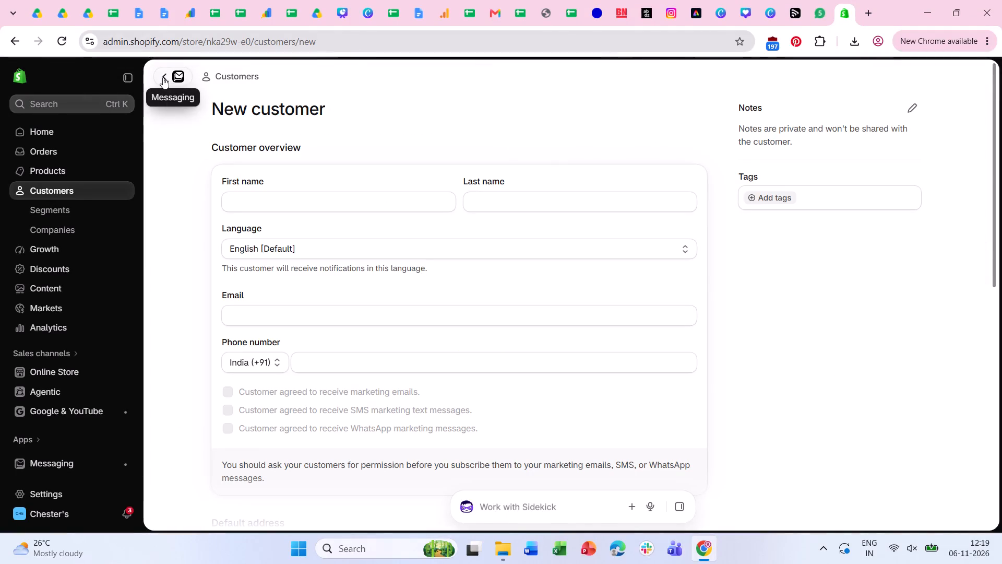
left_click(15, 40)
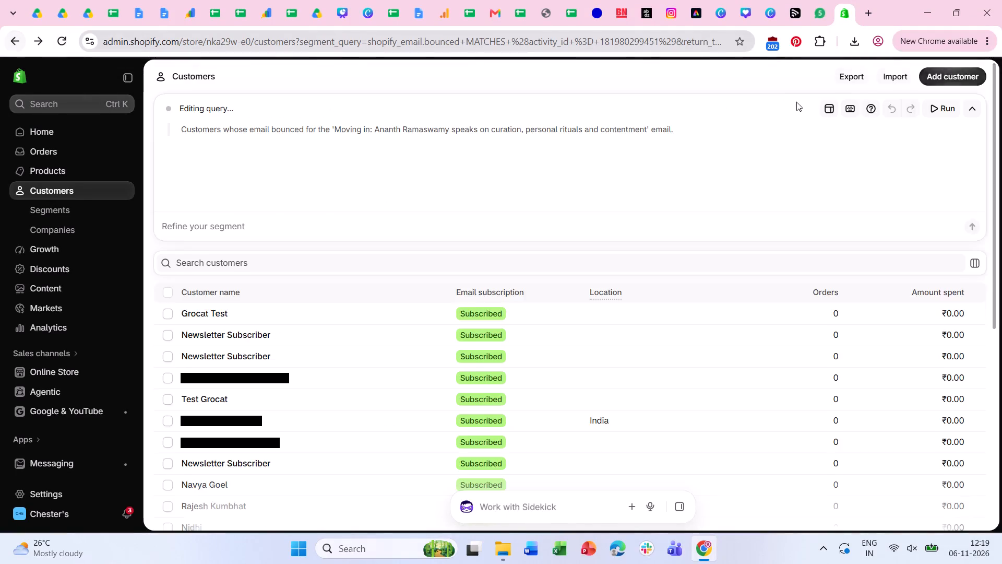
left_click(886, 76)
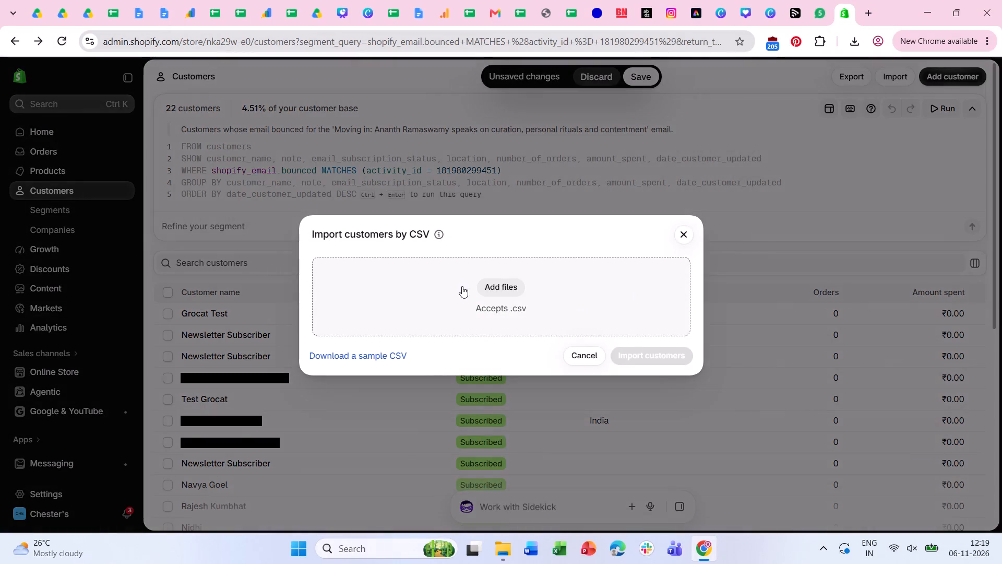
left_click(462, 286)
left_click(221, 155)
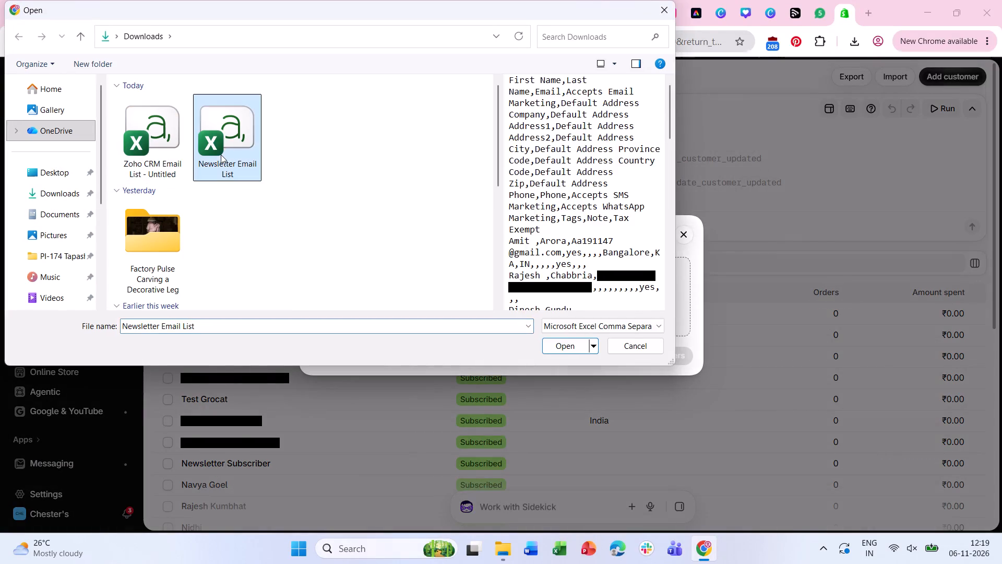
key("Return")
left_click(659, 373)
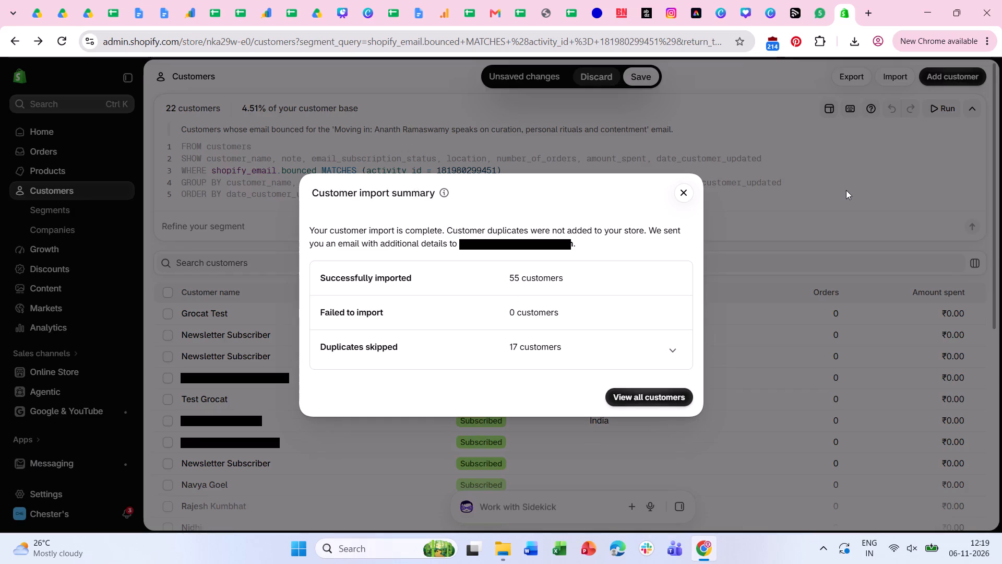
Expand the skipped duplicates in the import summary and check row 9 in the Newsletter Email List CSV in Excel.
left_click(651, 350)
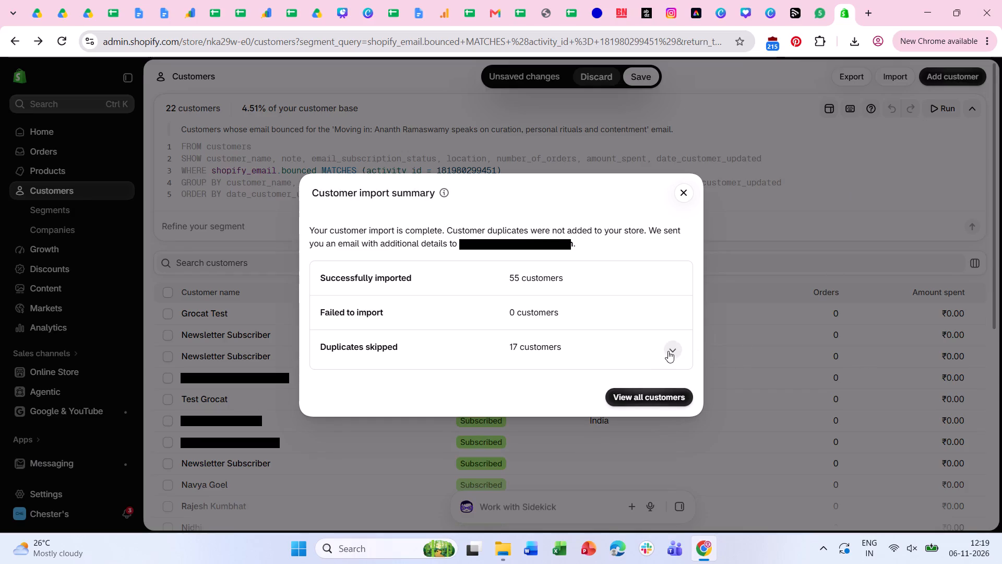
left_click(668, 351)
scroll(653, 337, "down", 1)
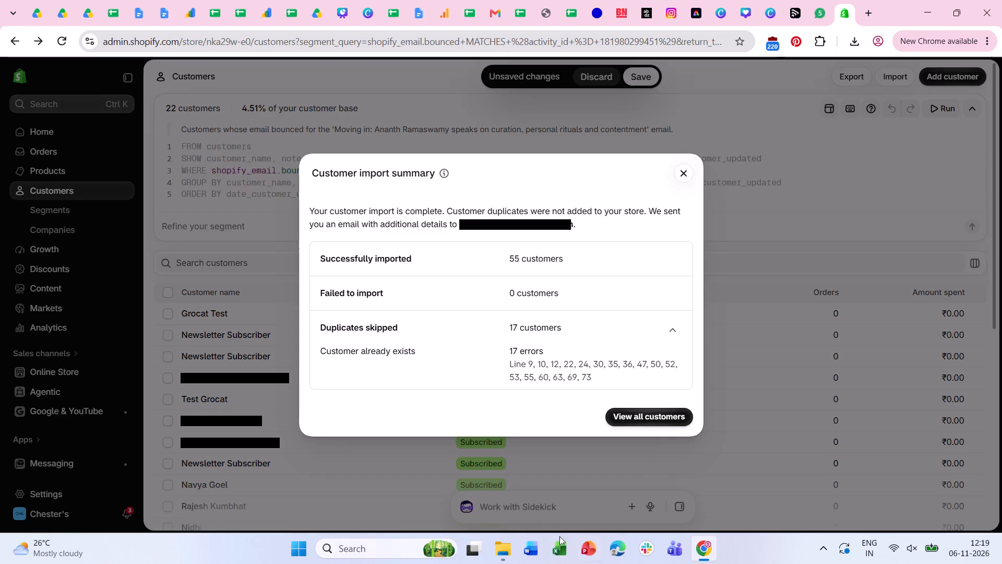
left_click(508, 552)
double_click(275, 255)
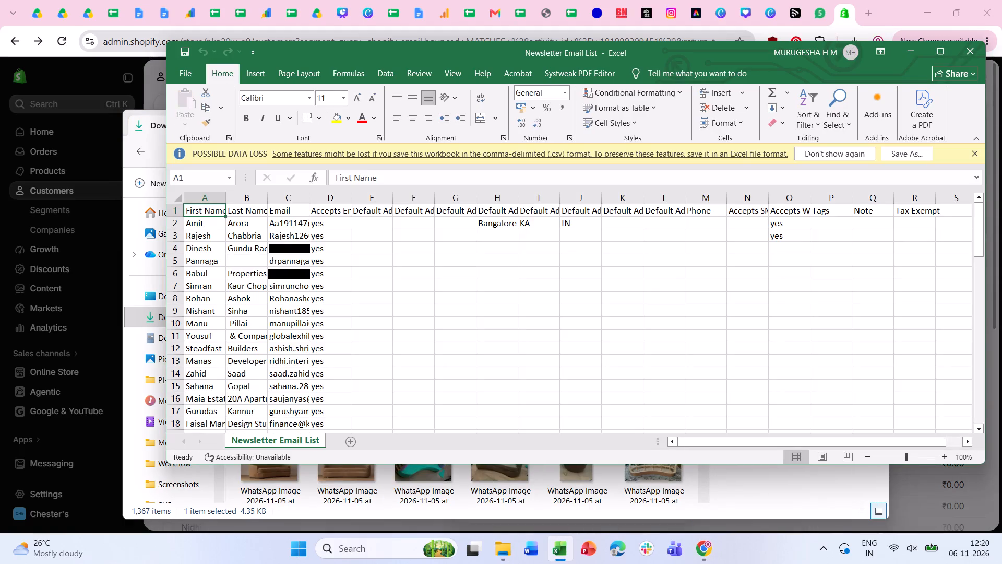
left_click(177, 311)
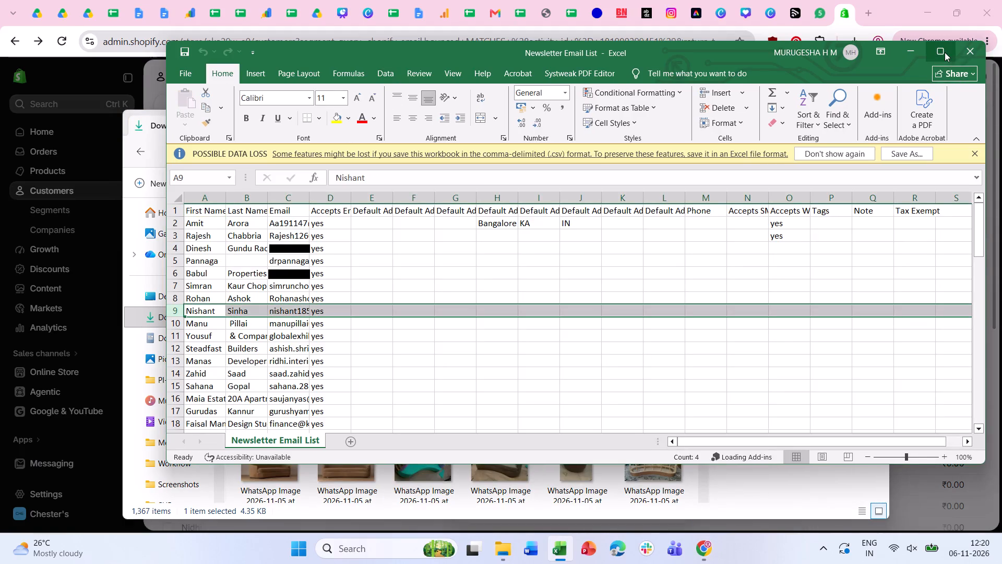
left_click(839, 473)
left_click(899, 479)
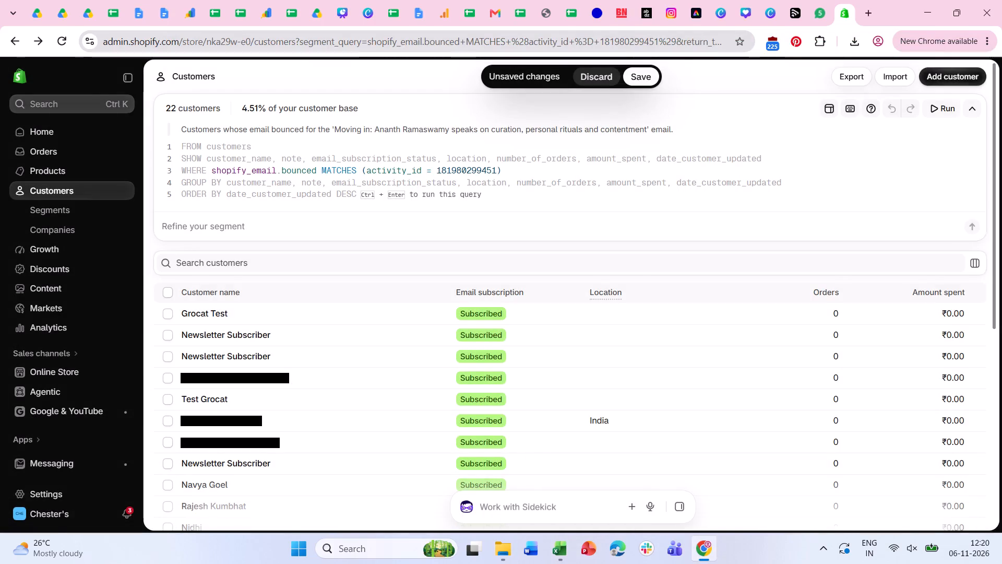
Open the full Shopify customer list without the bounced-email segment and review the email subscription statuses on the first page.
scroll(767, 198, "down", 6)
scroll(797, 317, "up", 9)
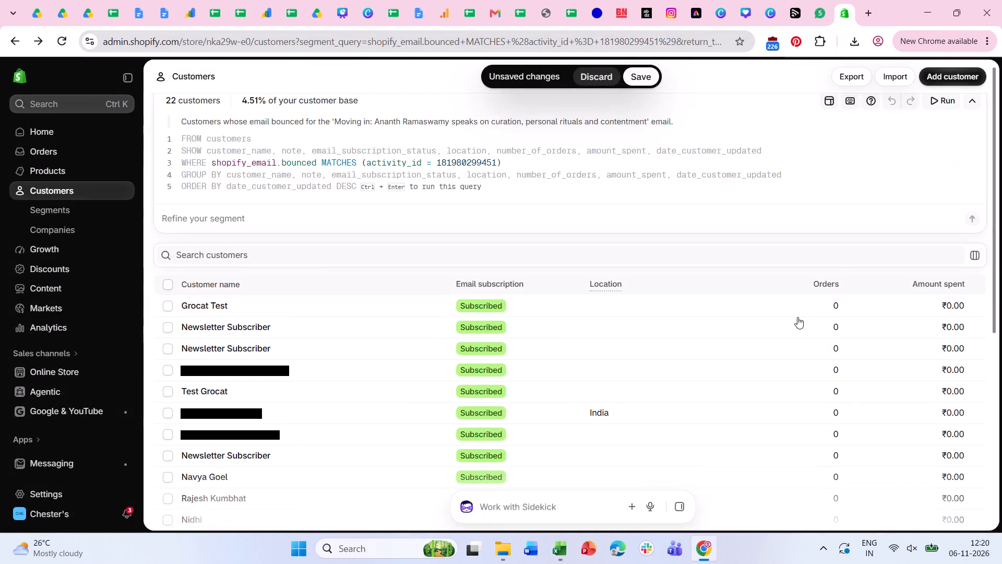
left_click(205, 77)
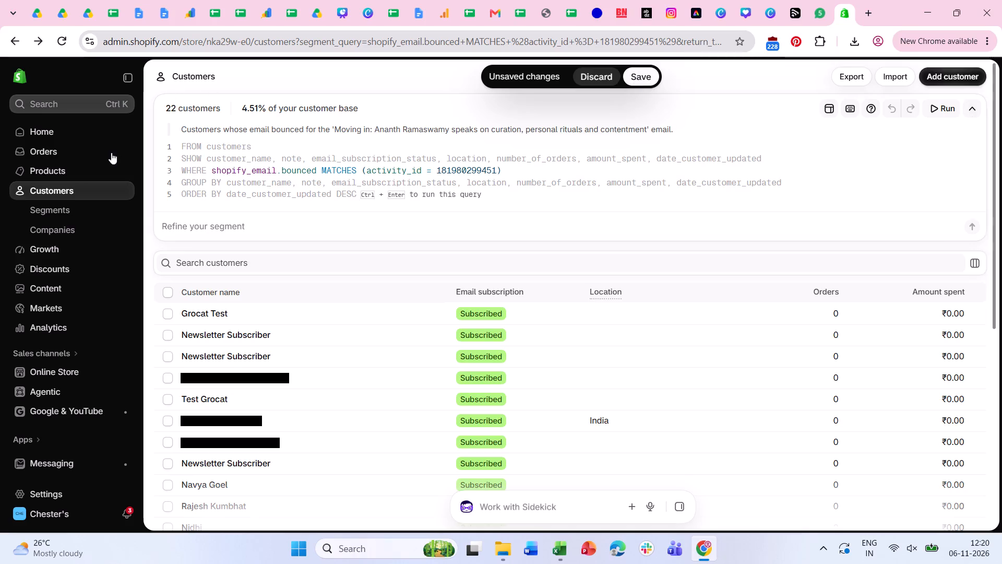
left_click(35, 185)
triple_click(35, 185)
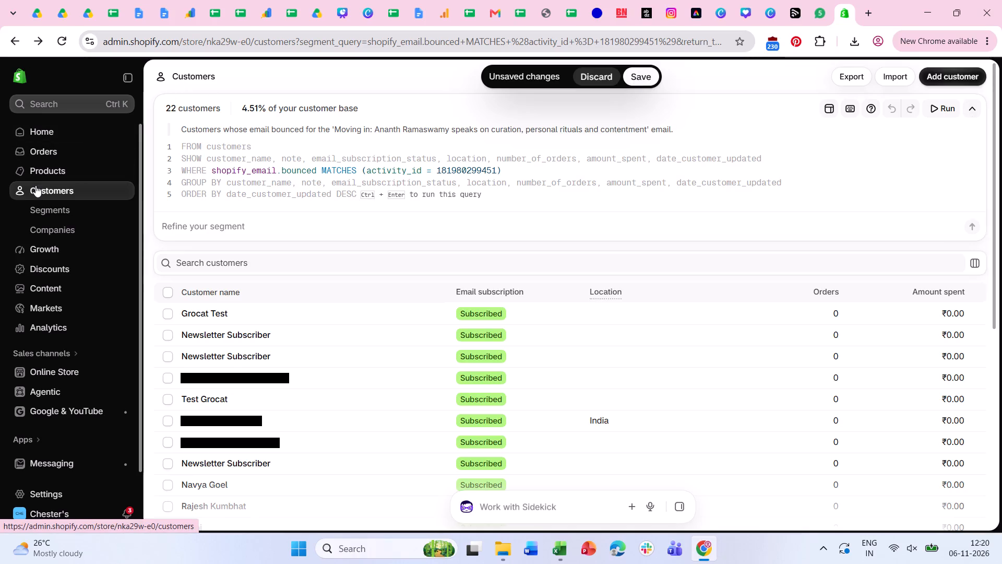
left_click(39, 208)
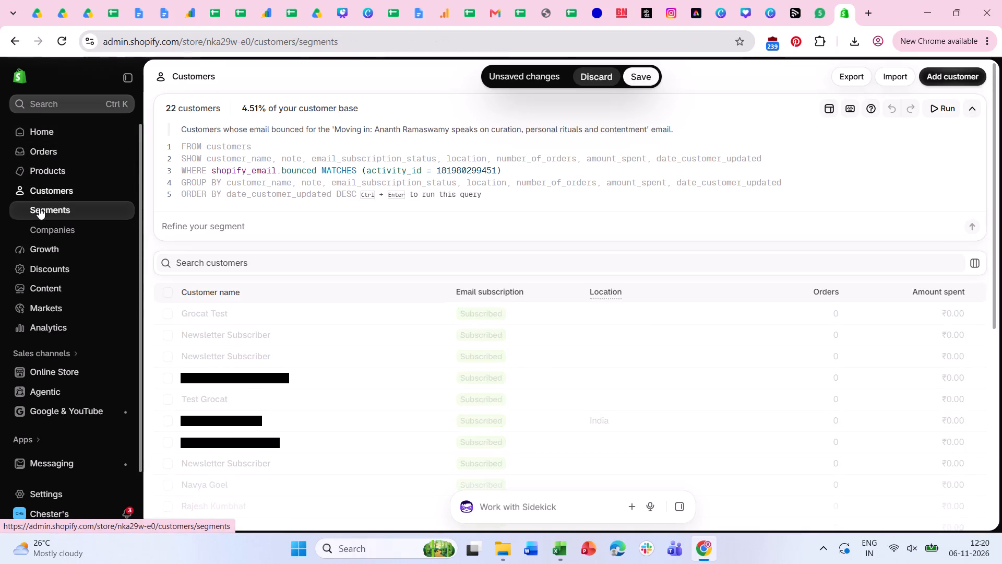
left_click(39, 208)
left_click(46, 195)
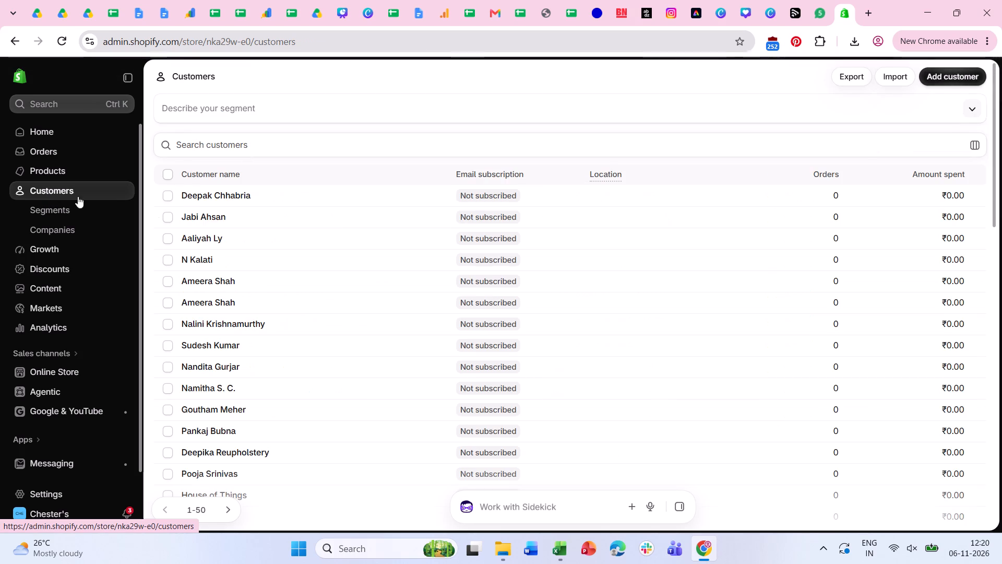
scroll(611, 336, "down", 1)
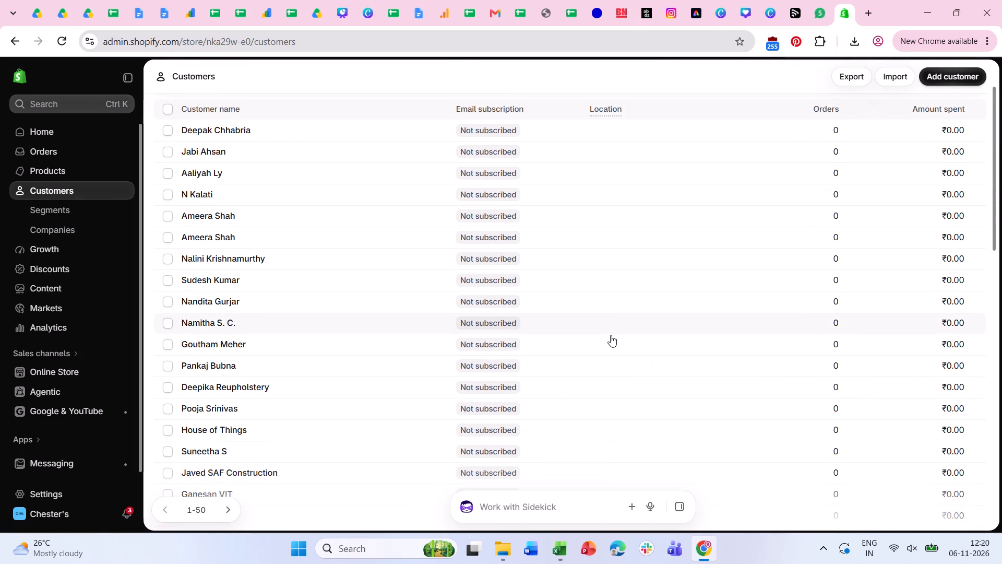
scroll(611, 335, "down", 14)
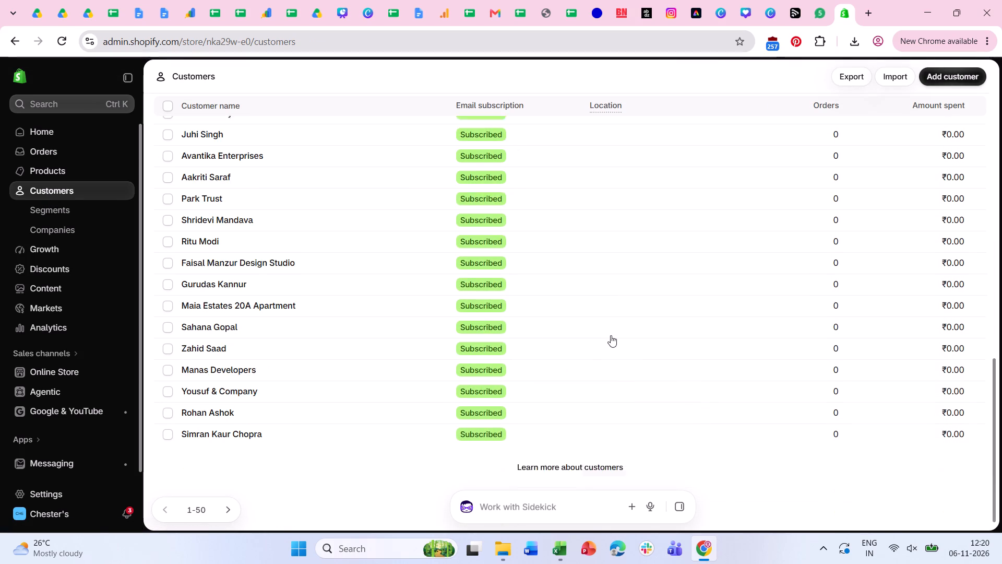
scroll(611, 335, "up", 20)
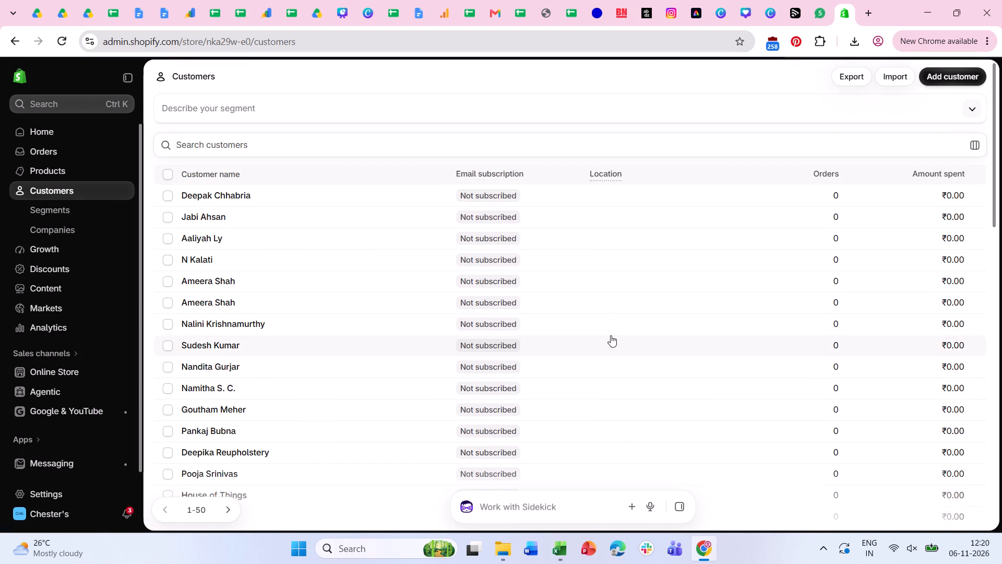
Widen the First Name column in the Newsletter Email List workbook and review the email marketing consent values down to the last row.
left_click(567, 544)
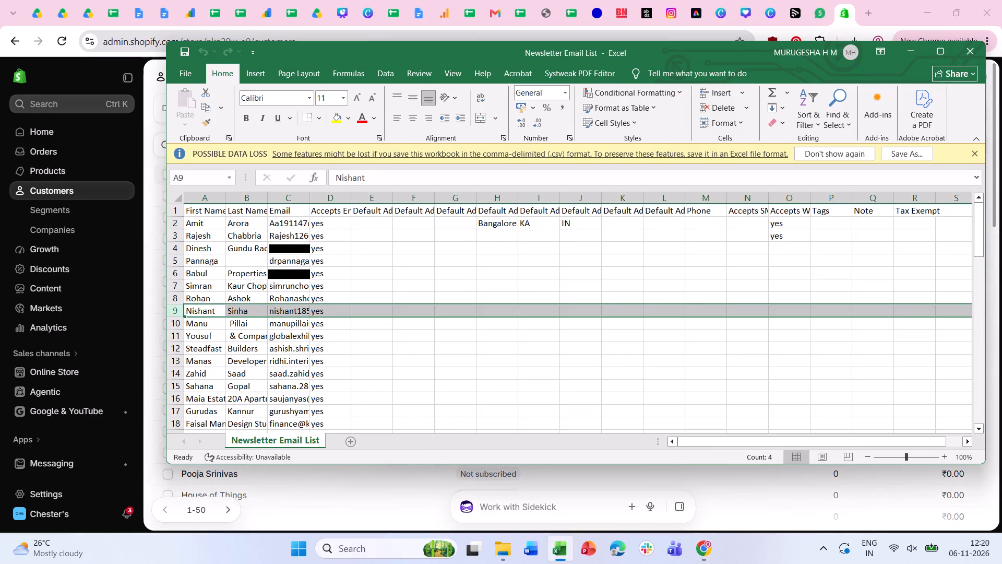
left_click_drag(225, 198, 306, 198)
scroll(479, 304, "down", 4)
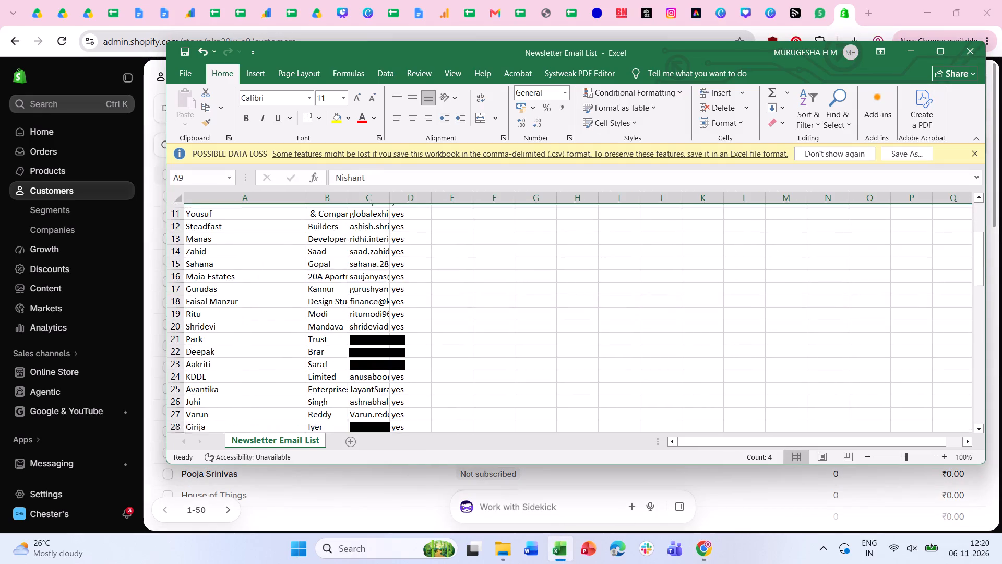
scroll(479, 304, "down", 10)
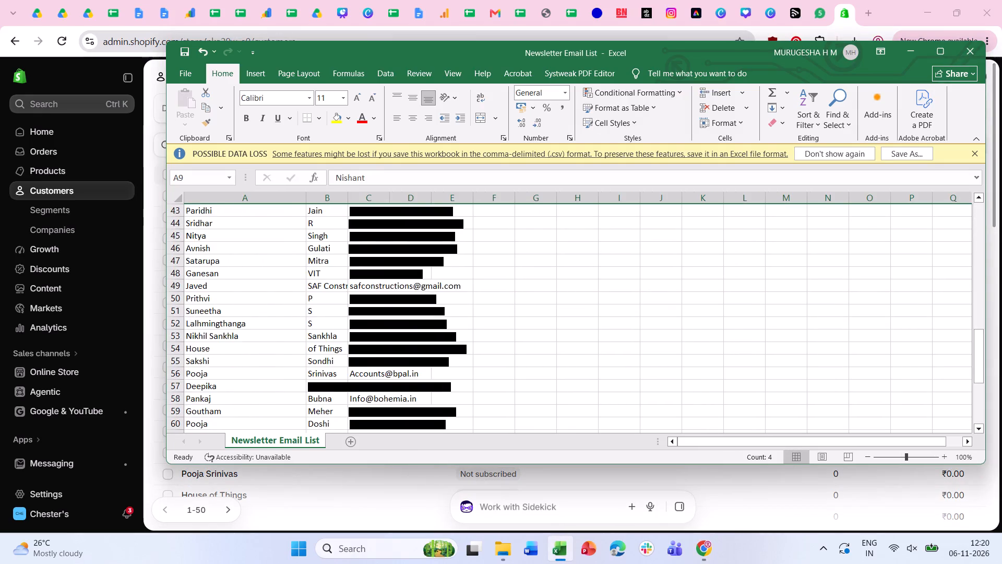
scroll(479, 304, "down", 8)
scroll(479, 304, "up", 6)
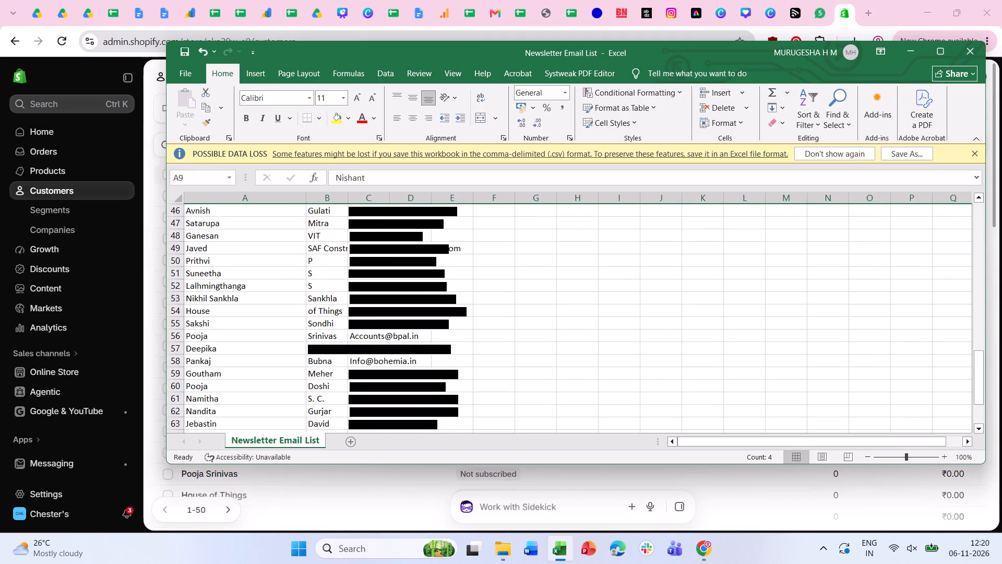
scroll(479, 304, "up", 20)
scroll(479, 304, "up", 6)
left_click(495, 339)
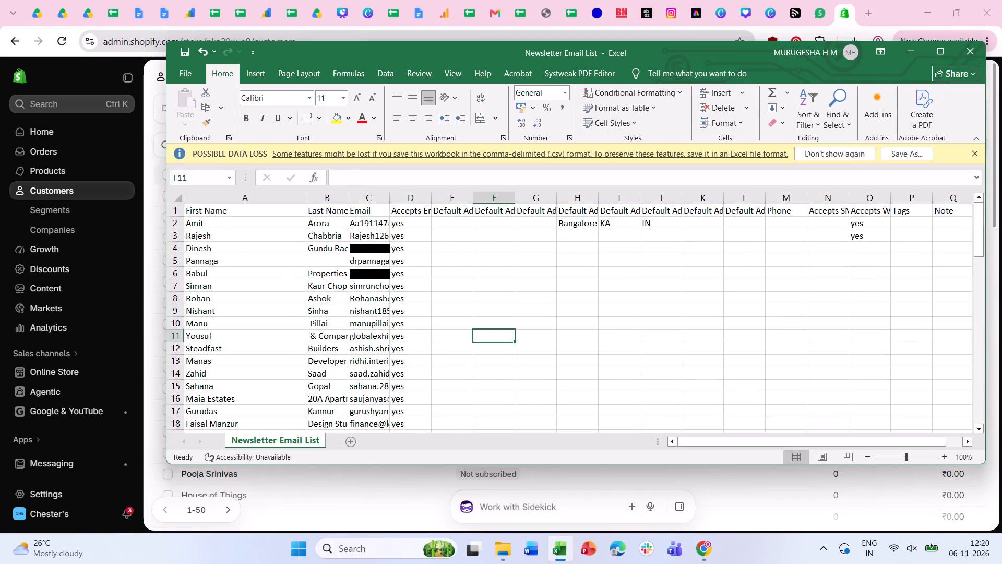
scroll(339, 331, "down", 7)
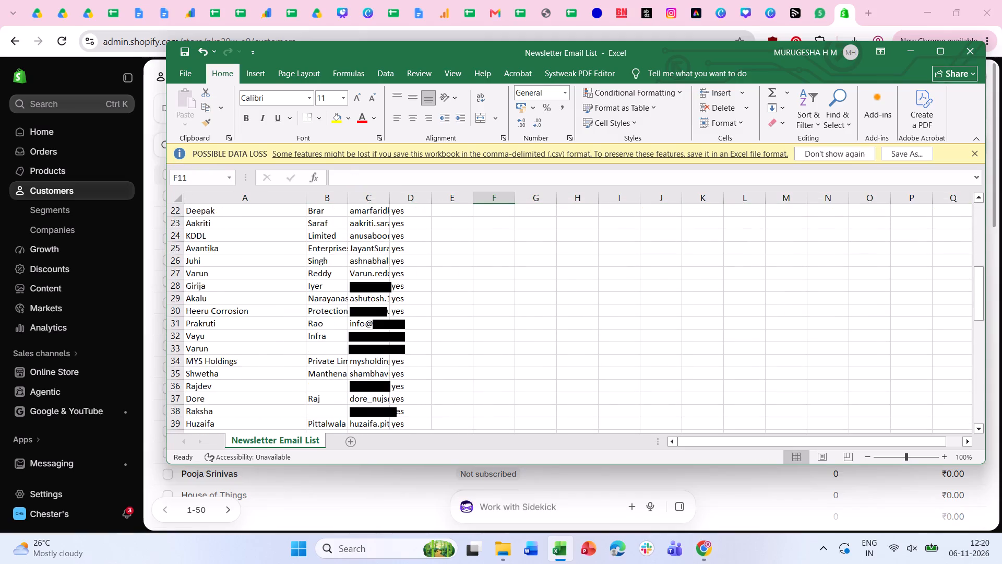
scroll(339, 331, "down", 8)
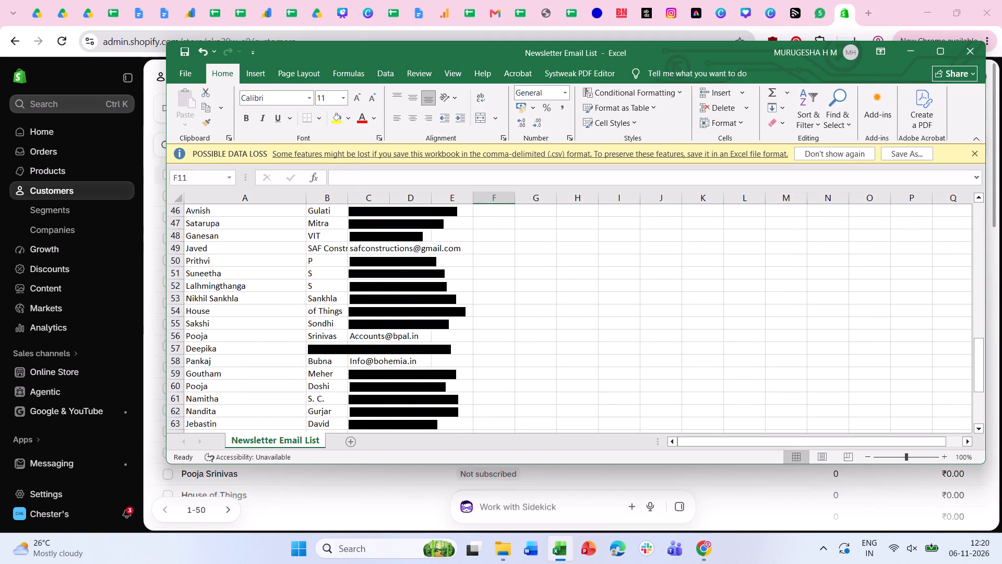
scroll(339, 331, "down", 5)
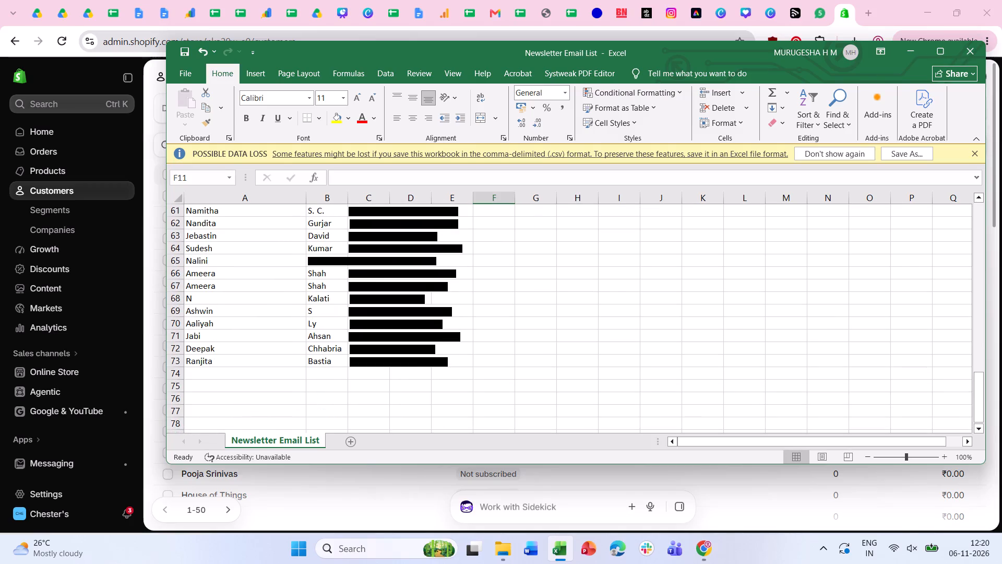
Switch back to Shopify in Chrome, return to the full customer list and review the email subscription statuses of customers 1-50.
left_click(386, 508)
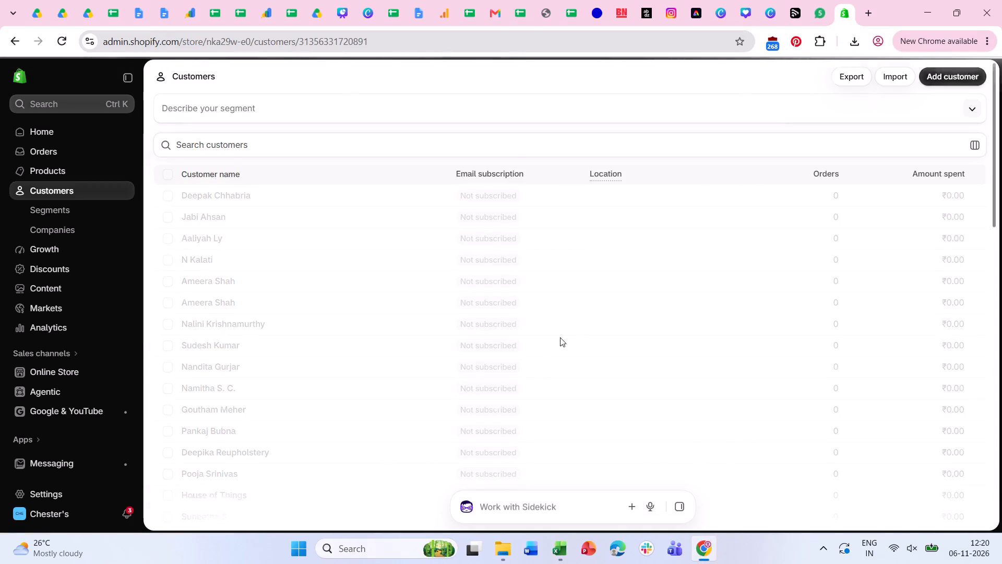
left_click(164, 68)
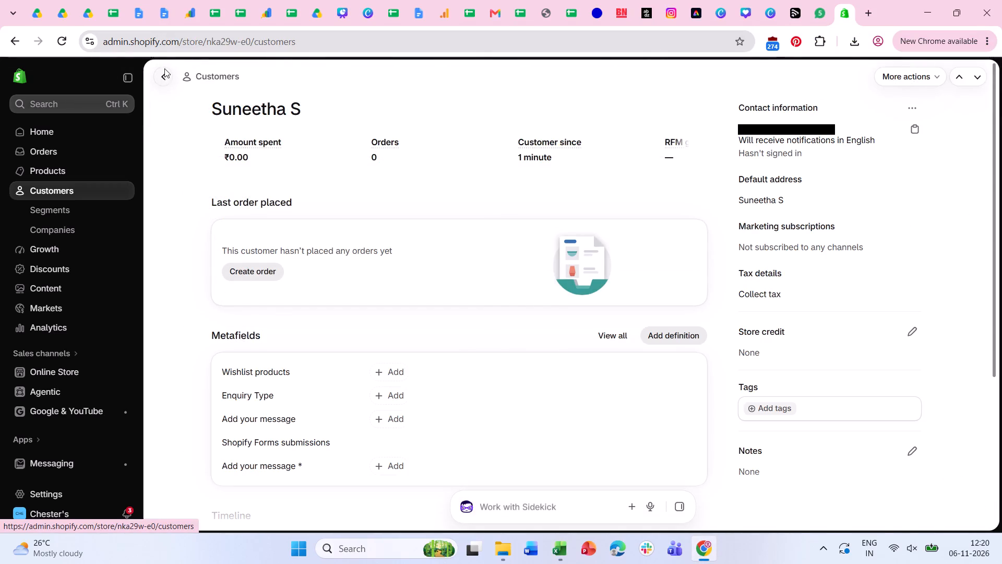
scroll(692, 325, "down", 2)
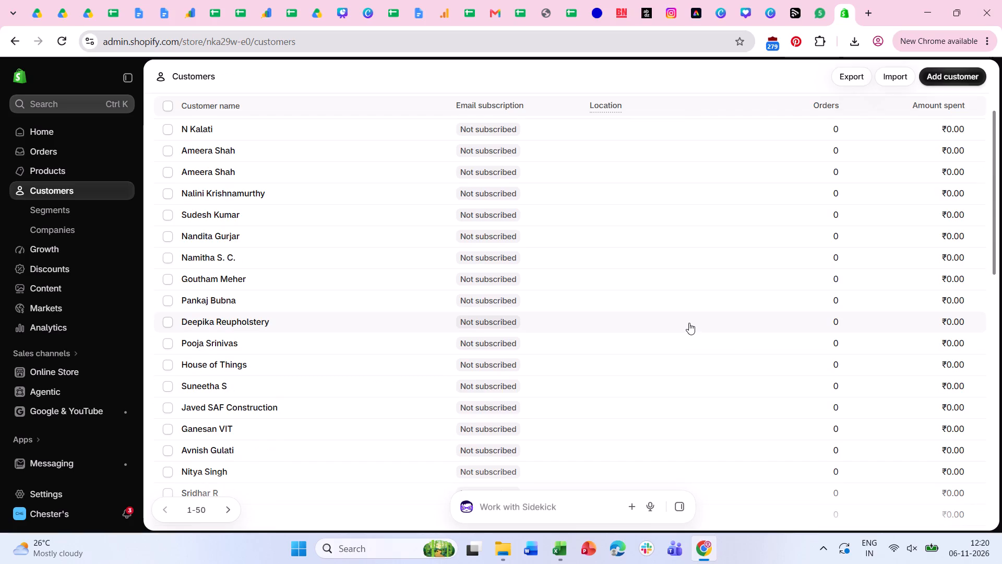
scroll(689, 323, "down", 13)
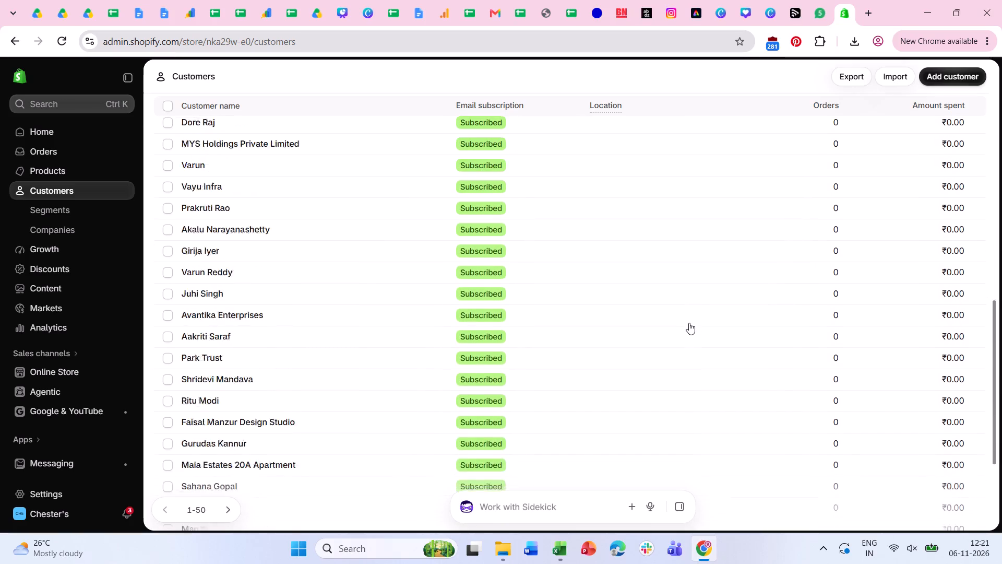
scroll(689, 323, "down", 3)
Review the email subscription statuses of customers 51-100 and 101-150 in the customer list.
left_click(225, 507)
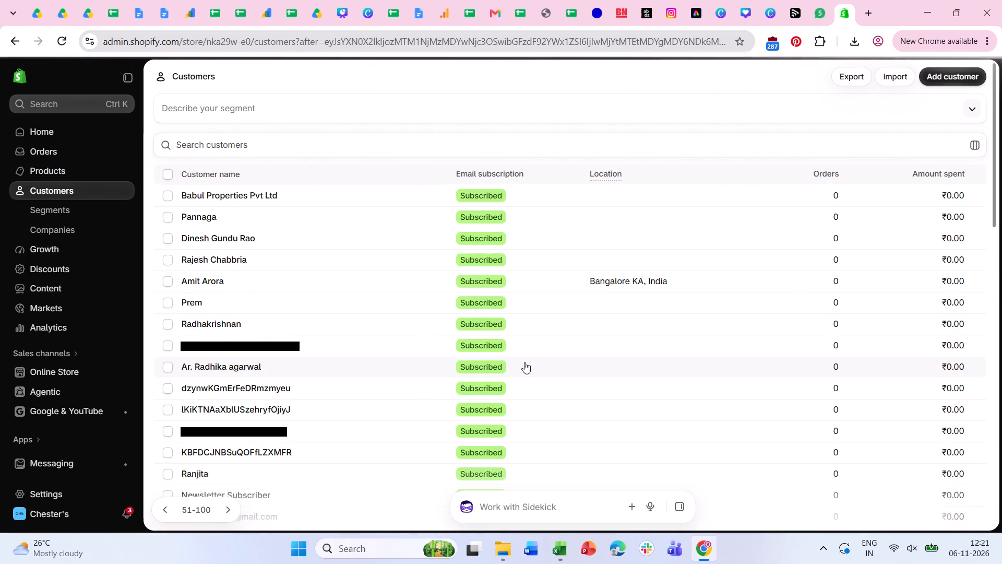
scroll(613, 395, "down", 6)
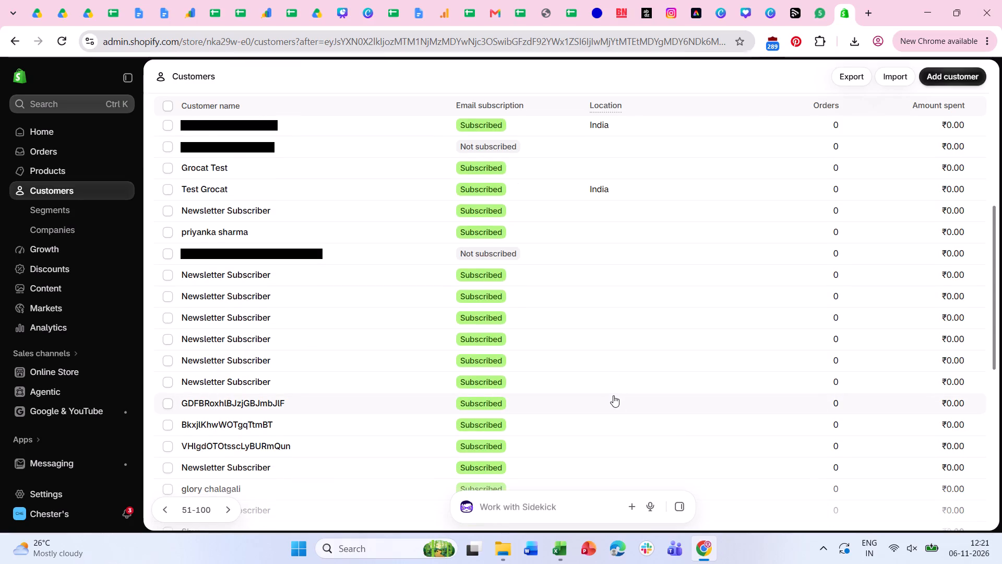
scroll(613, 395, "down", 8)
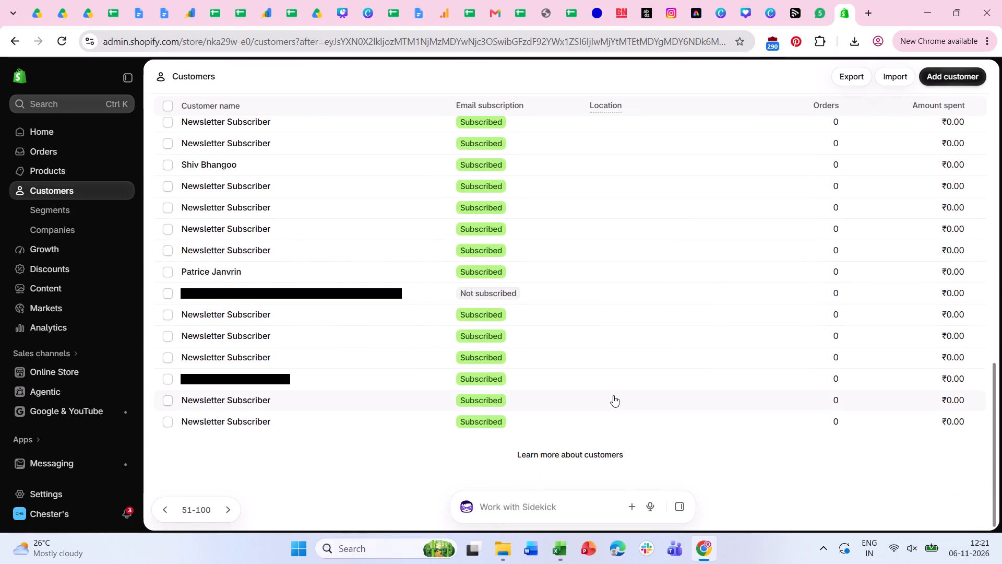
left_click(234, 508)
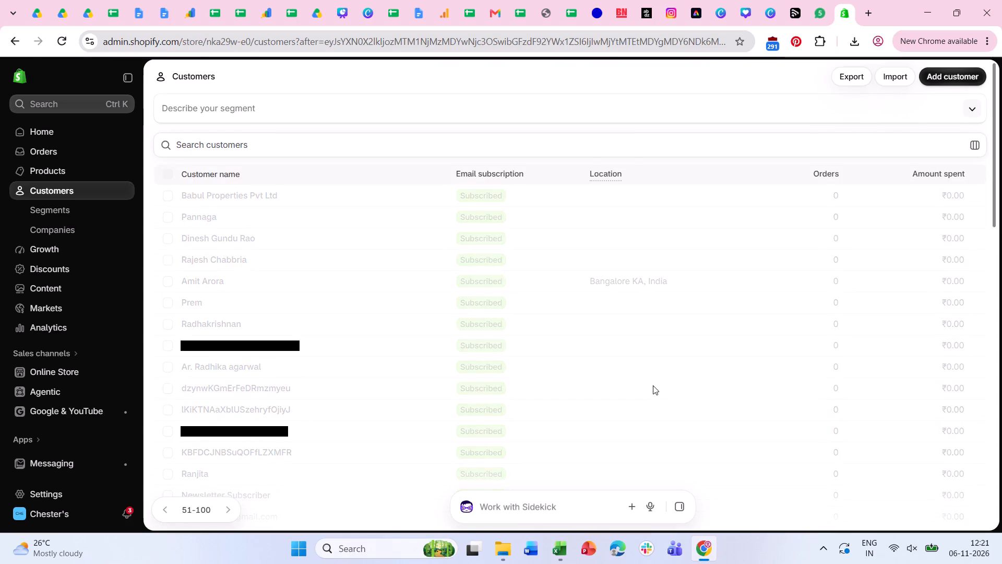
scroll(652, 385, "down", 2)
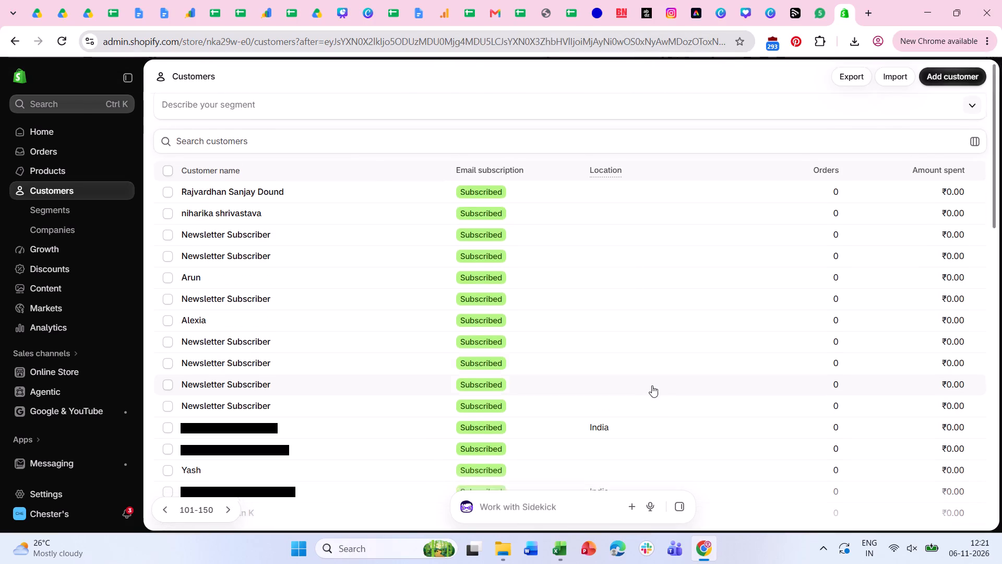
scroll(652, 385, "down", 11)
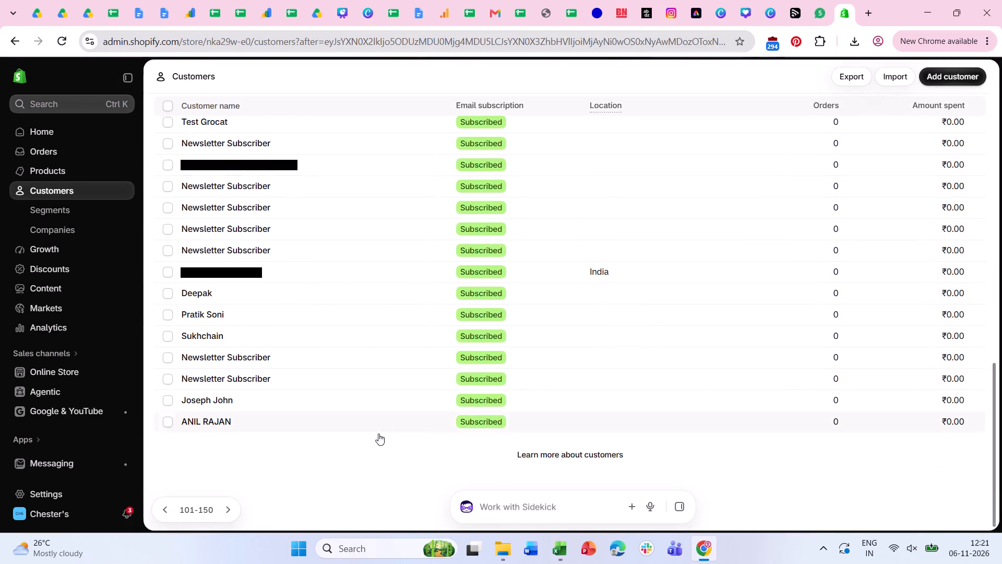
Review the email subscription statuses of customers 151-200 and 201-250 in the customer list.
left_click(230, 509)
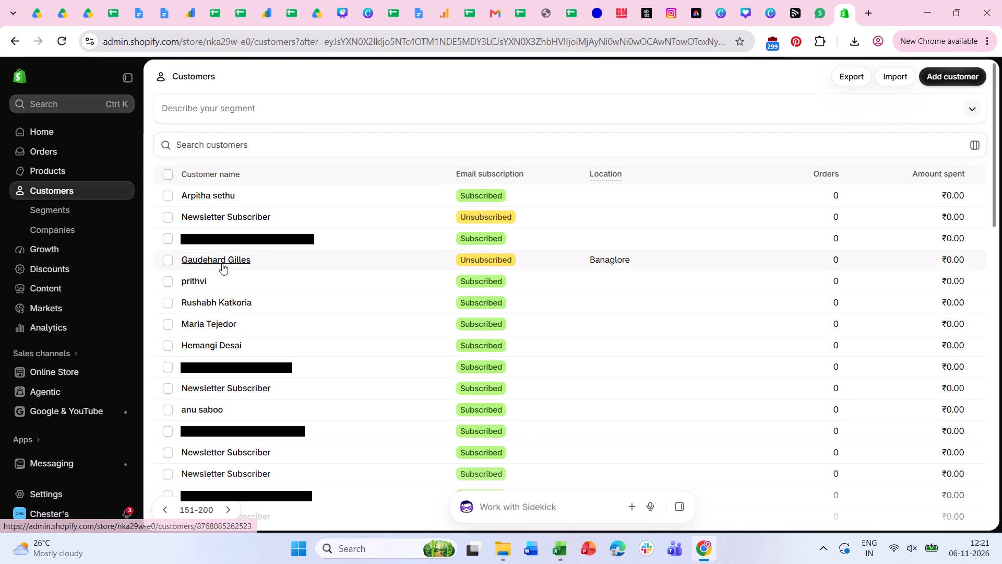
scroll(612, 358, "down", 18)
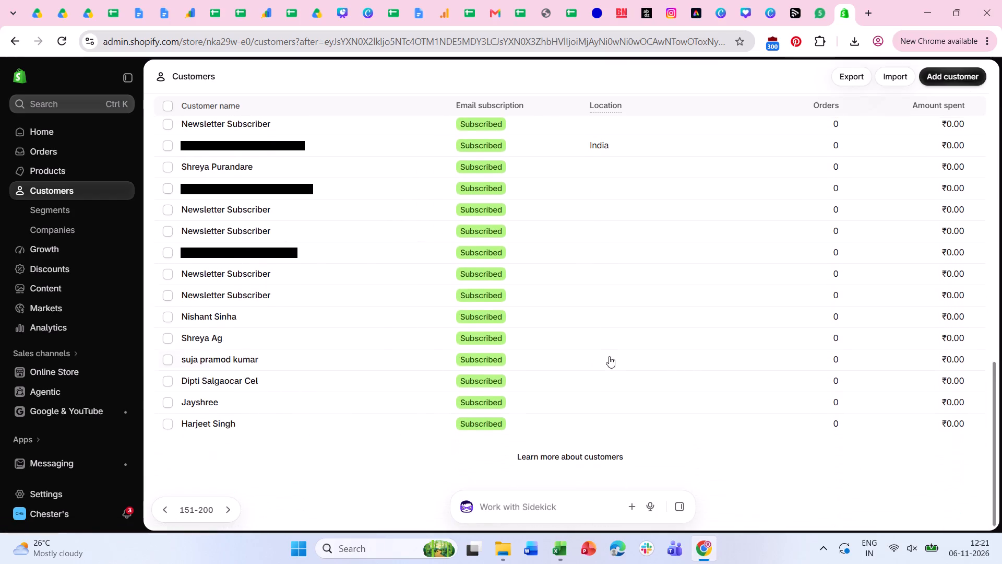
left_click(225, 515)
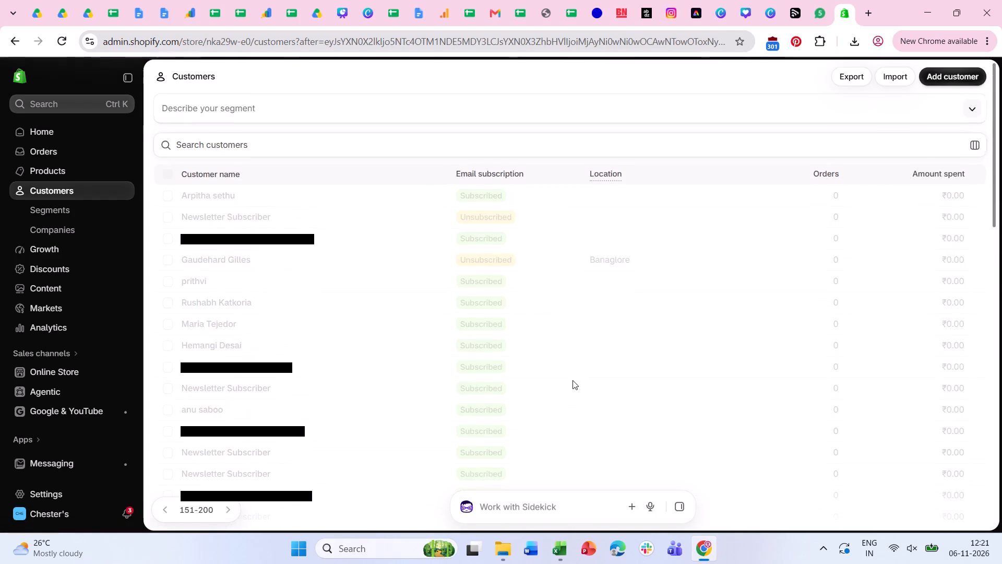
scroll(572, 380, "down", 3)
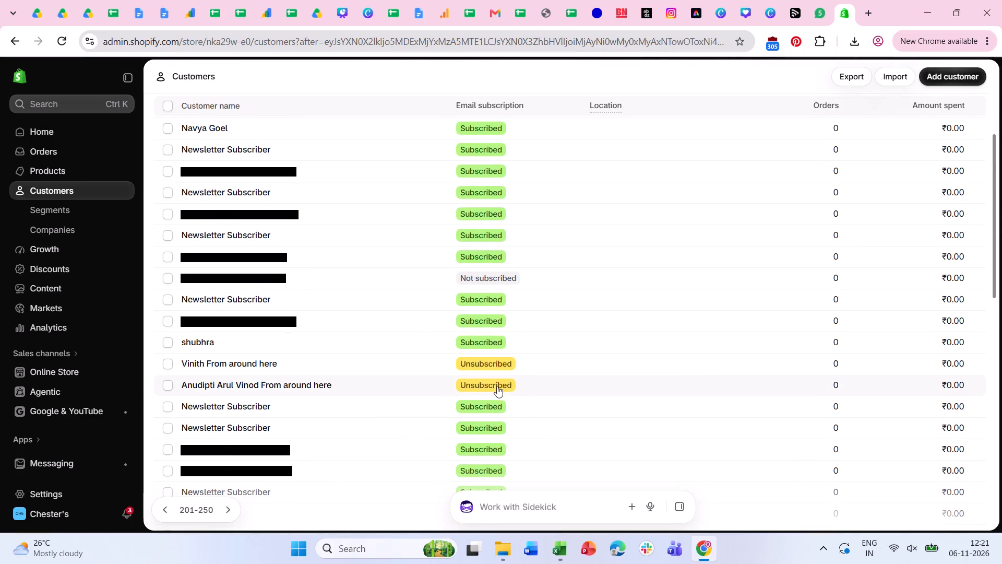
scroll(611, 384, "down", 5)
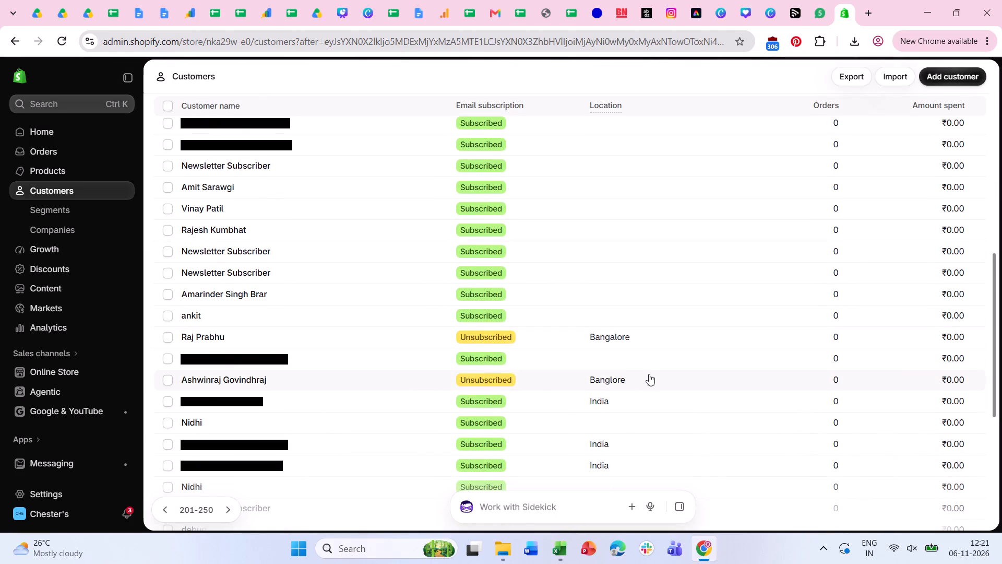
scroll(649, 376, "down", 6)
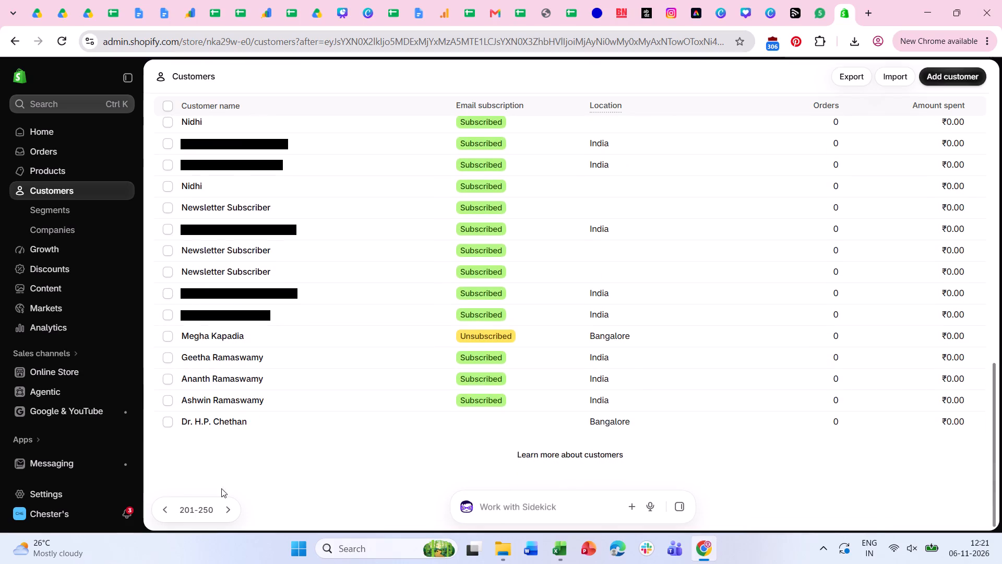
Review the email subscription statuses of customers 251-300 and 301-350 in the customer list.
left_click(224, 509)
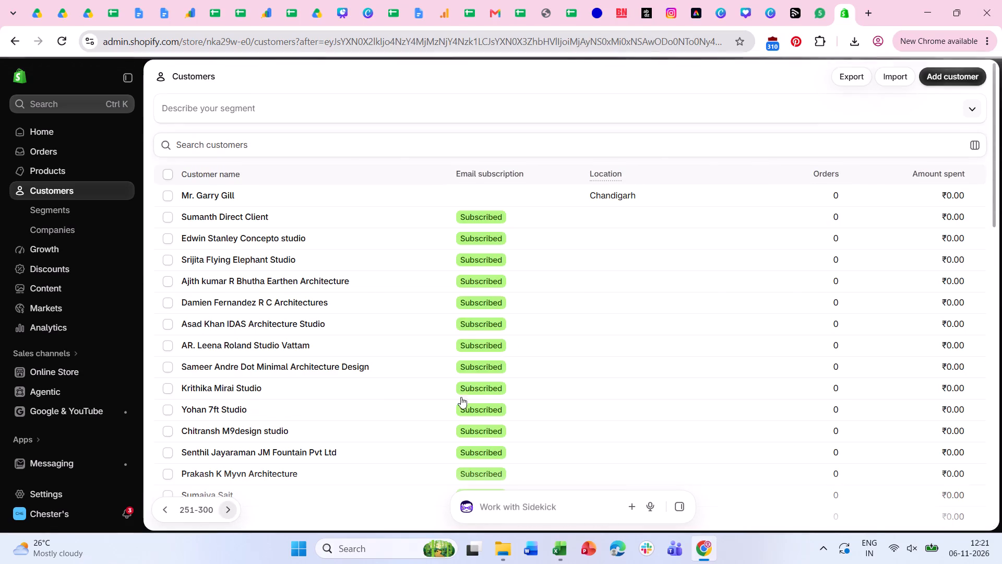
scroll(567, 418, "down", 7)
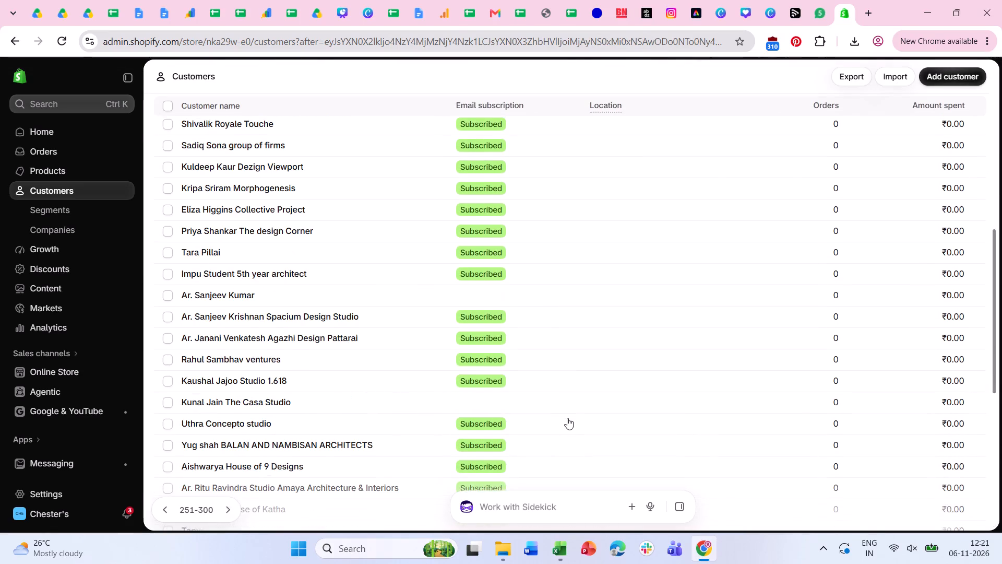
scroll(567, 418, "down", 8)
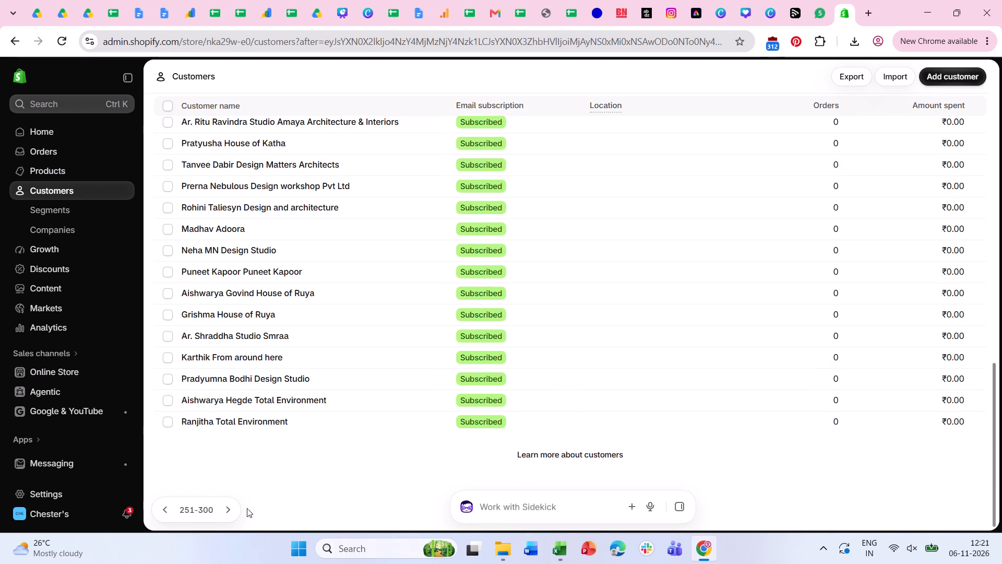
left_click(223, 508)
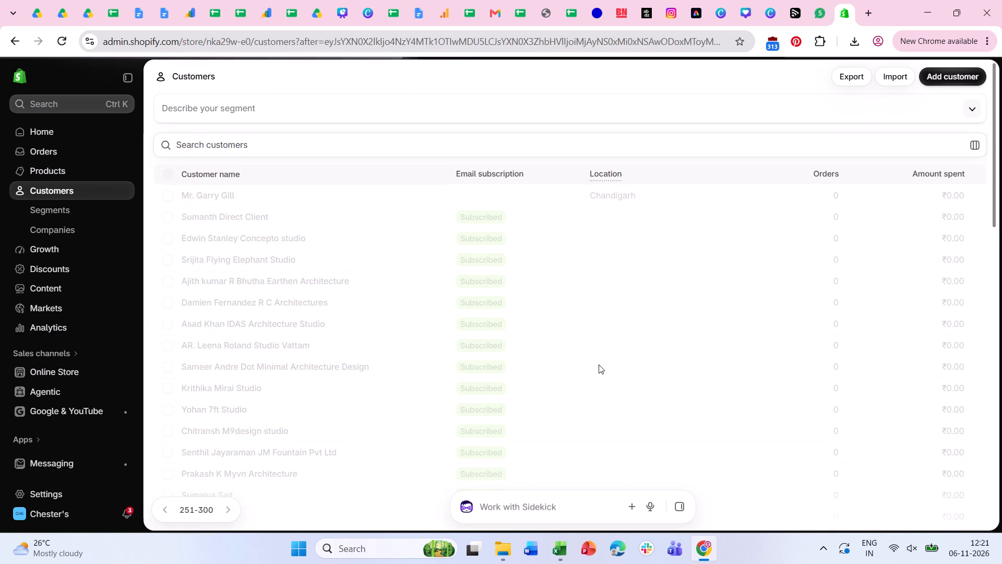
scroll(599, 365, "down", 12)
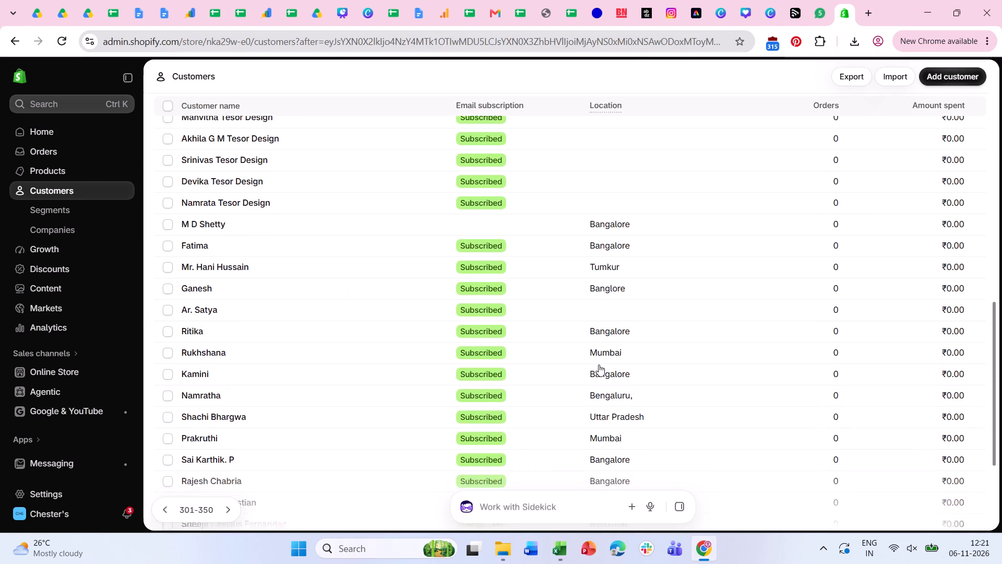
scroll(599, 365, "down", 5)
Review the email subscription statuses of customers 351-400 and 401-450 in the customer list.
left_click(234, 508)
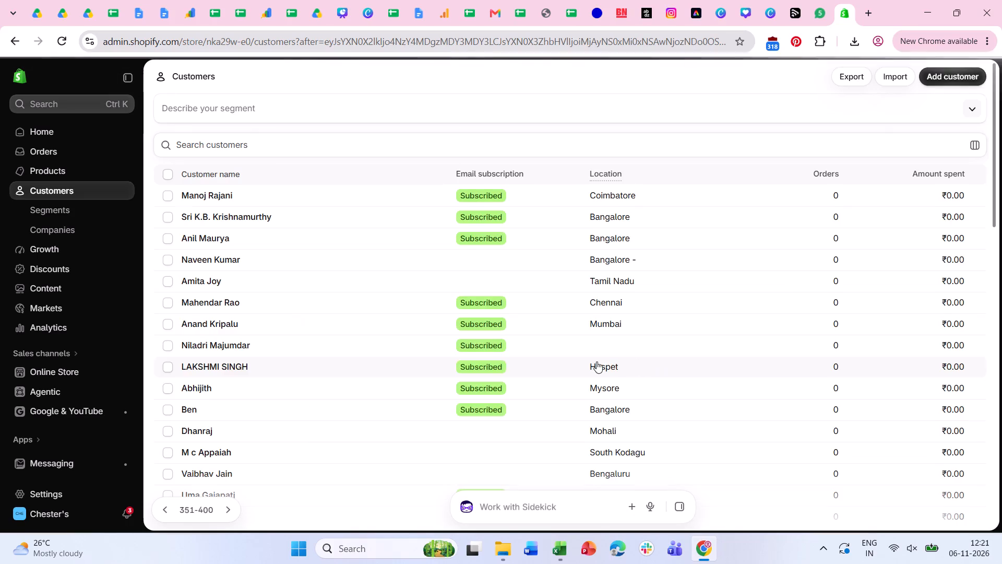
scroll(594, 388, "down", 6)
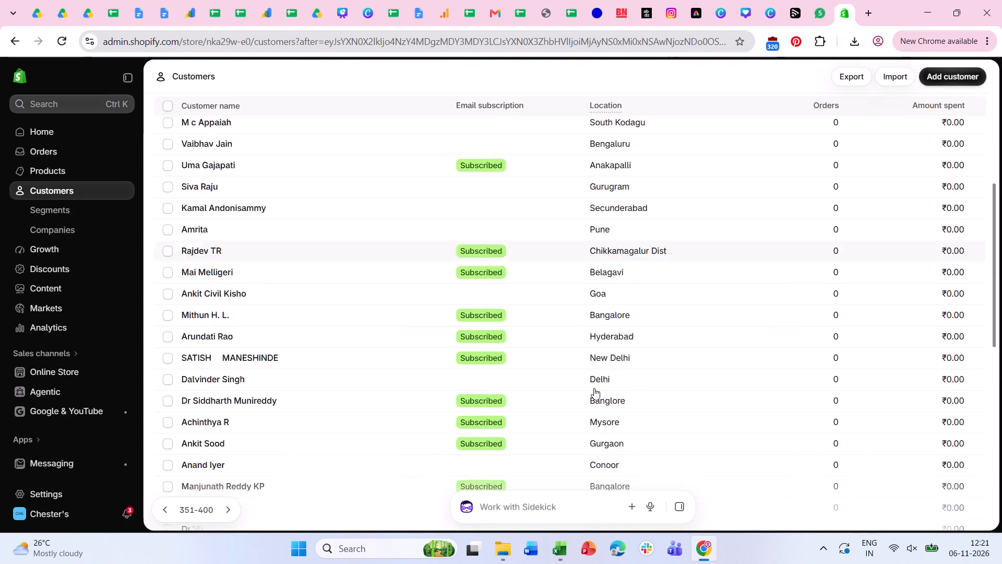
scroll(594, 388, "down", 12)
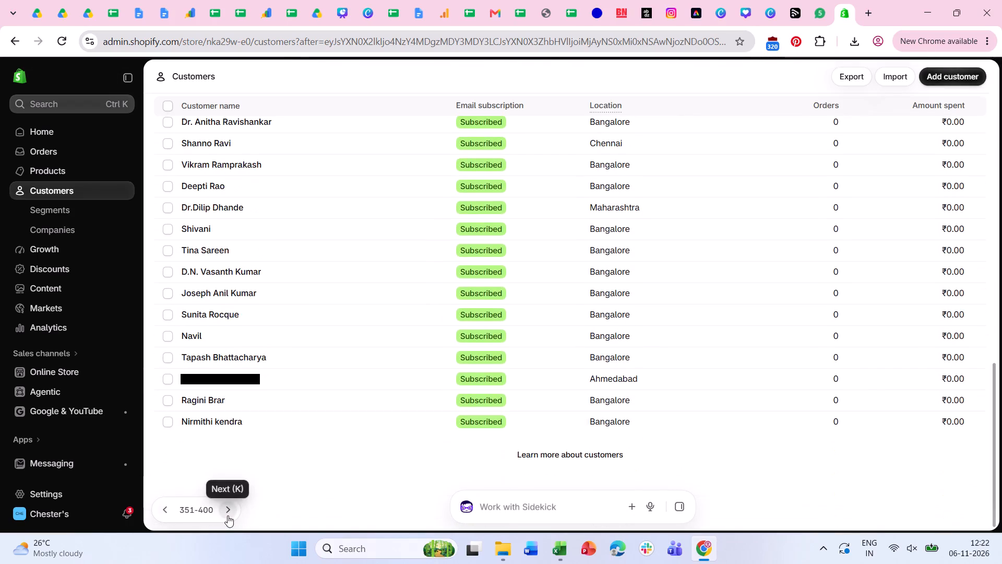
left_click(228, 515)
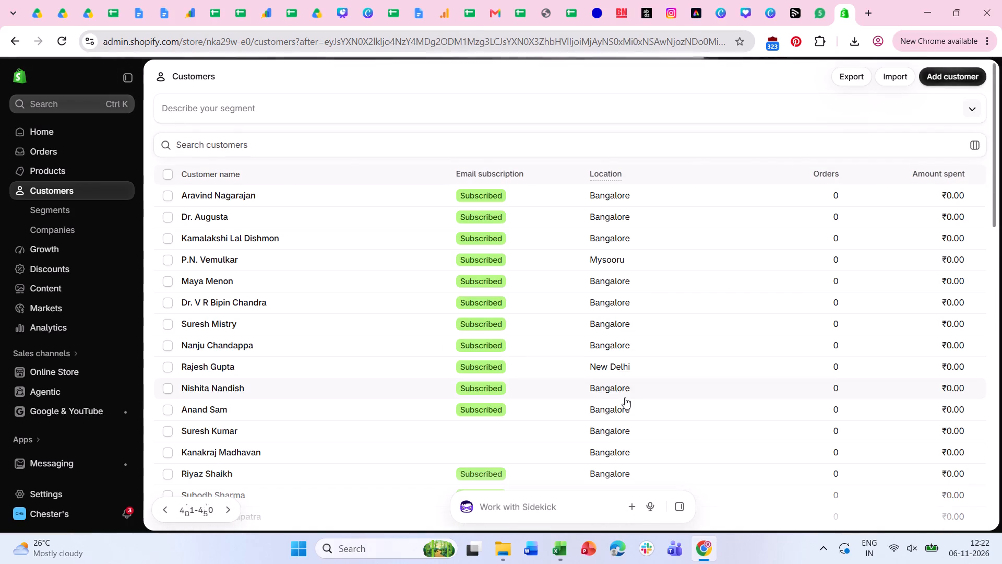
scroll(625, 397, "down", 5)
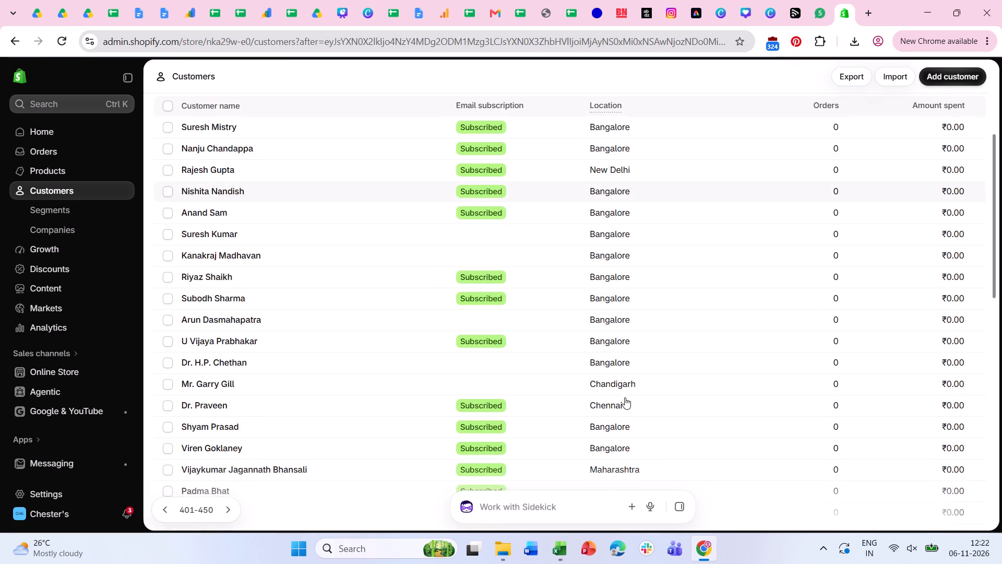
scroll(625, 397, "down", 13)
Review the email subscription statuses from customer 451 through the last page, and return to the top of that page.
left_click(226, 517)
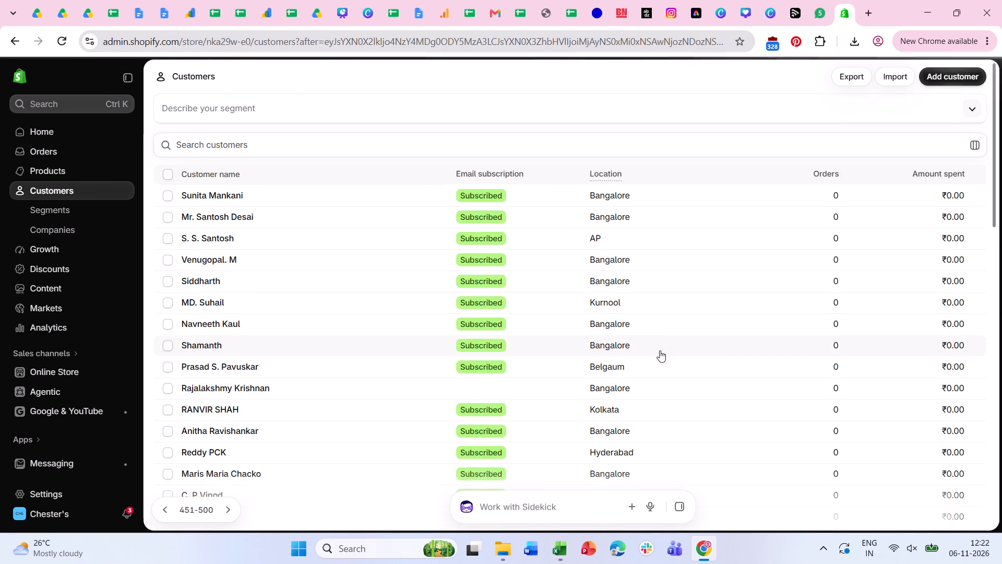
scroll(660, 350, "down", 13)
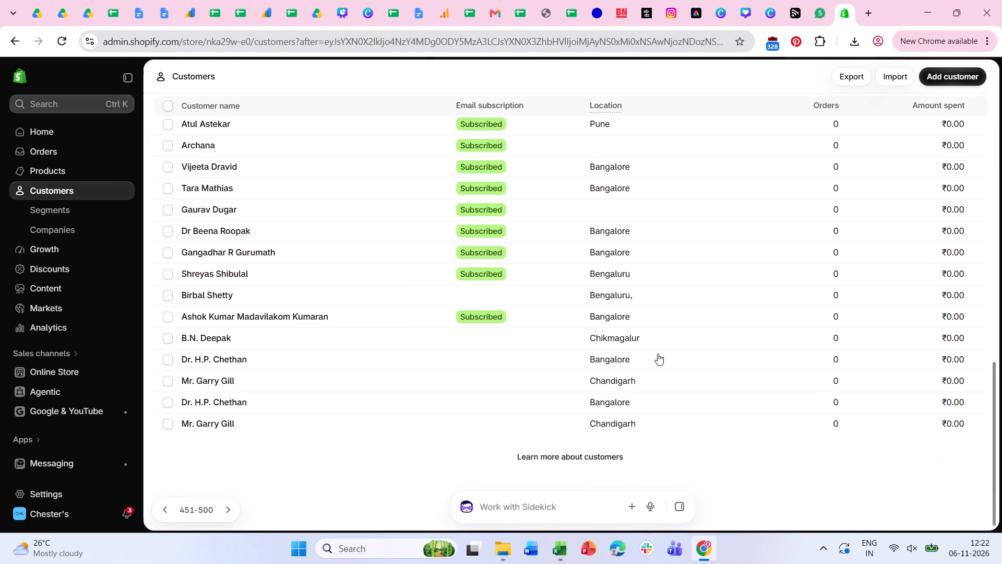
scroll(658, 354, "down", 4)
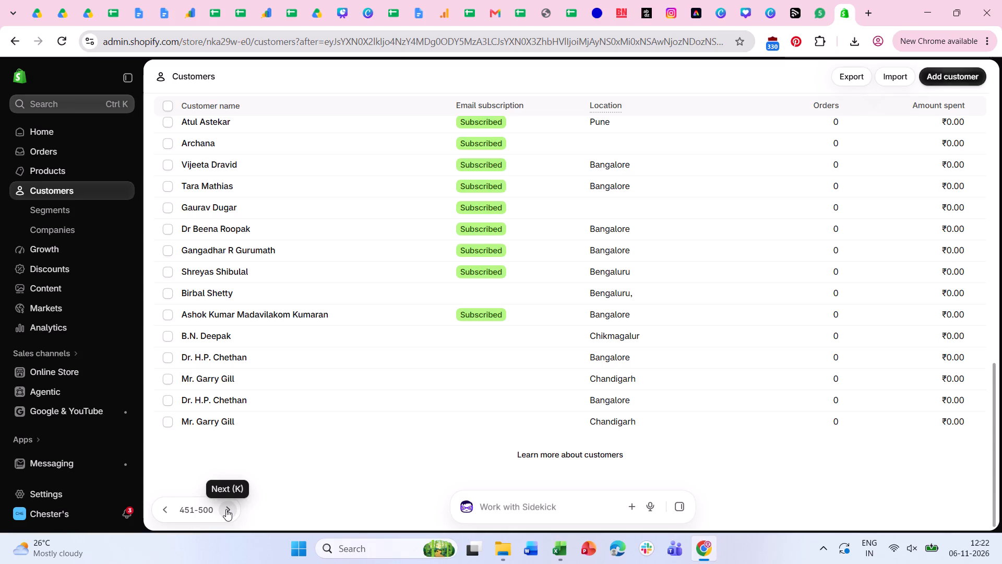
left_click(226, 509)
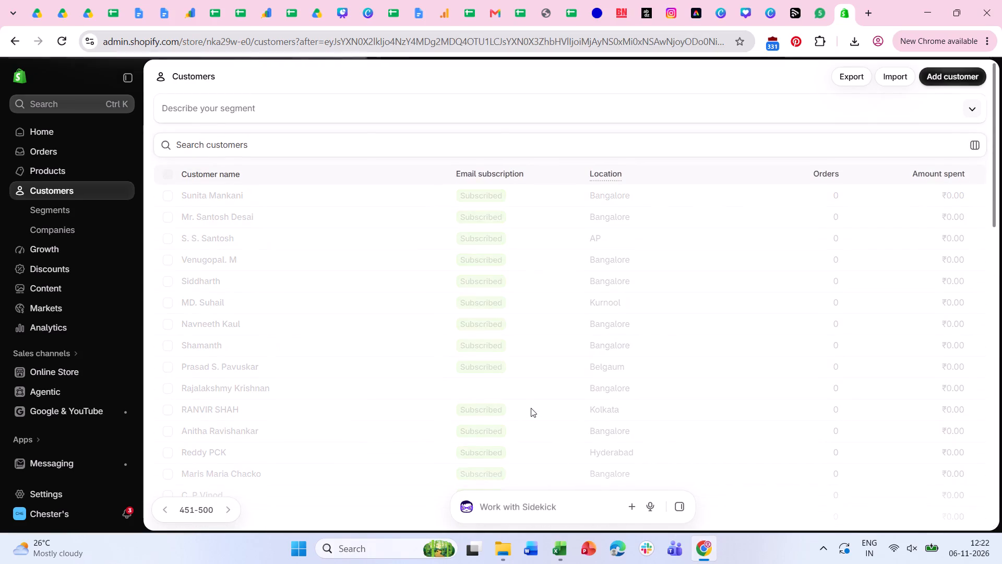
scroll(531, 408, "down", 5)
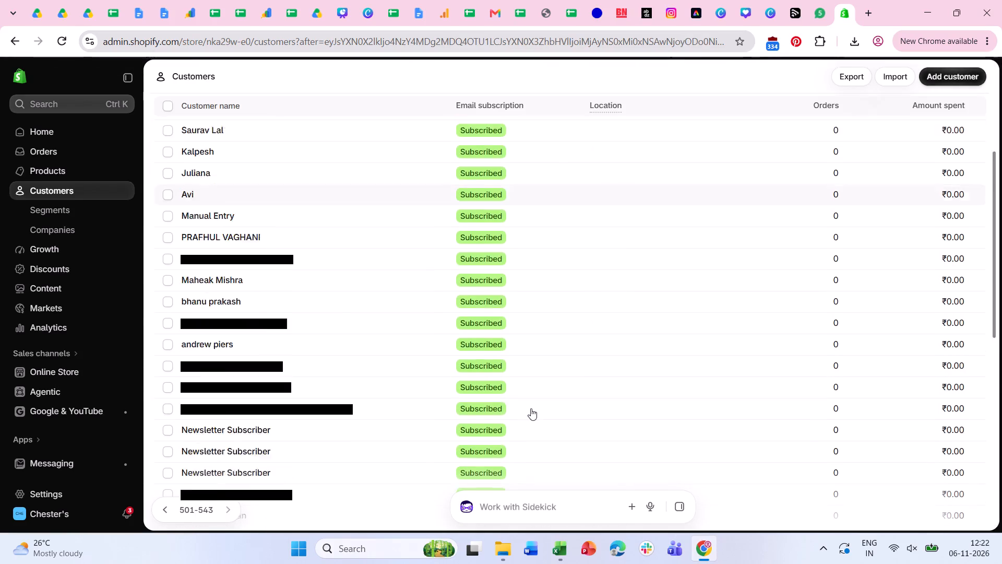
scroll(531, 408, "down", 9)
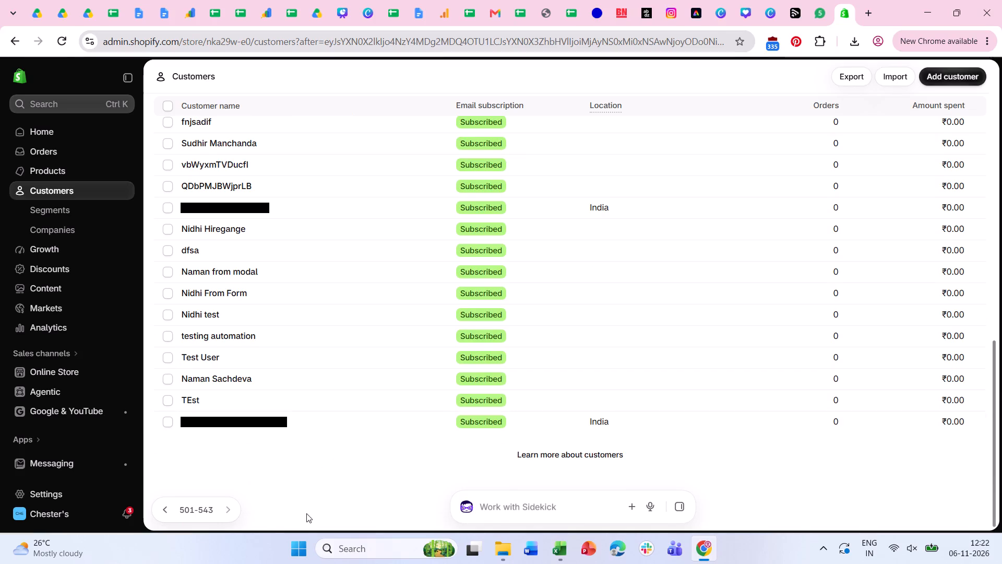
left_click(229, 511)
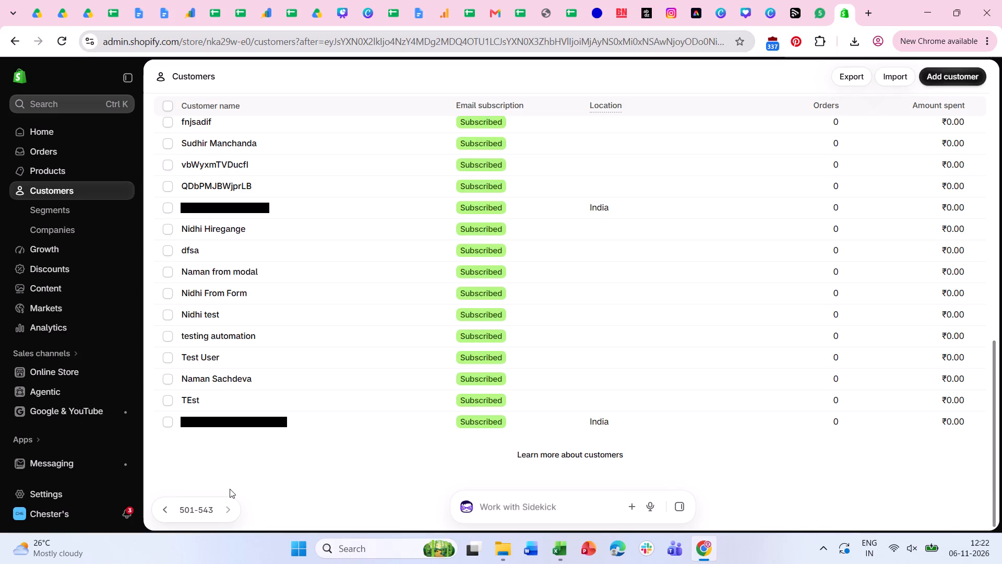
left_click(504, 109)
scroll(606, 335, "up", 20)
scroll(606, 335, "up", 3)
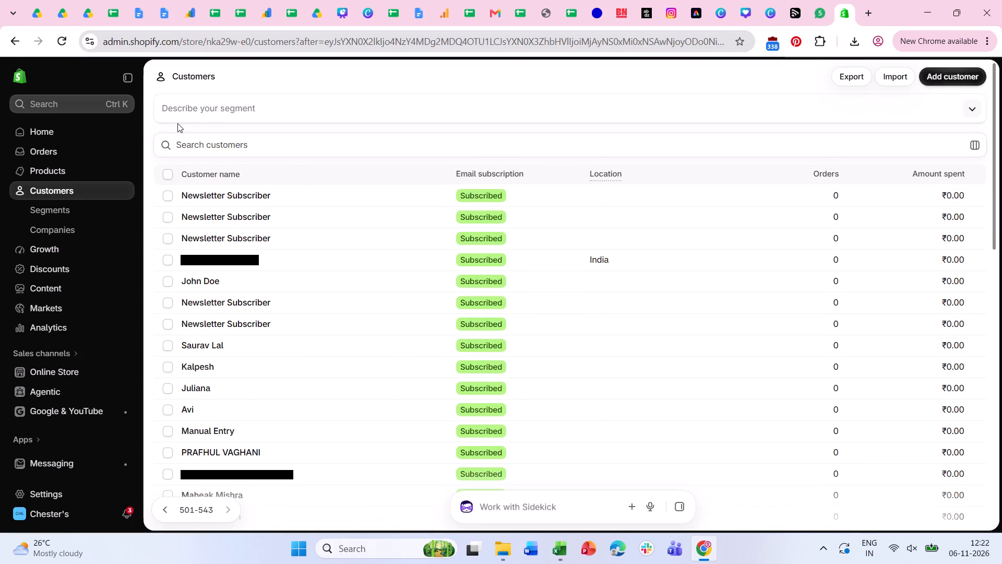
Open the customer segment query editor and examine the filter attributes available for the WHERE clause, including the email-related ones.
left_click(974, 106)
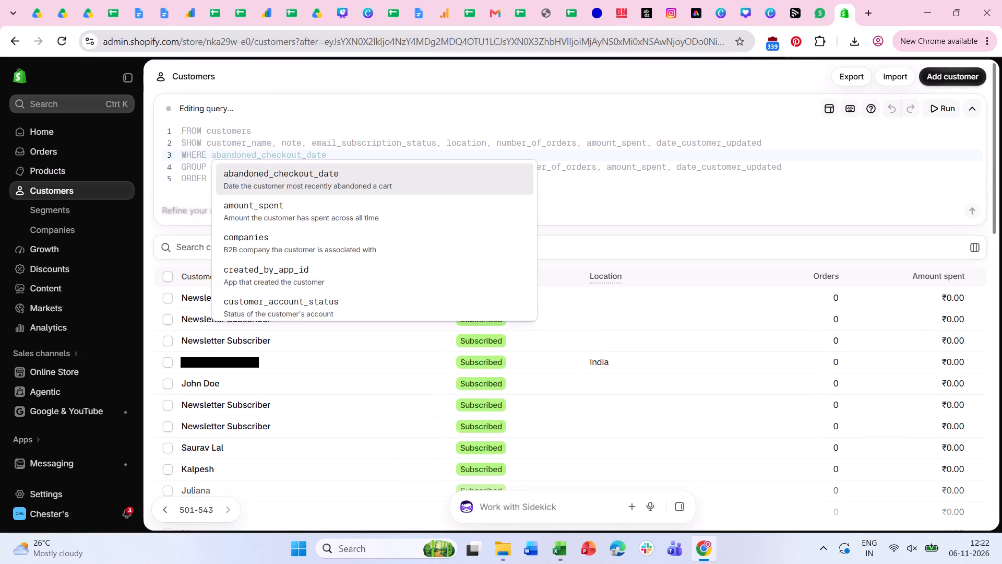
scroll(344, 272, "down", 4)
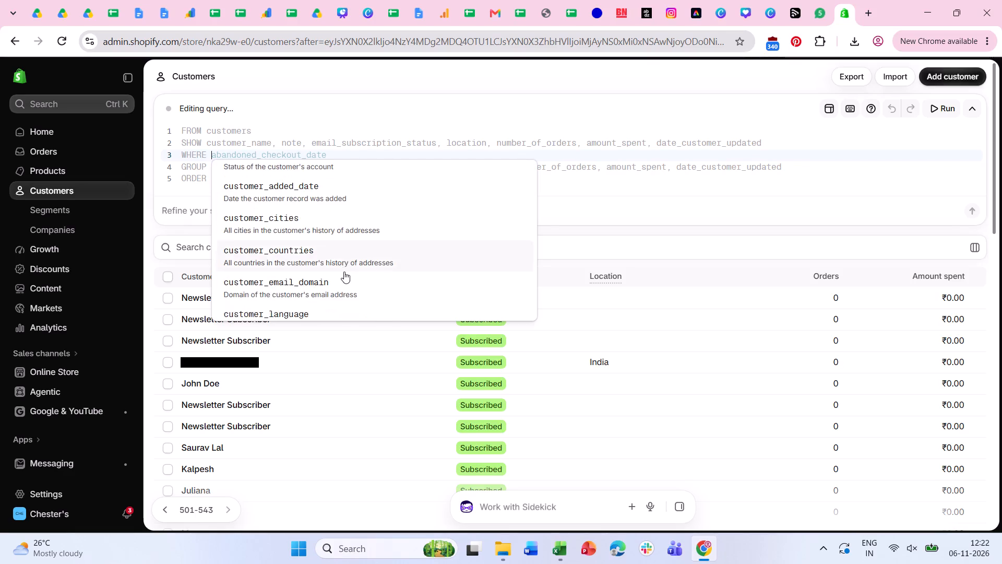
scroll(344, 272, "down", 6)
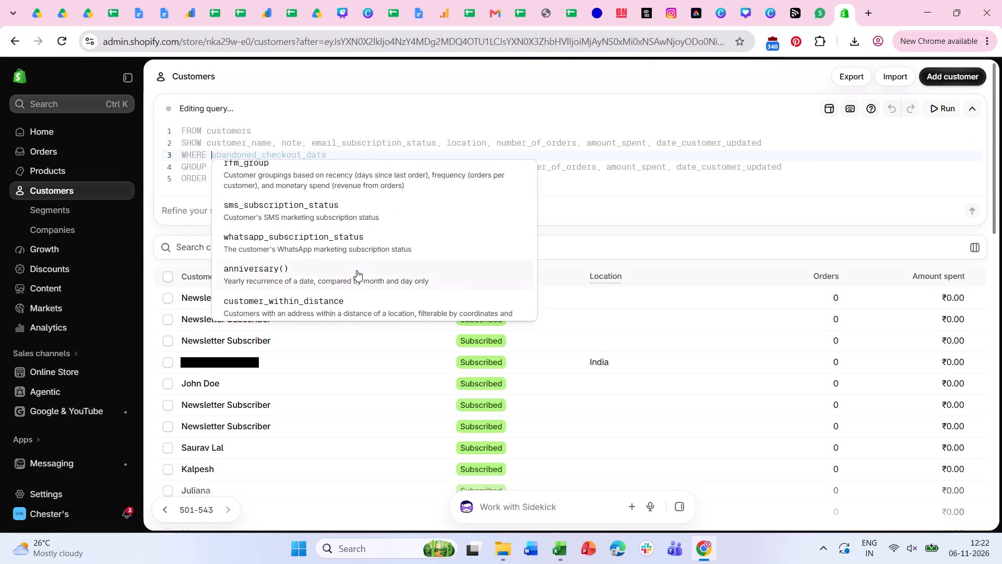
scroll(356, 270, "down", 17)
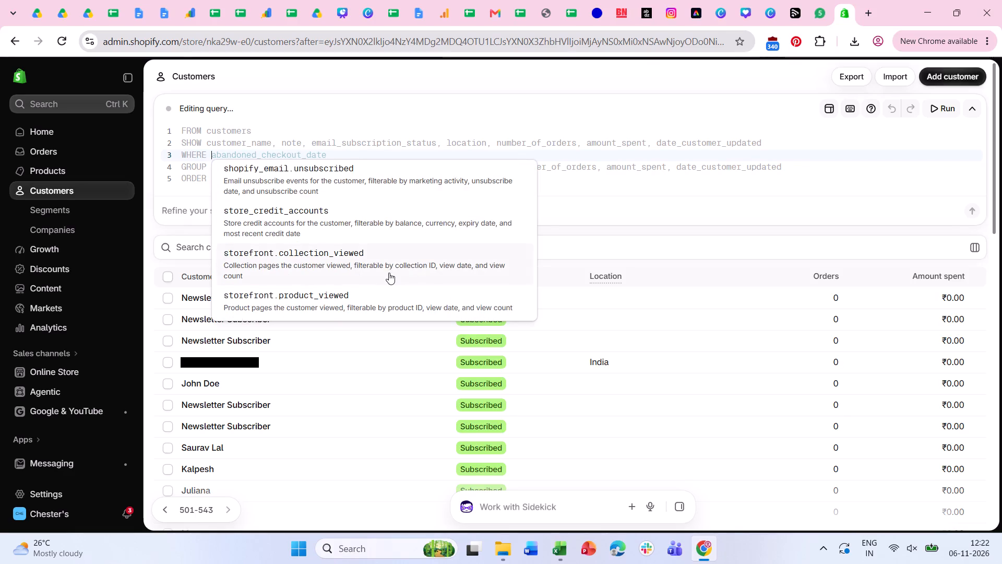
scroll(389, 273, "up", 5)
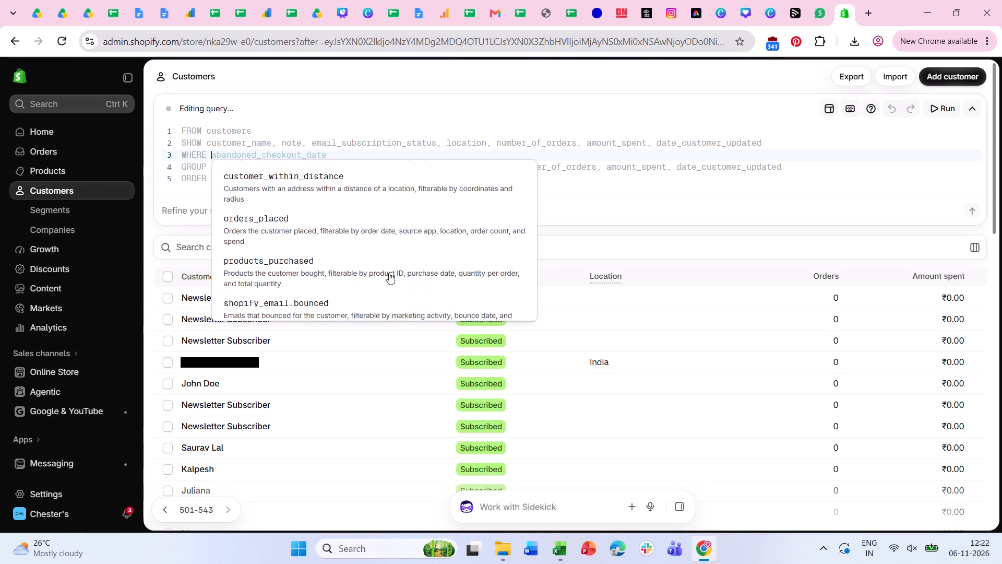
scroll(389, 273, "up", 4)
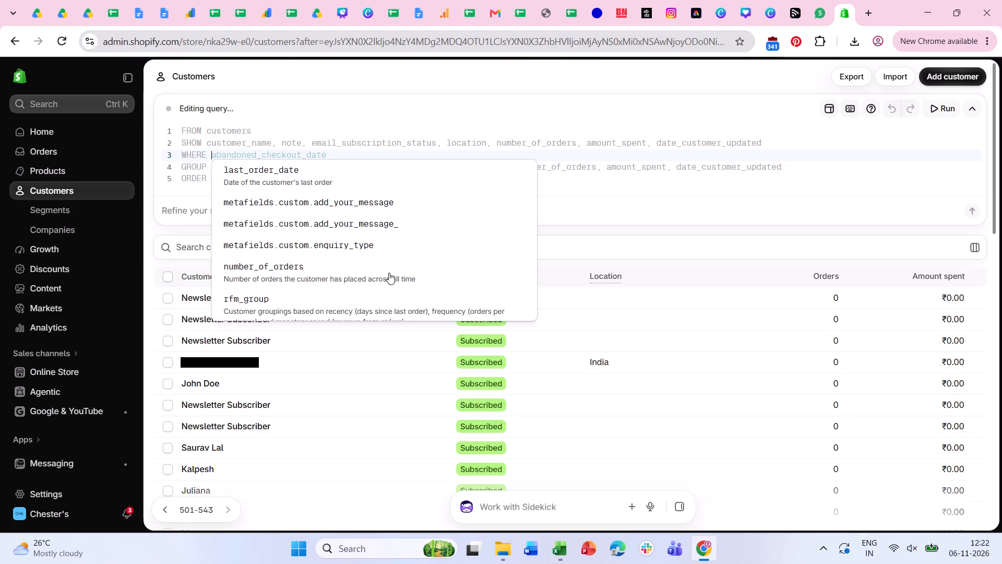
scroll(389, 273, "down", 6)
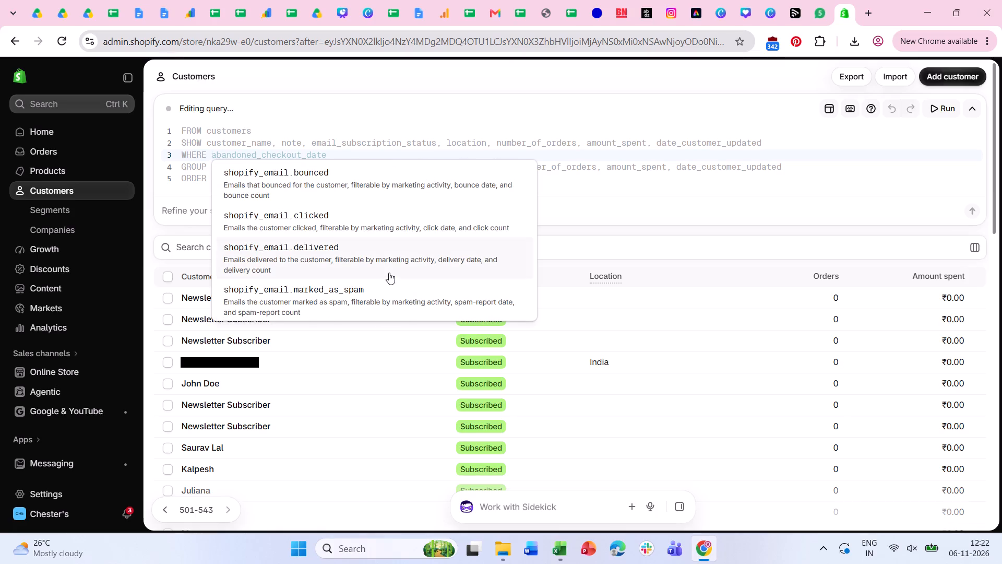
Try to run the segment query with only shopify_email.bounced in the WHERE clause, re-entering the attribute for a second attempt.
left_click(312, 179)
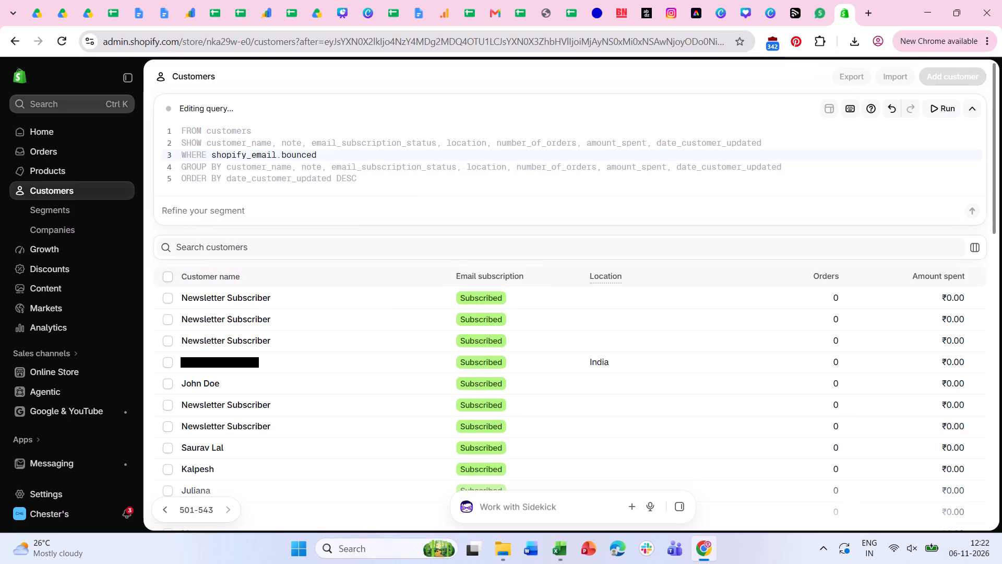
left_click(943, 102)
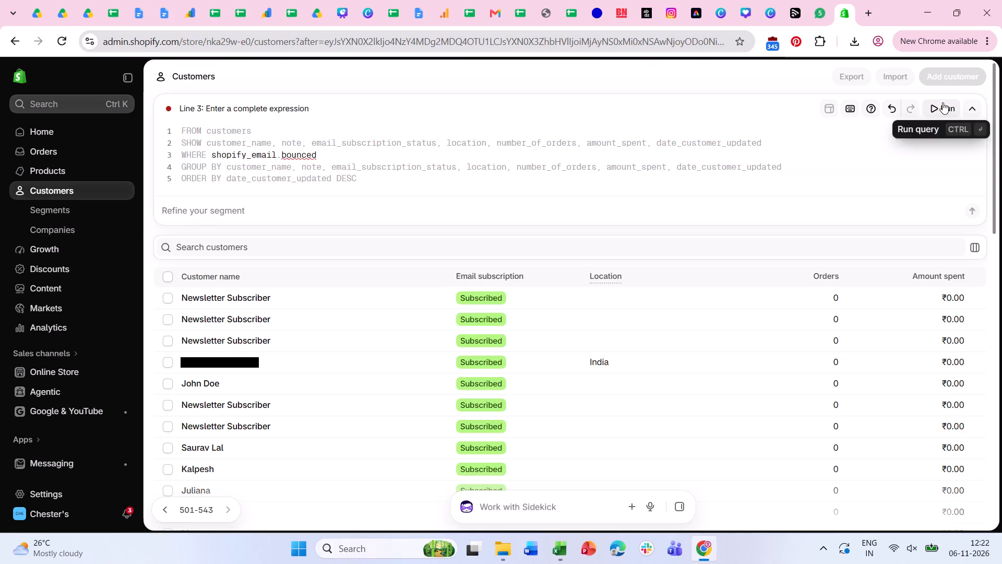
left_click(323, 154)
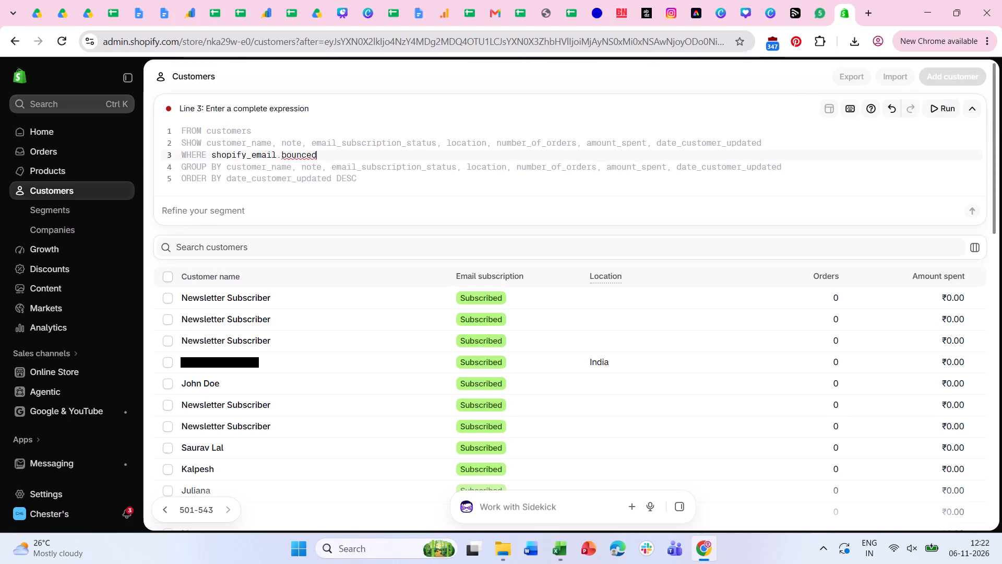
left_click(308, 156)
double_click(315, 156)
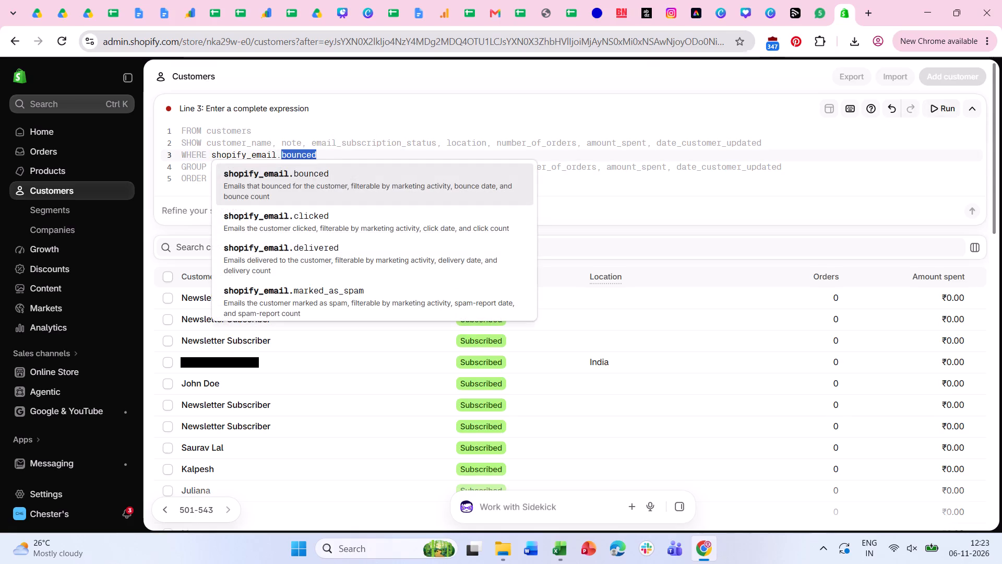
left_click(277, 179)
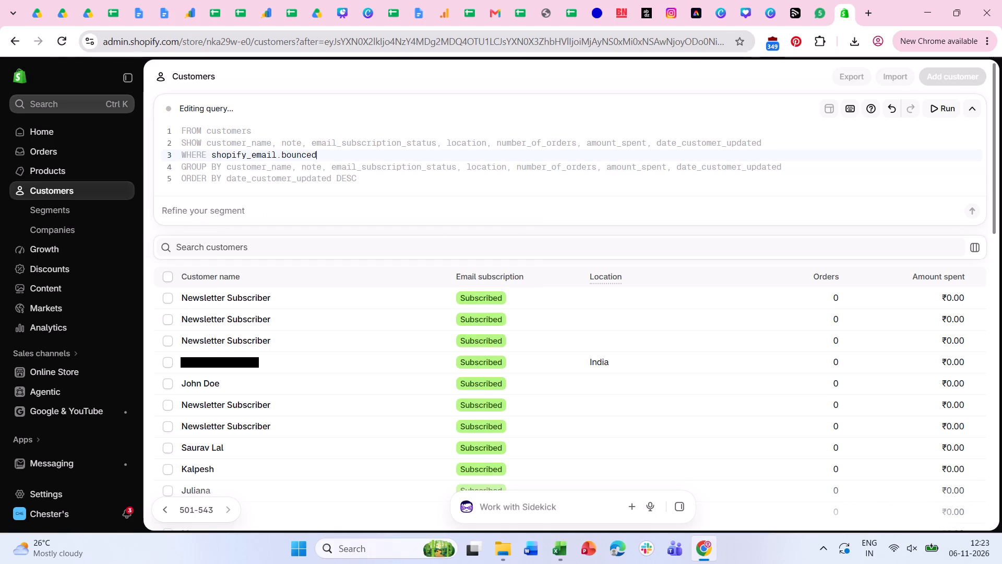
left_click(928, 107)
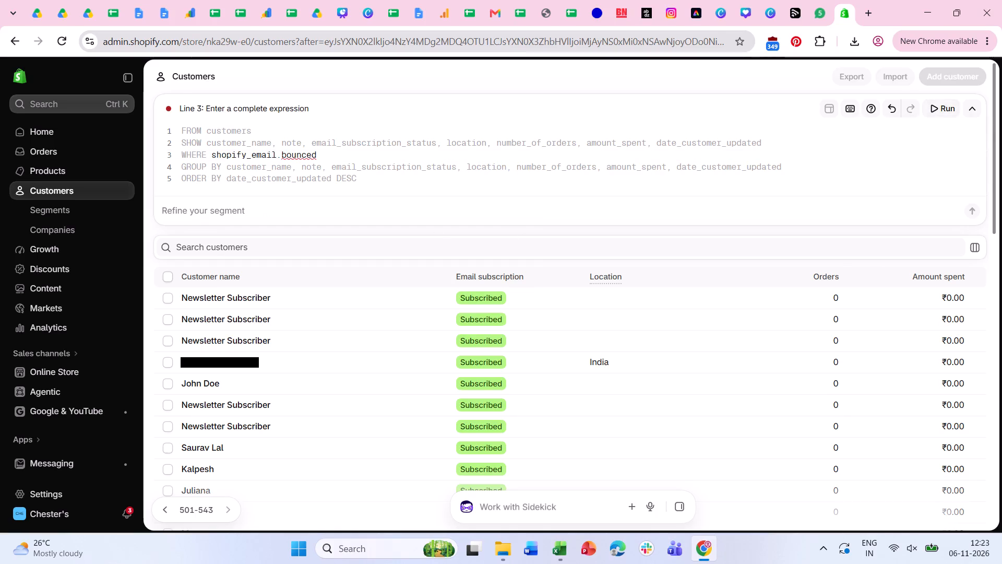
Clear the WHERE condition, rebuild it as shopify_email.bounced MATCHES () and run the segment query.
triple_click(303, 150)
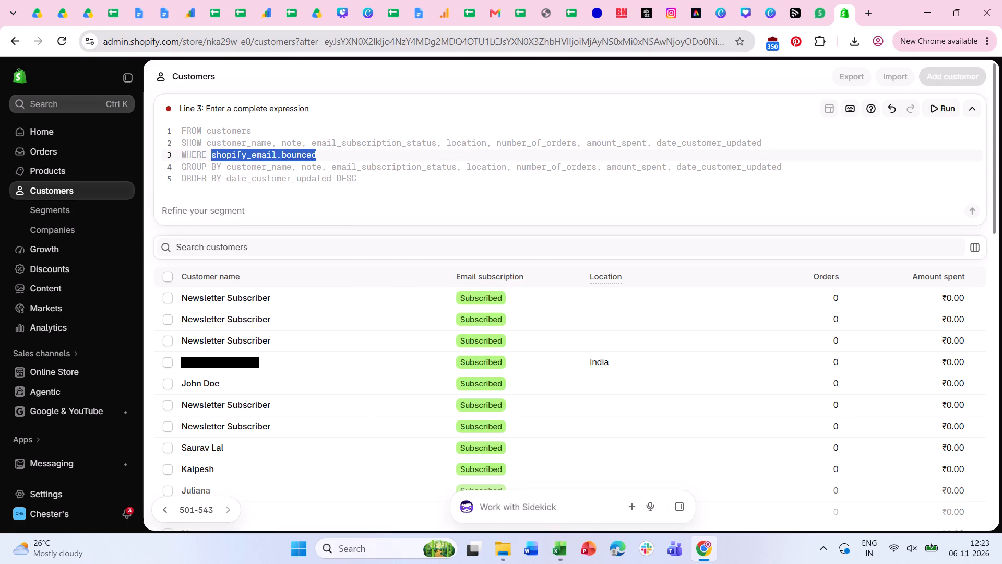
key("BackSpace")
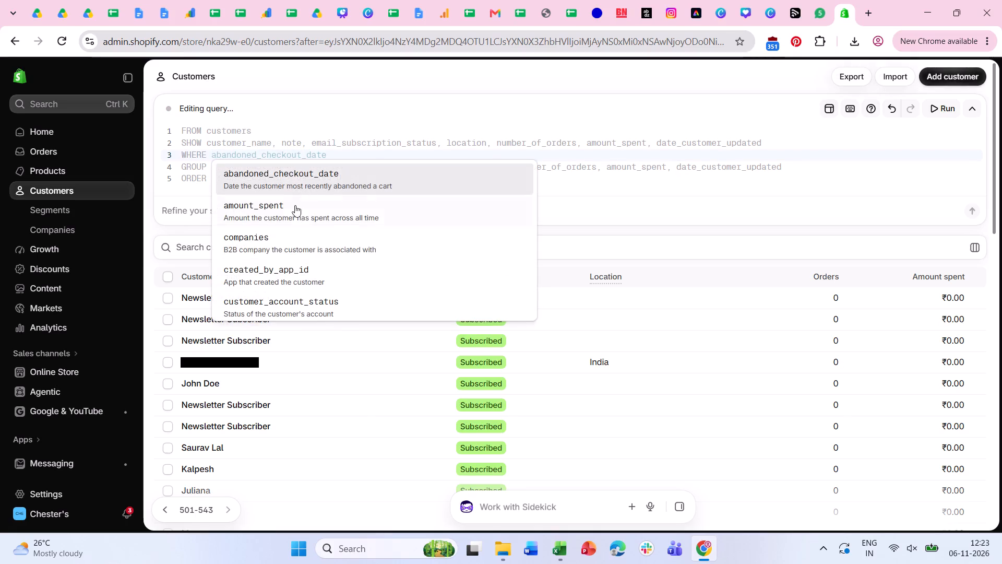
scroll(307, 220, "down", 8)
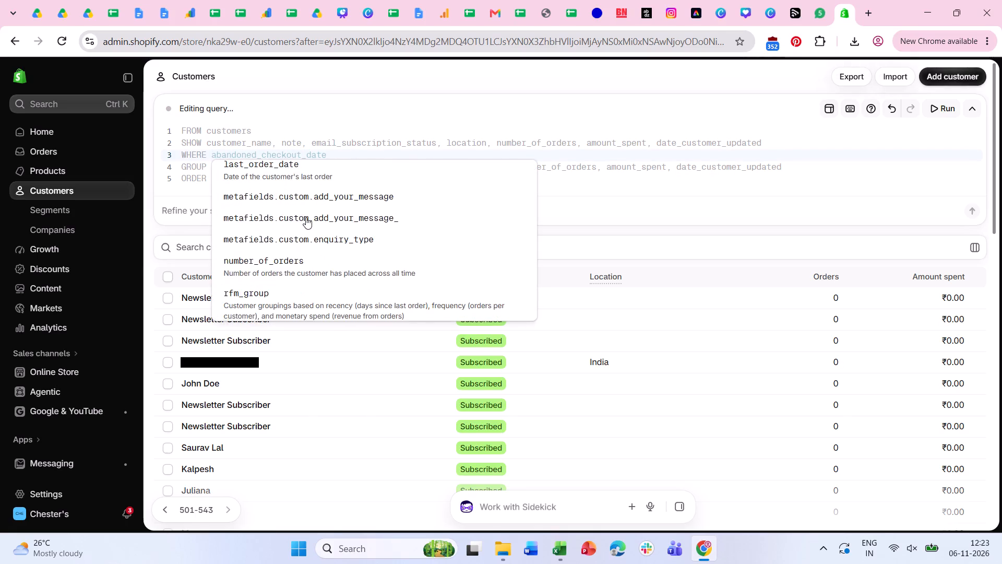
scroll(306, 217, "down", 5)
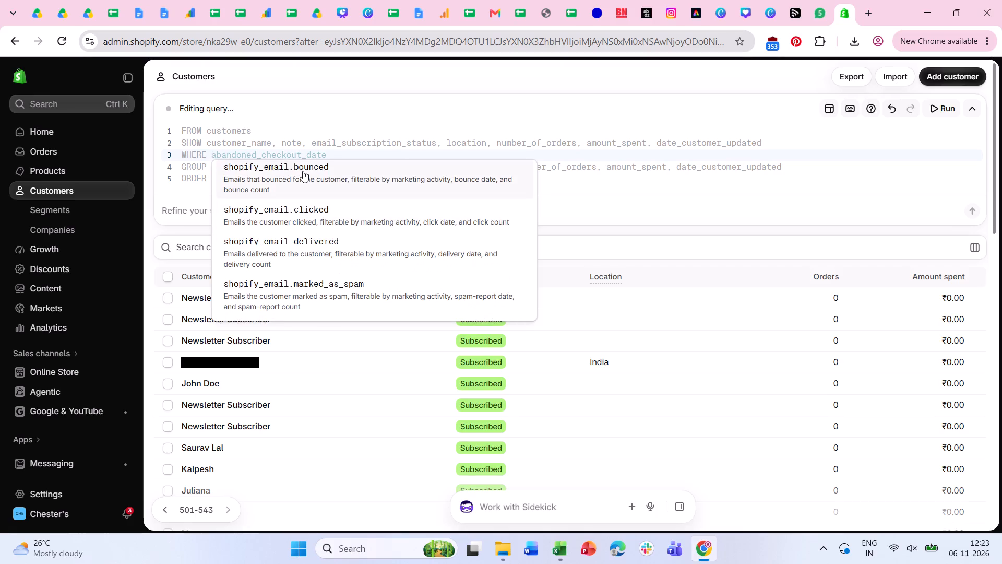
left_click(303, 171)
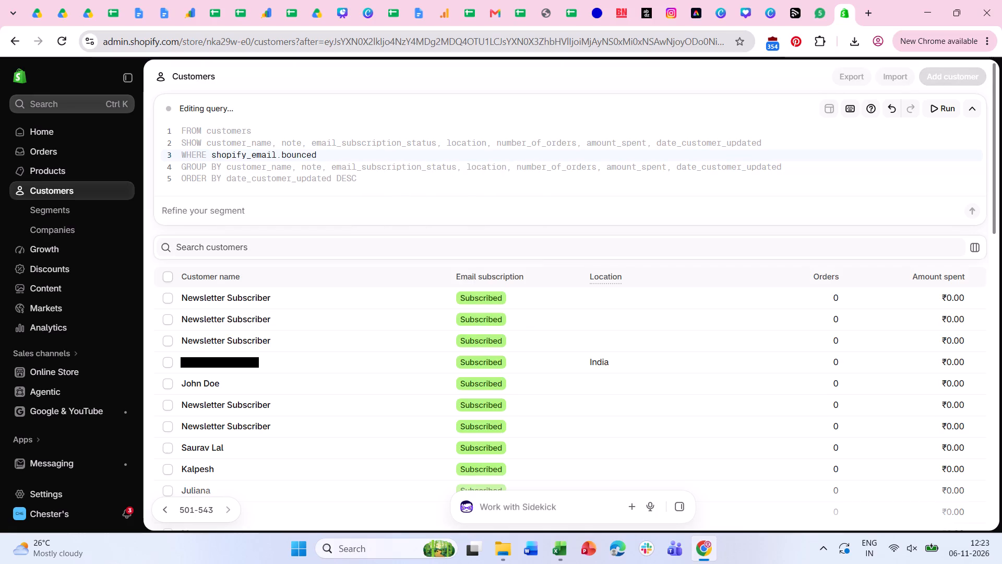
key("space")
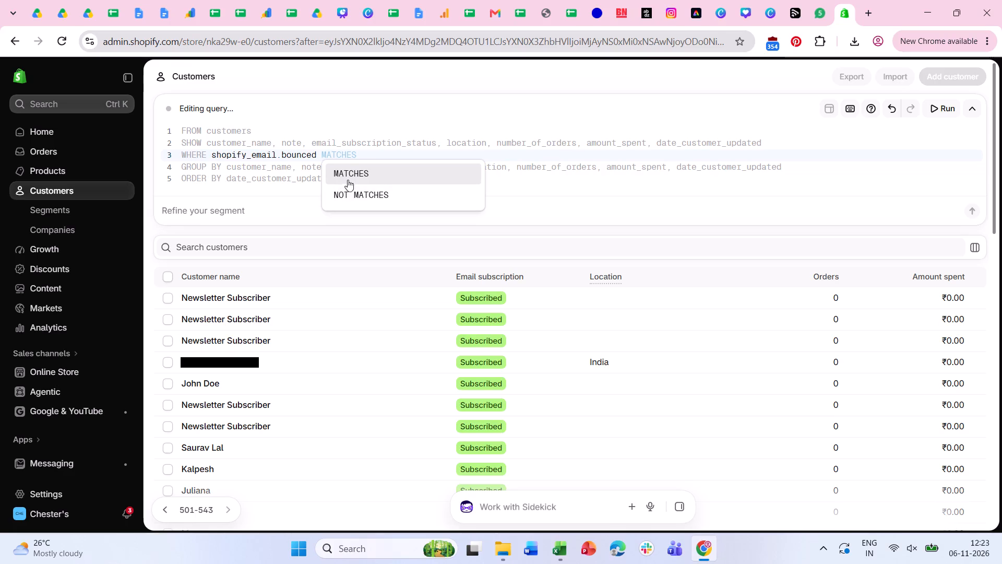
left_click(349, 178)
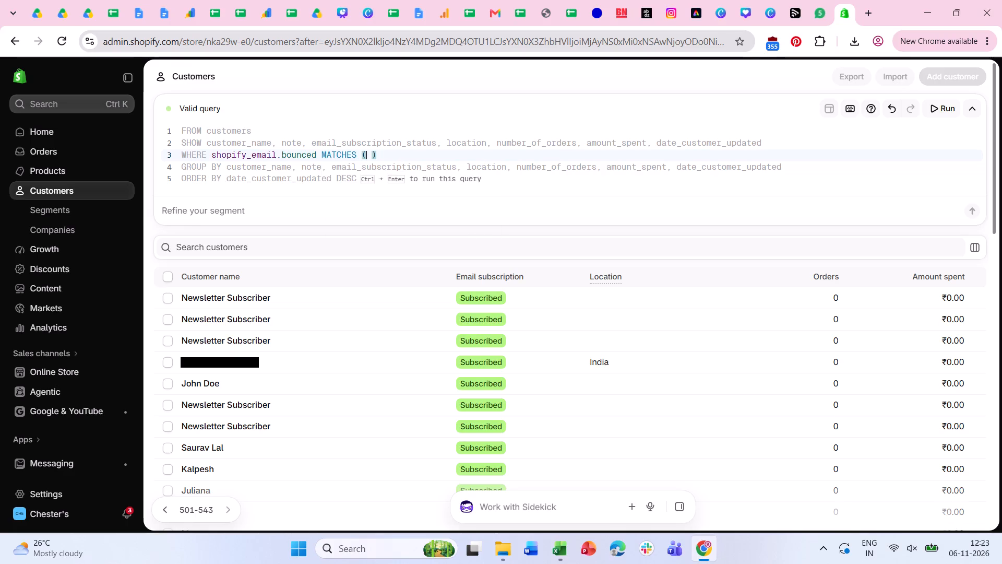
left_click(952, 108)
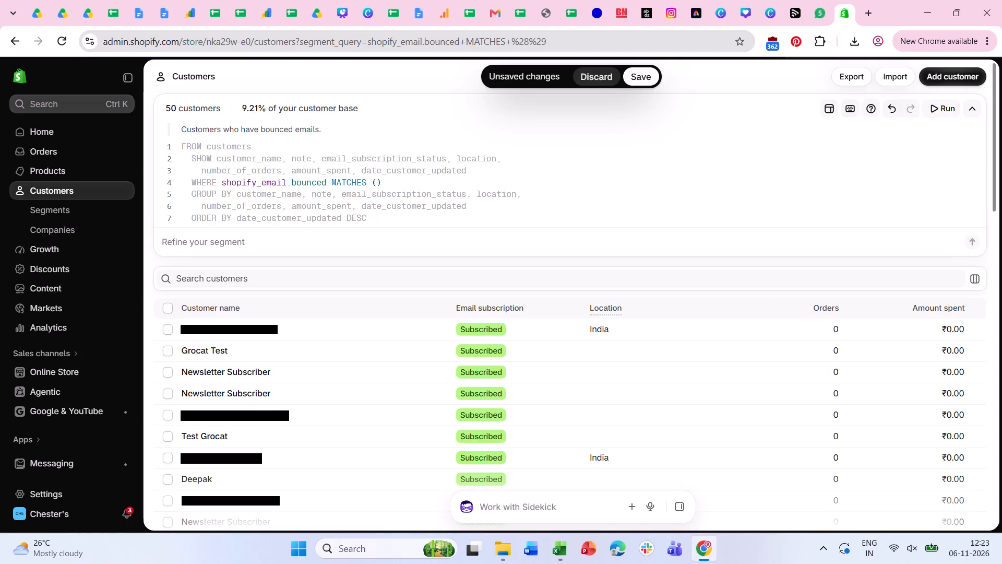
Review the full list of customers with bounced emails and their email subscription statuses, and return to the top of the list.
scroll(596, 238, "down", 5)
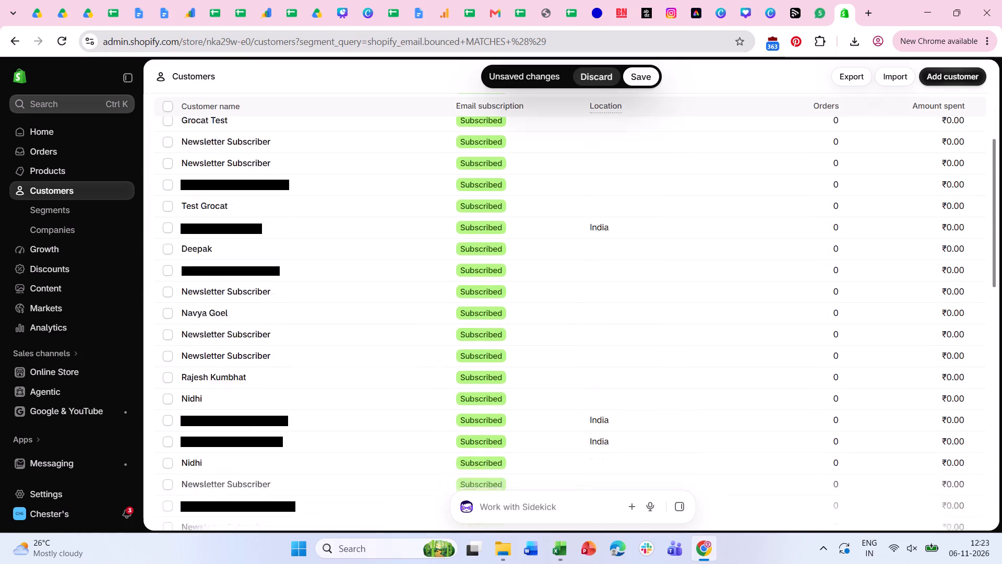
scroll(596, 238, "down", 12)
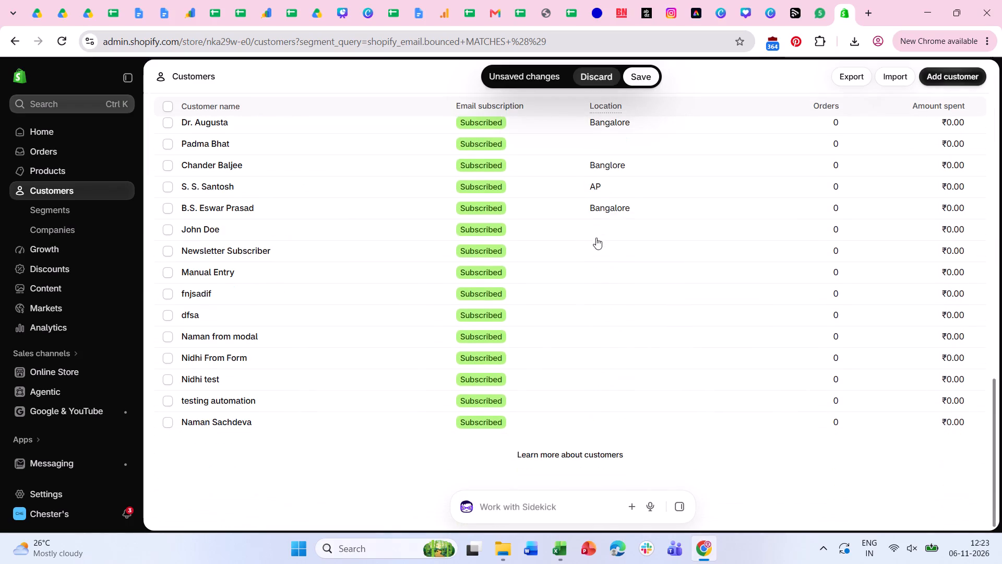
scroll(723, 334, "up", 18)
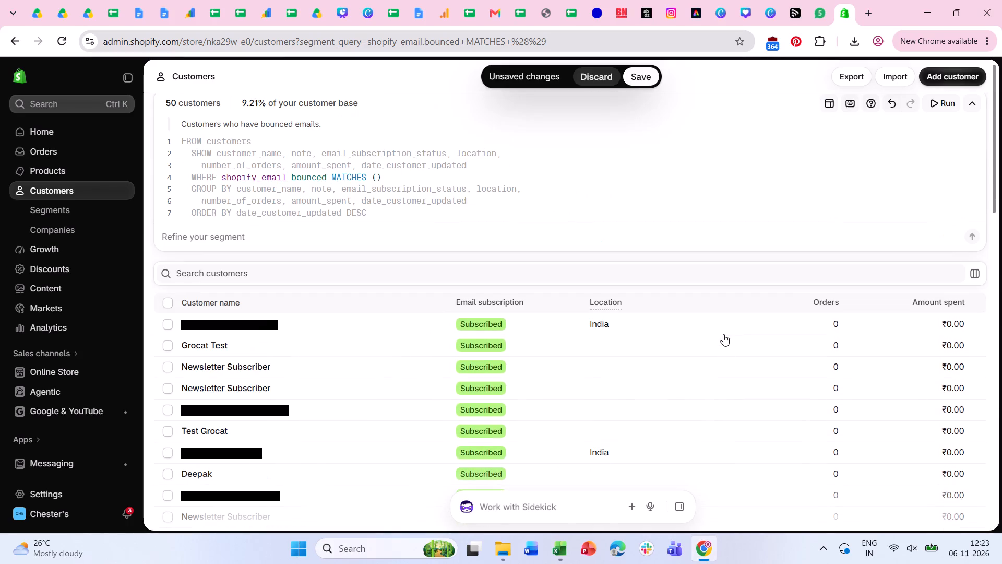
scroll(723, 334, "down", 2)
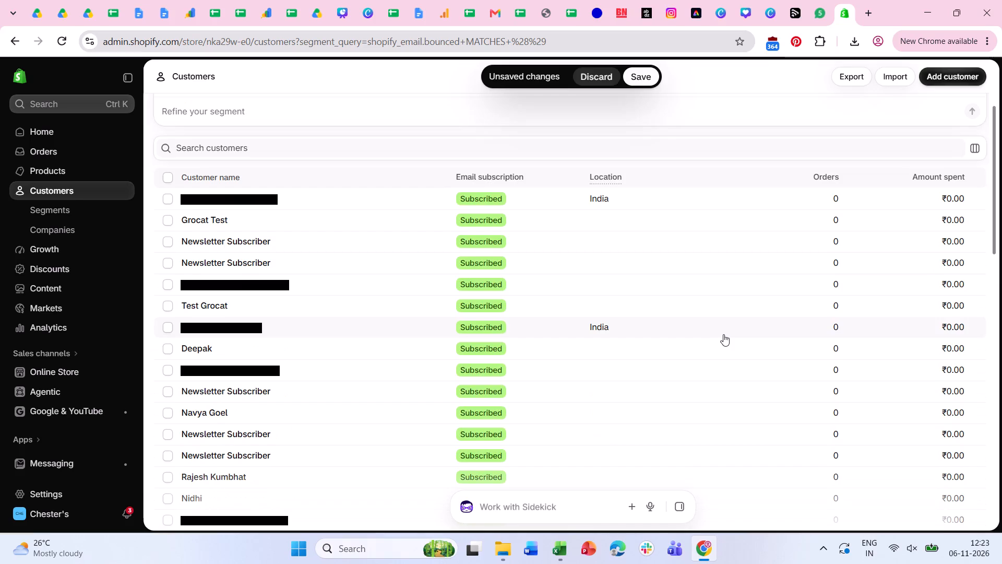
scroll(723, 334, "down", 1)
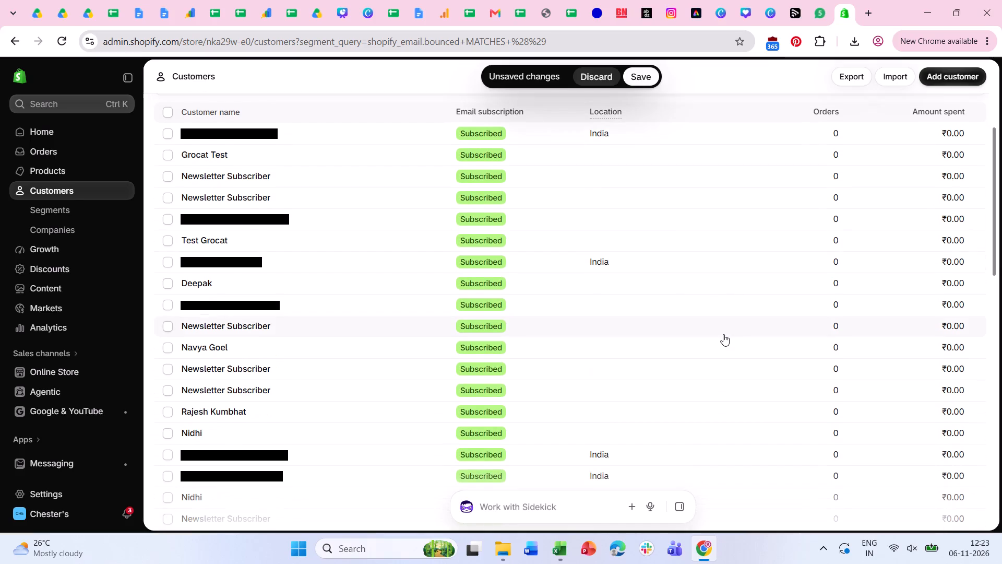
scroll(723, 334, "down", 2)
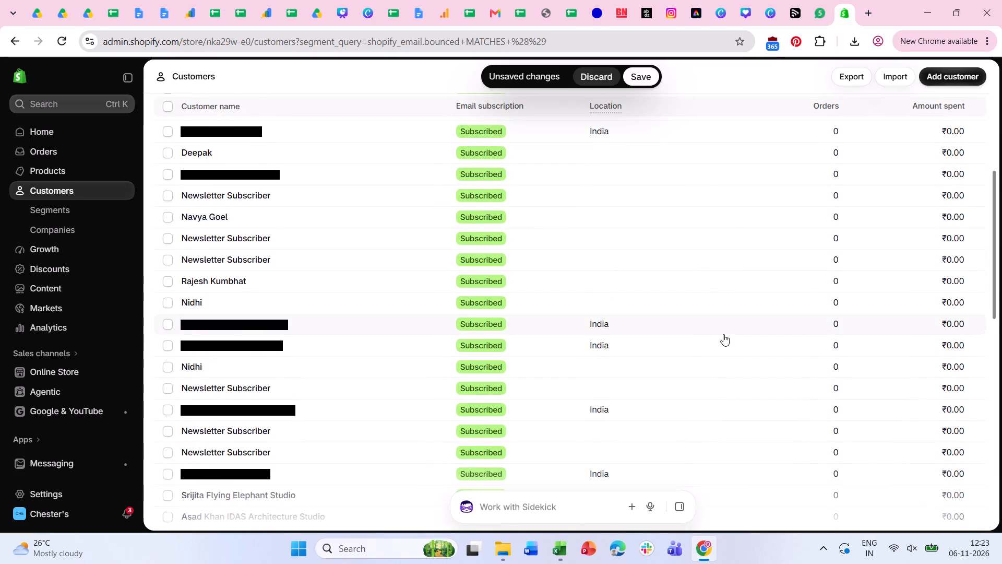
scroll(723, 335, "down", 2)
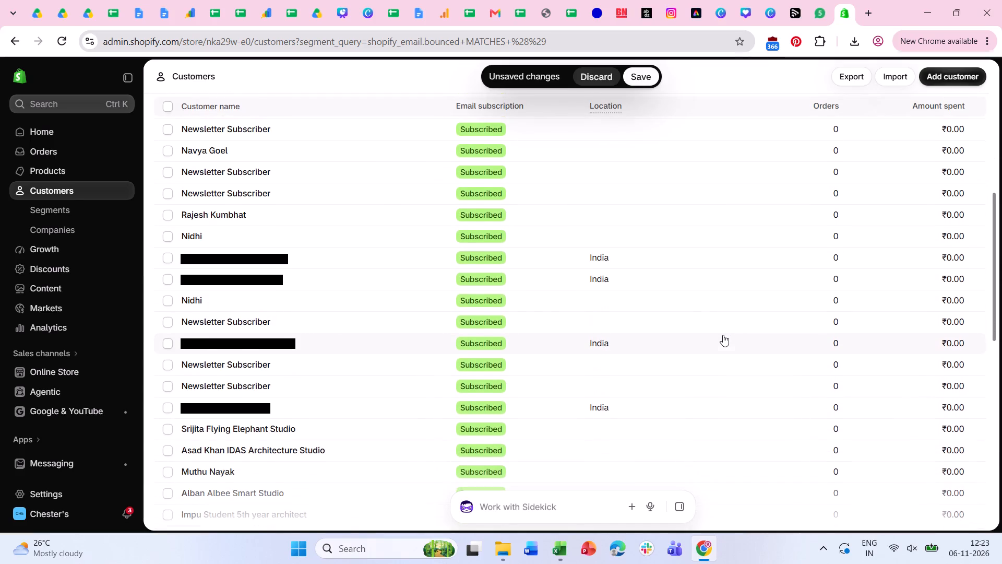
scroll(722, 337, "down", 1)
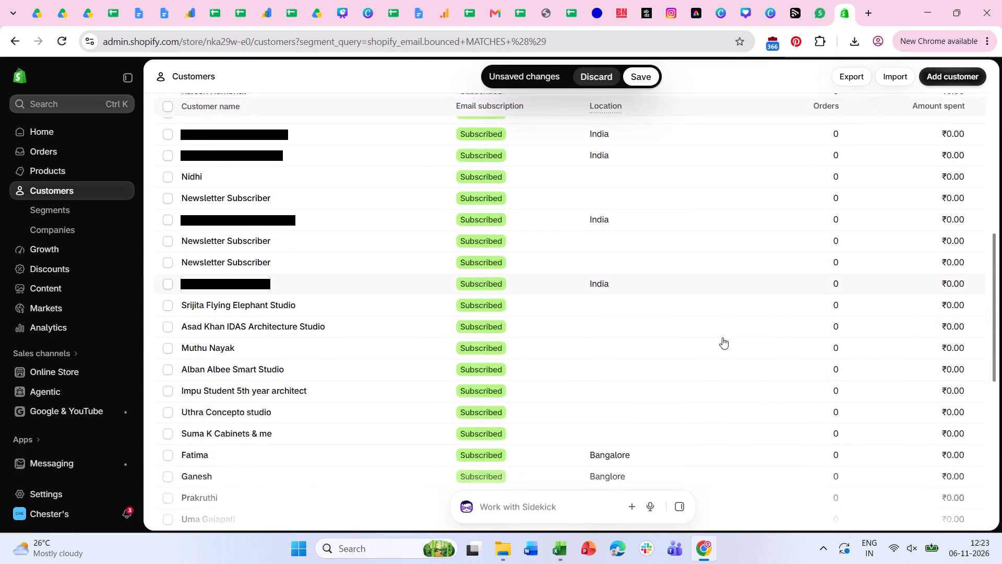
scroll(722, 337, "down", 2)
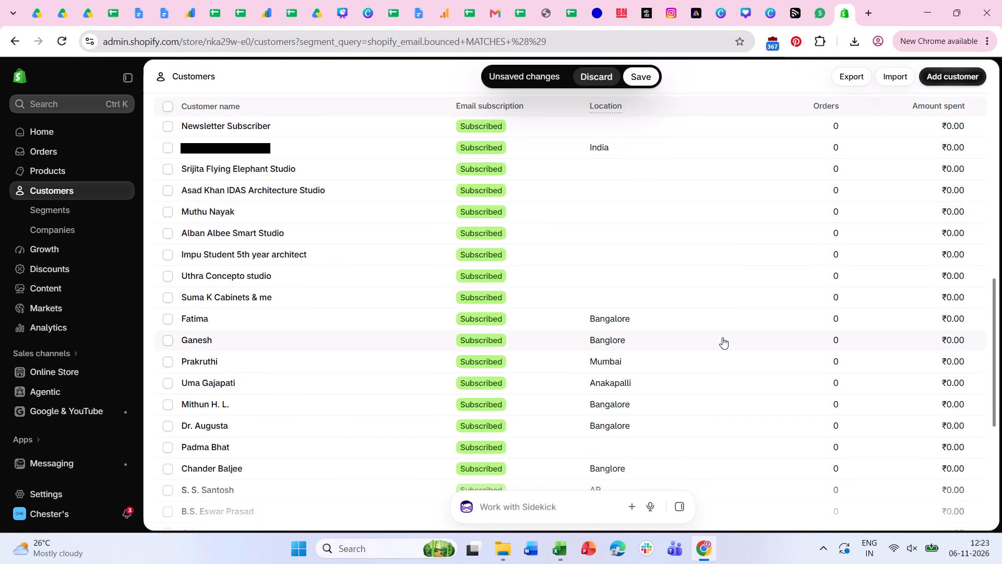
scroll(721, 337, "down", 1)
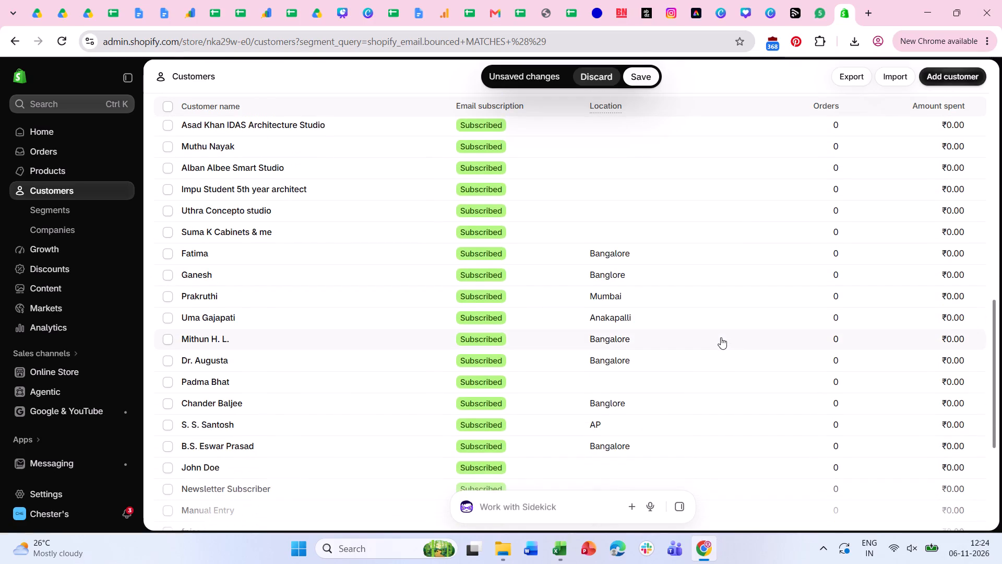
scroll(721, 337, "down", 2)
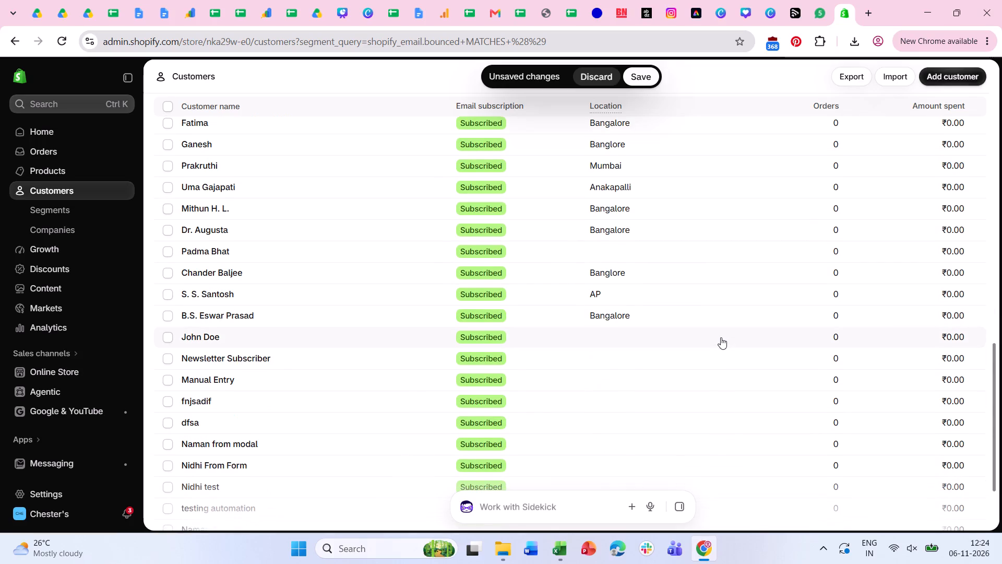
scroll(721, 337, "down", 2)
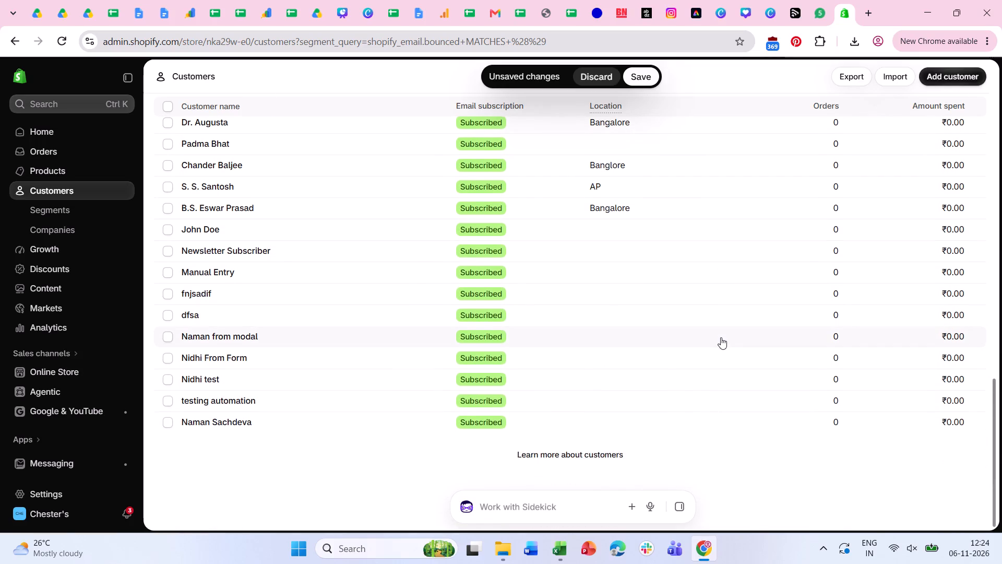
scroll(721, 337, "up", 20)
scroll(721, 337, "up", 2)
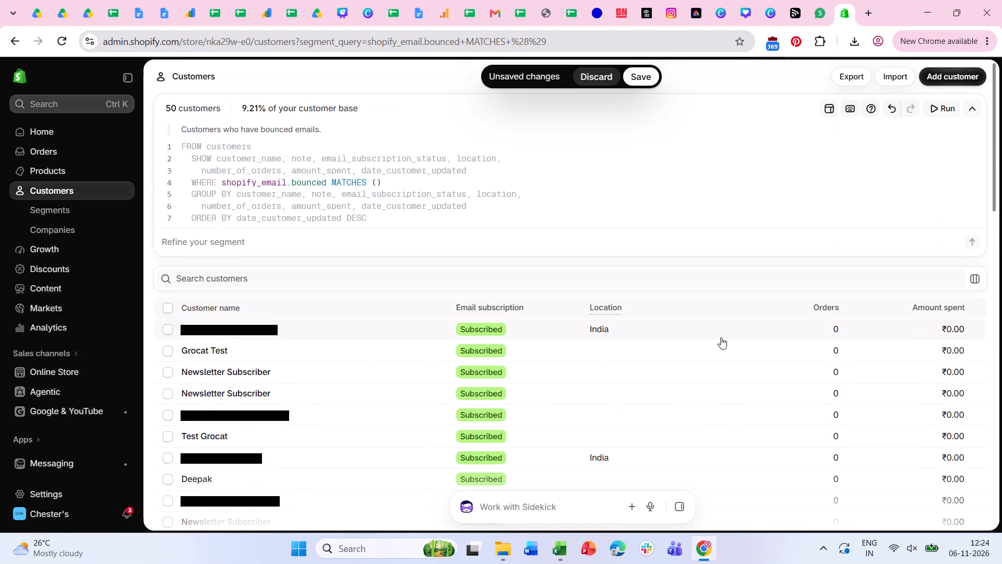
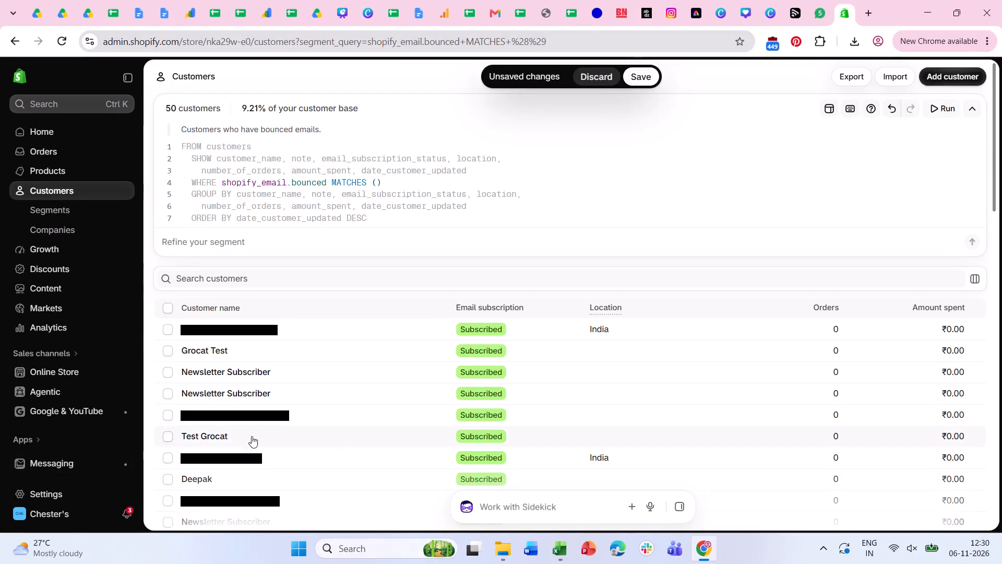
Browse the bounced-email customer list and examine the contact information of two Newsletter Subscriber profiles, one further down and the first listed.
scroll(438, 418, "down", 2)
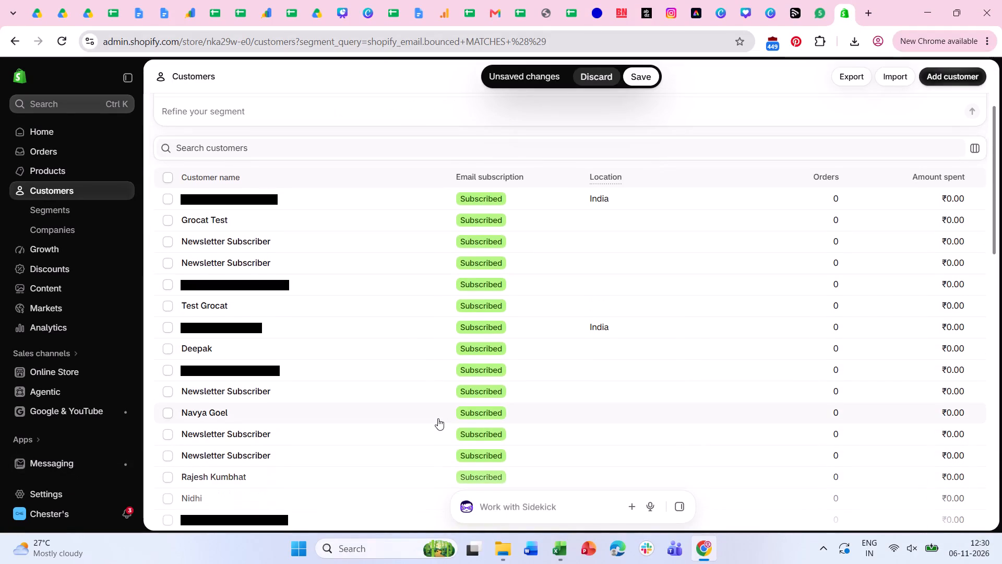
scroll(438, 418, "down", 3)
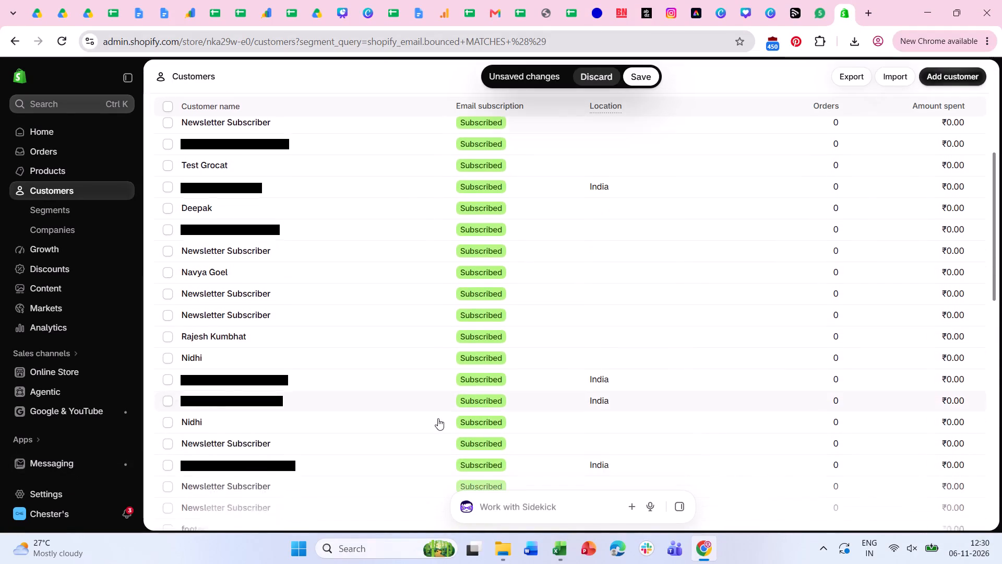
scroll(438, 418, "down", 1)
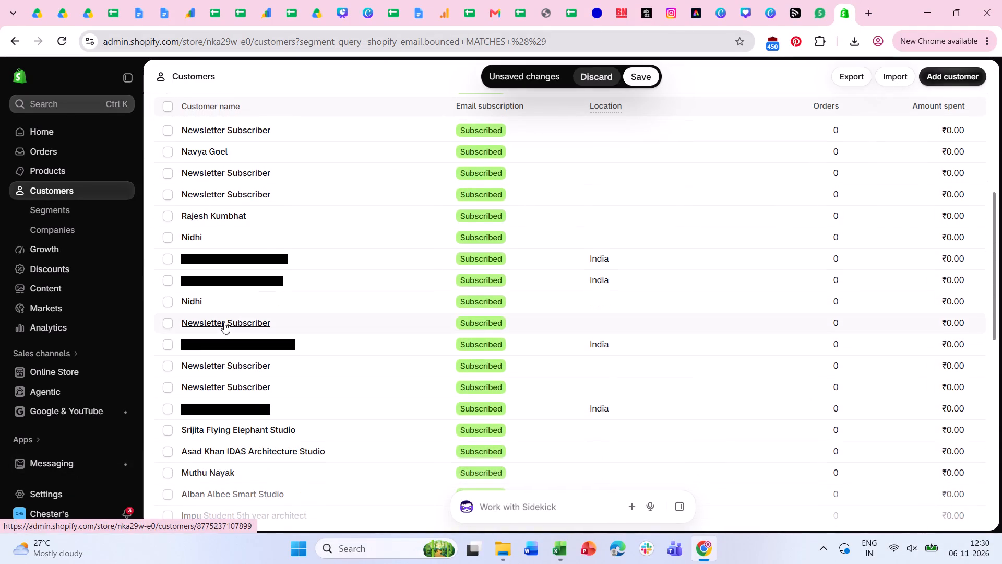
left_click(224, 322)
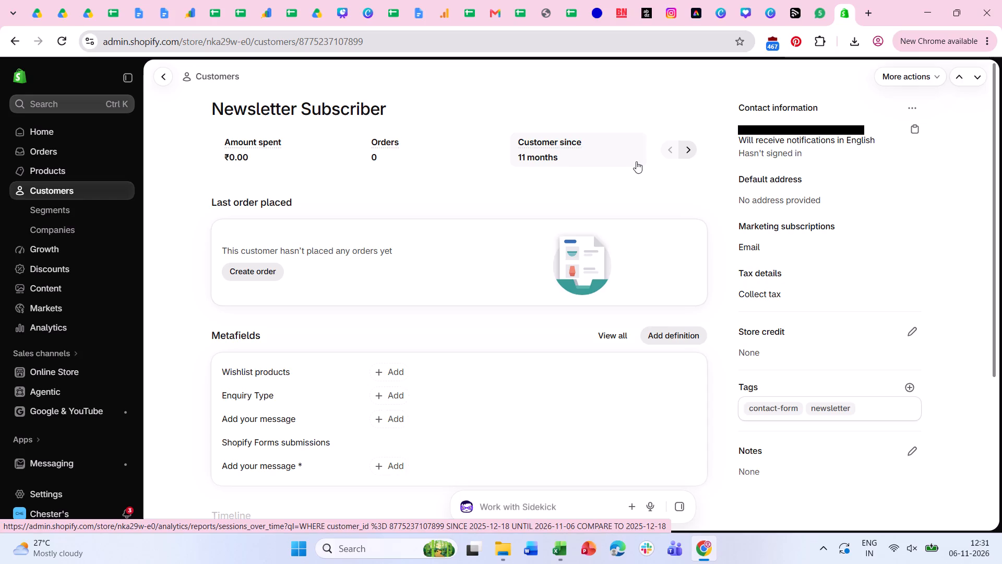
left_click(17, 41)
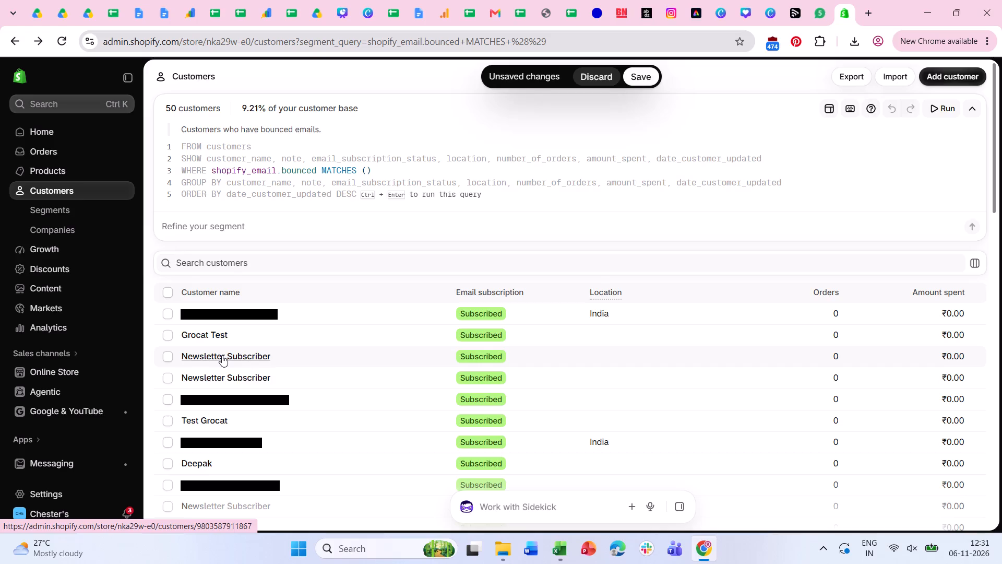
left_click(222, 355)
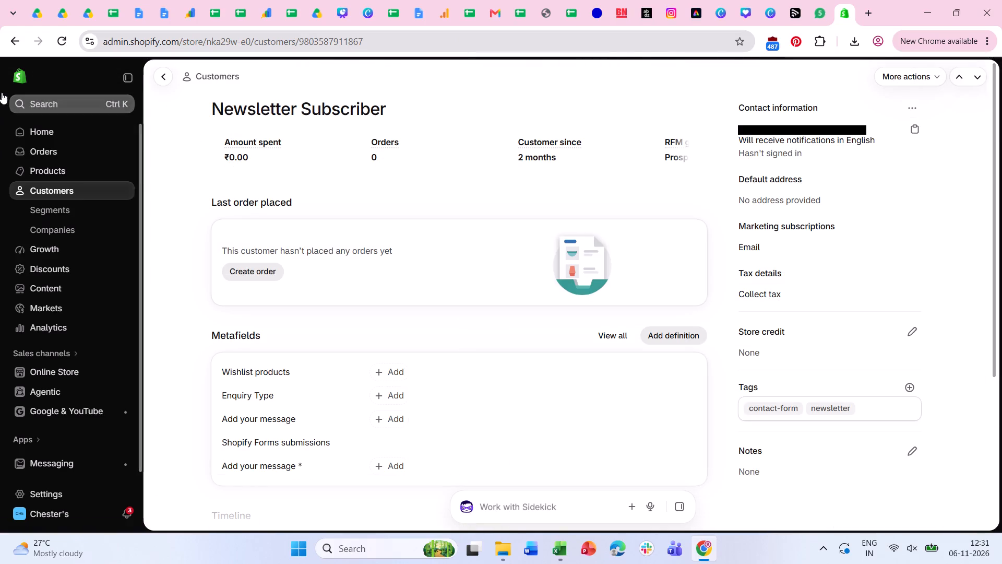
left_click(7, 52)
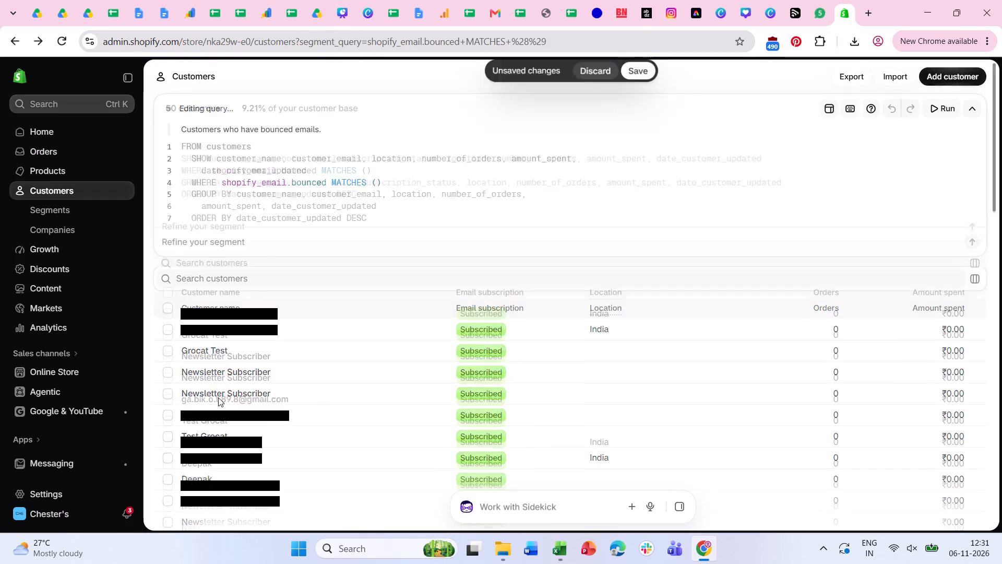
left_click(222, 380)
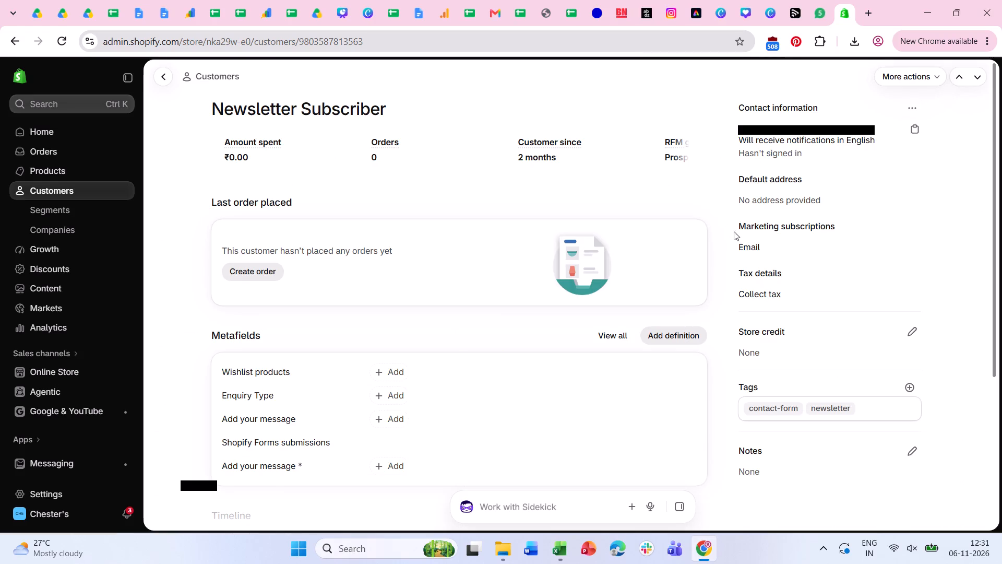
left_click_drag(732, 133, 765, 132)
left_click_drag(765, 132, 859, 134)
left_click(912, 127)
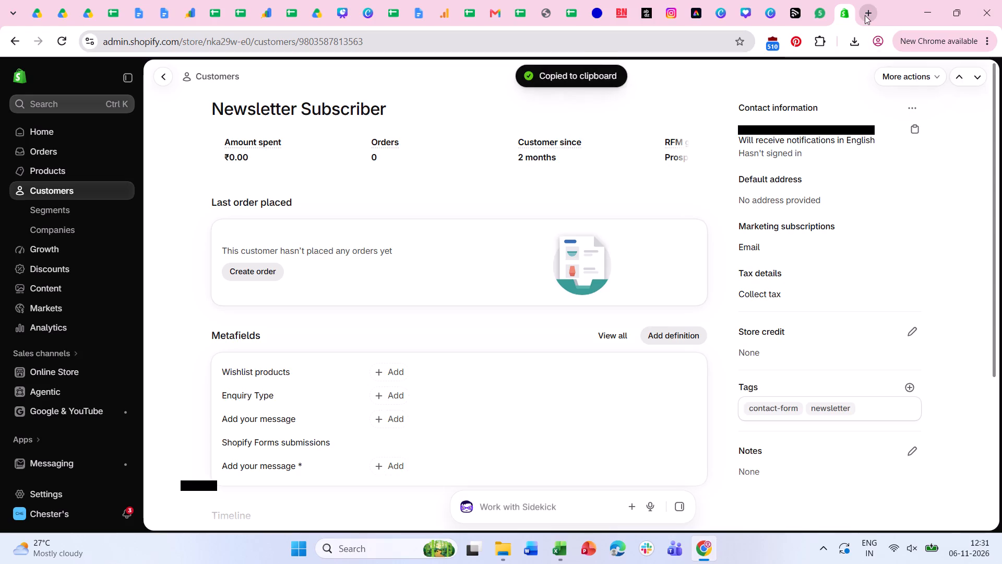
left_click(865, 15)
key("g")
key("Return")
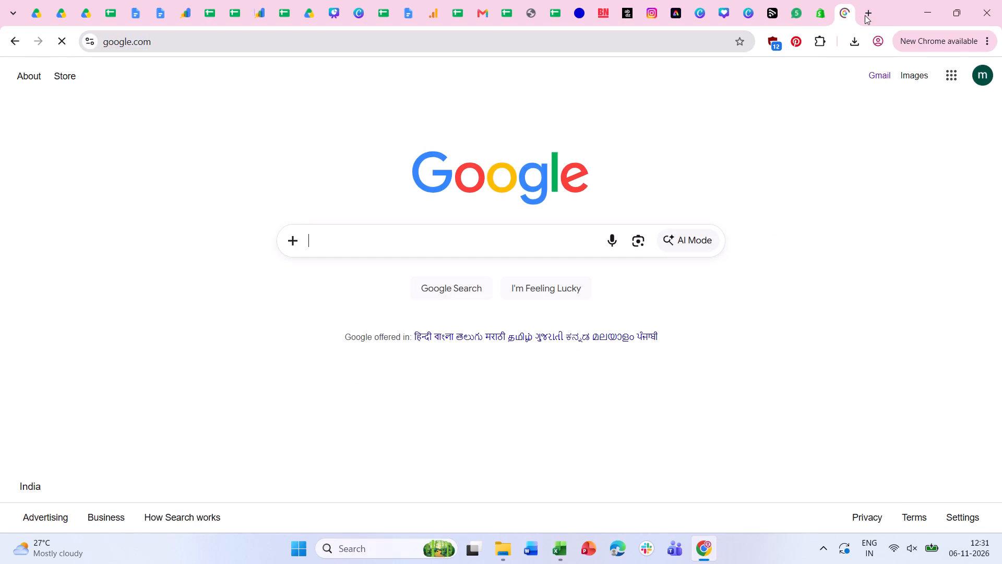
key("ctrl+v")
key("Return")
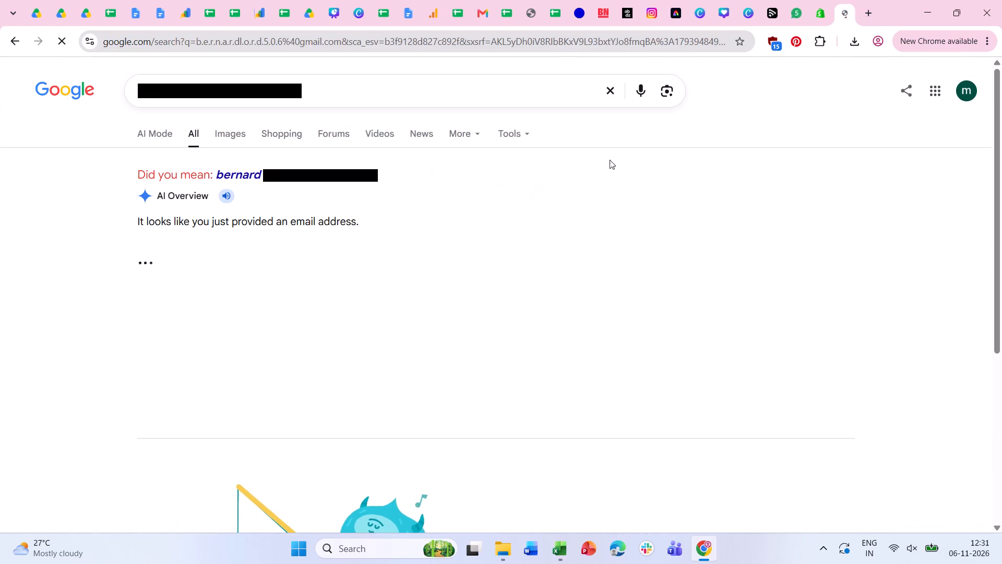
scroll(731, 284, "down", 3)
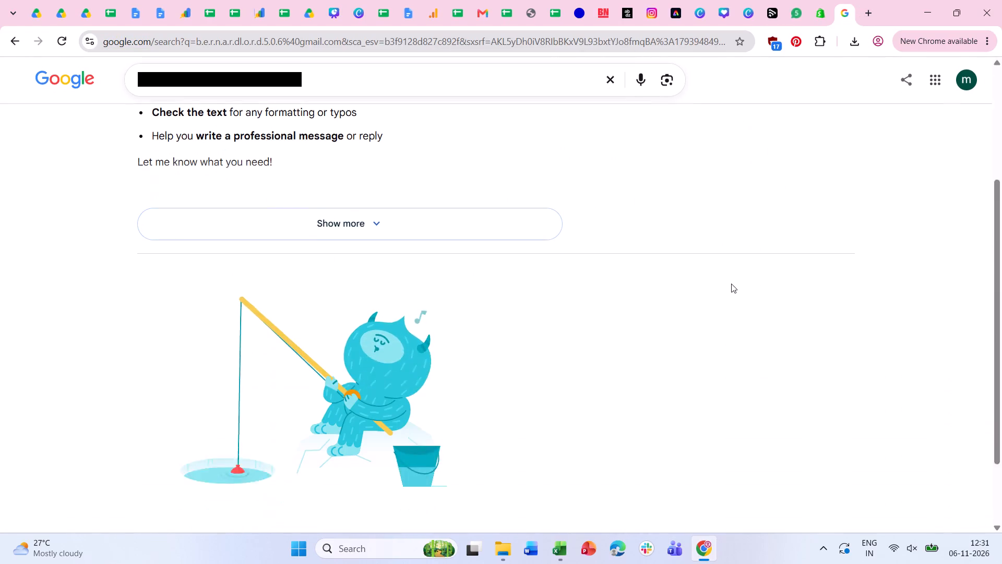
scroll(731, 284, "up", 3)
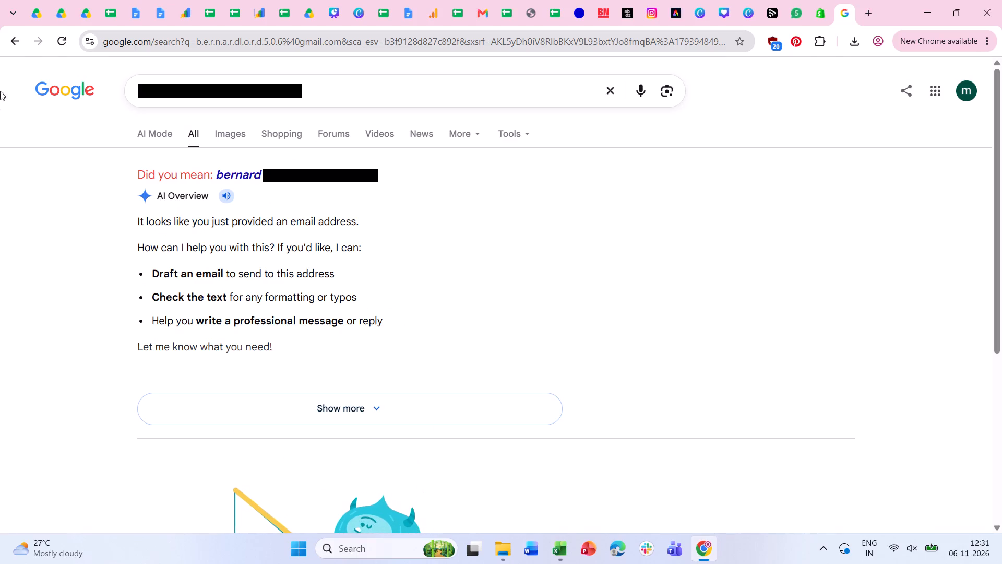
Search Google for "email verifier" instead and open Verifalia's Free email address validator in a separate tab.
triple_click(150, 90)
key("BackSpace")
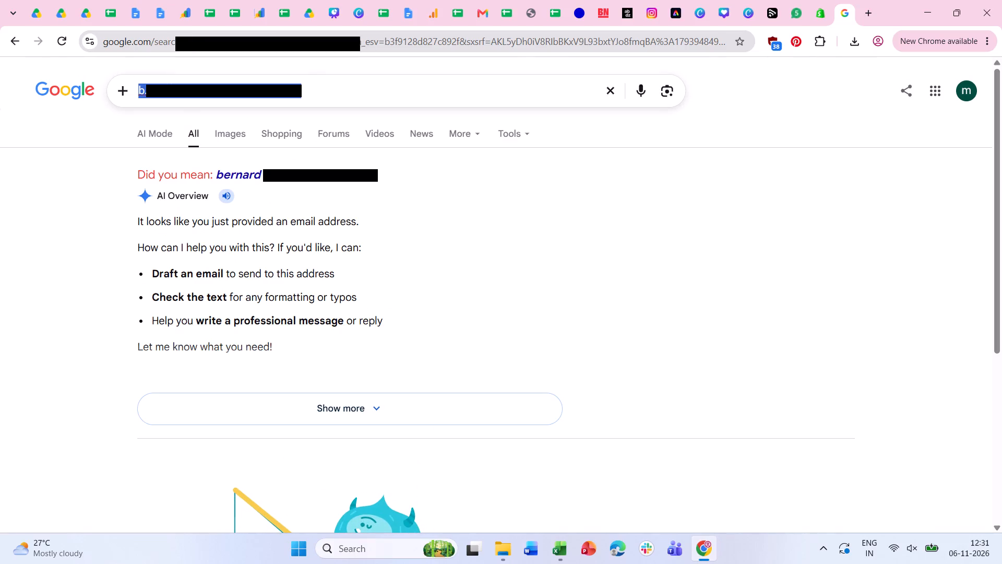
type("email")
key("space")
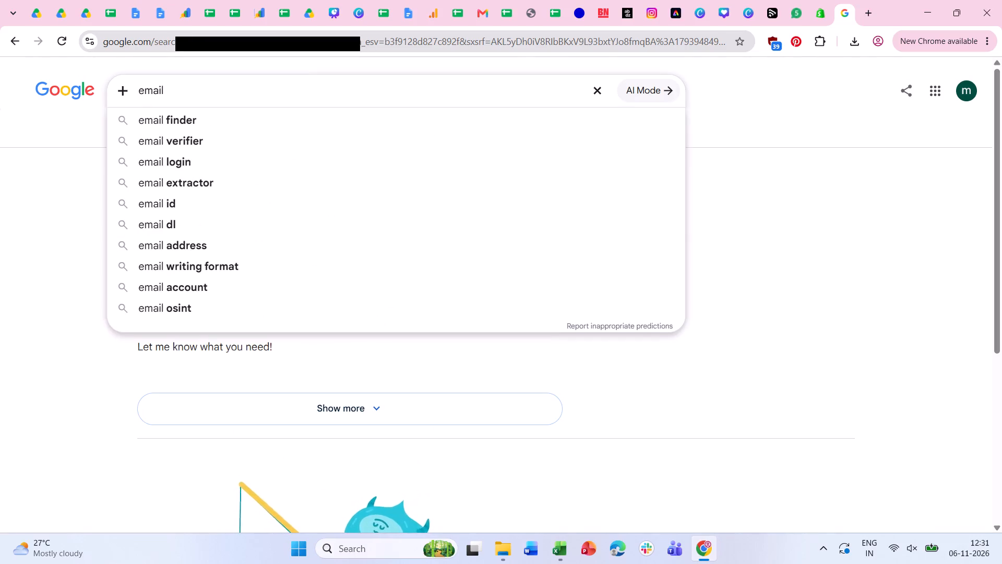
key("Down")
key("Down")
key("Return")
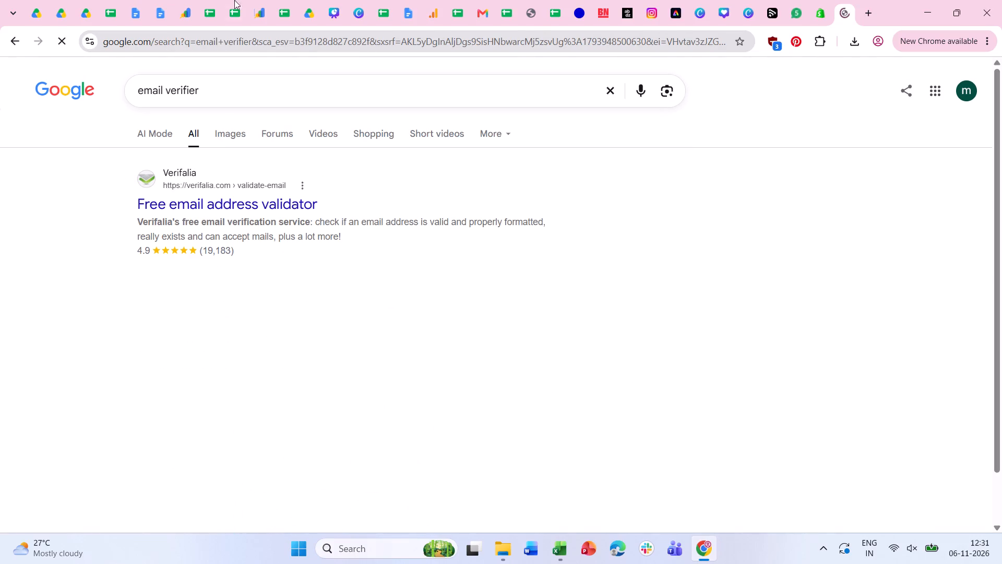
right_click(216, 210)
left_click(233, 221)
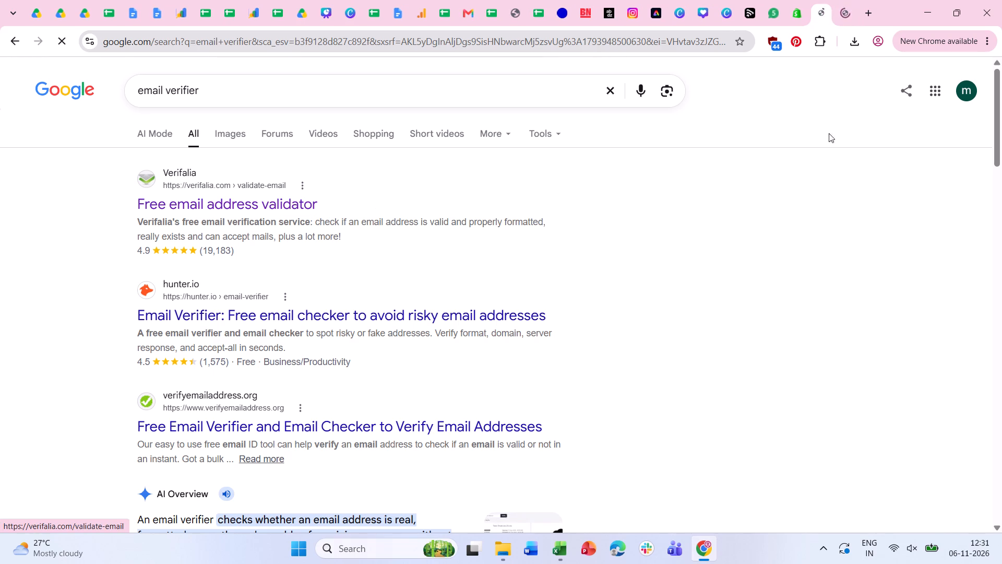
left_click(850, 11)
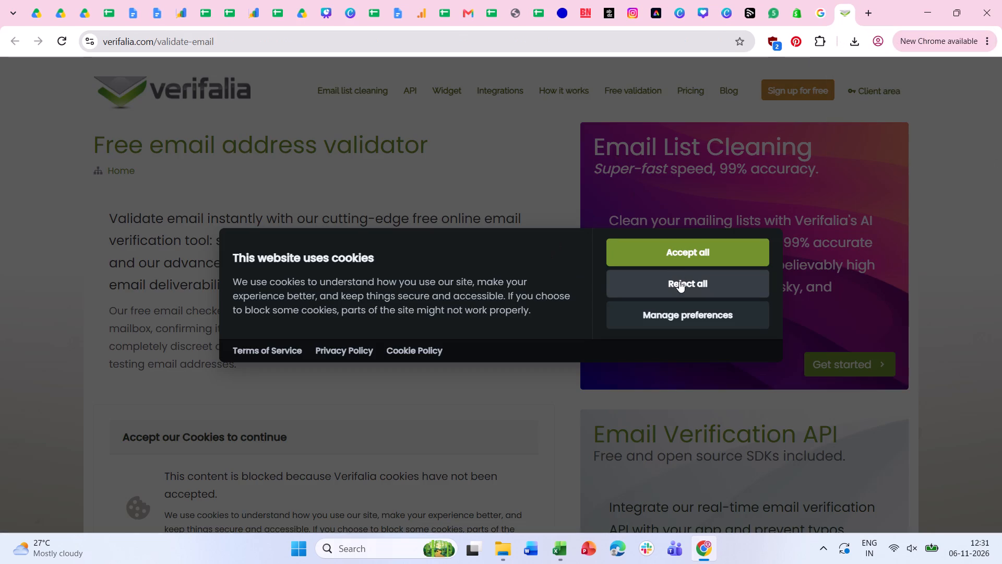
Accept Verifalia's cookies to unblock the validator and enter the copied customer email address for validation.
left_click(679, 281)
scroll(231, 417, "down", 6)
left_click(283, 194)
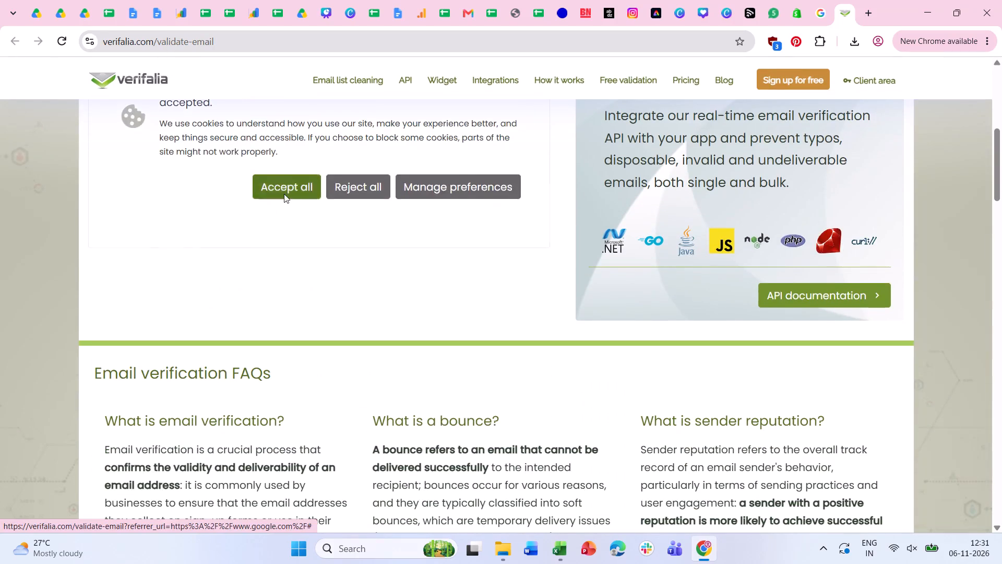
scroll(373, 244, "up", 3)
left_click(244, 261)
key("ctrl+v")
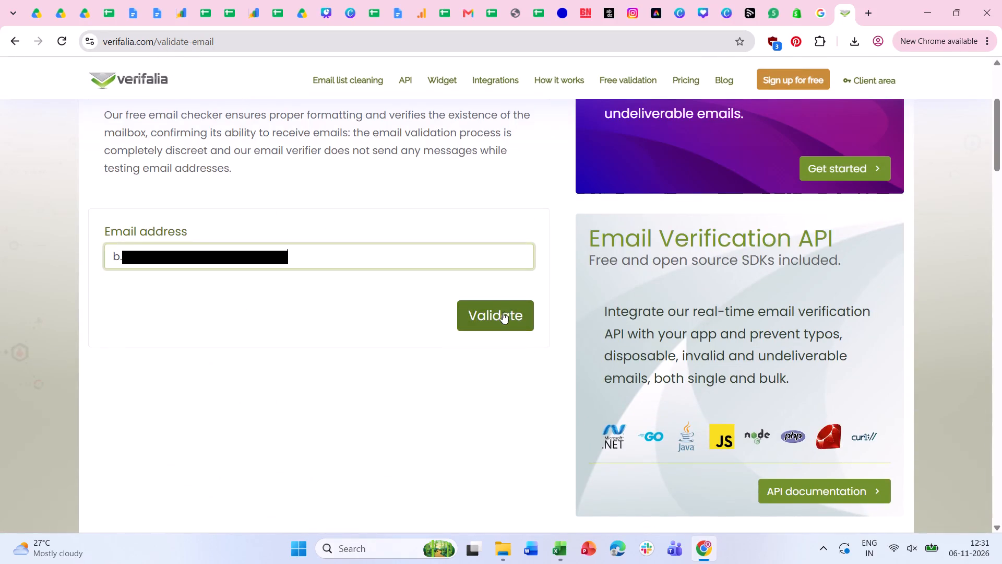
Run the free validation on the entered customer email address.
left_click(502, 309)
left_click(120, 309)
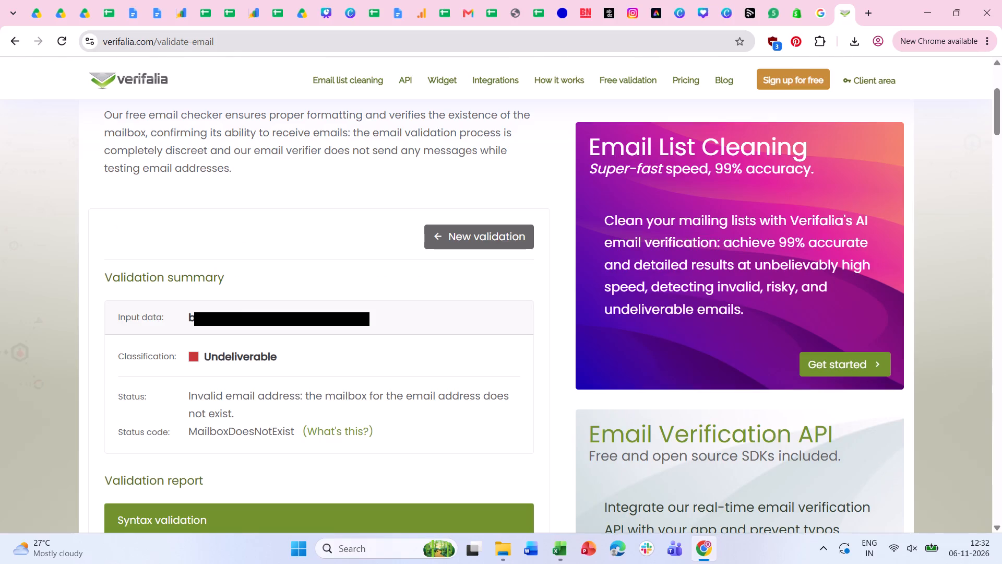
Review the validation report, from the classification and syntax checks through to the SMTP server and mailbox validation.
scroll(366, 412, "down", 1)
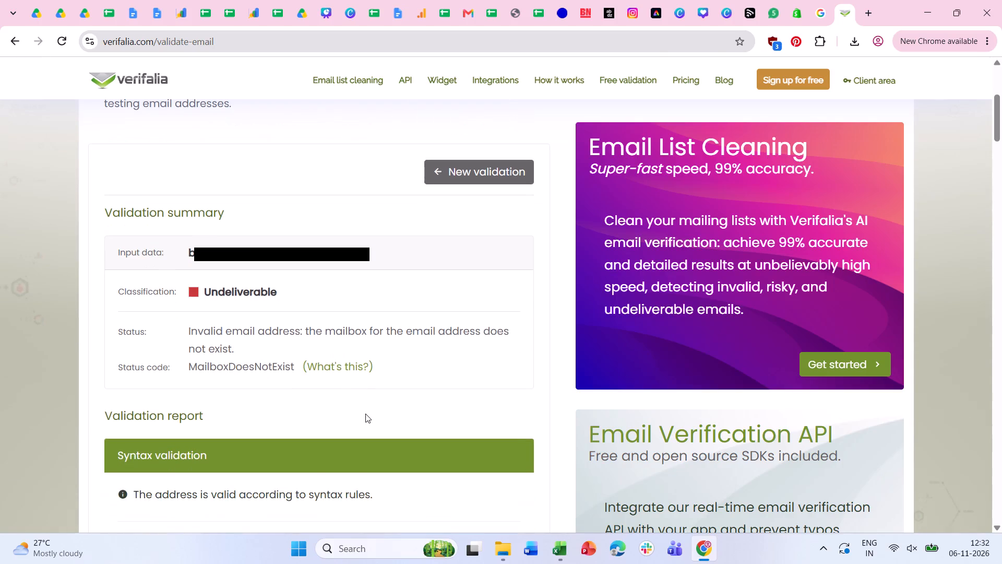
scroll(362, 402, "down", 3)
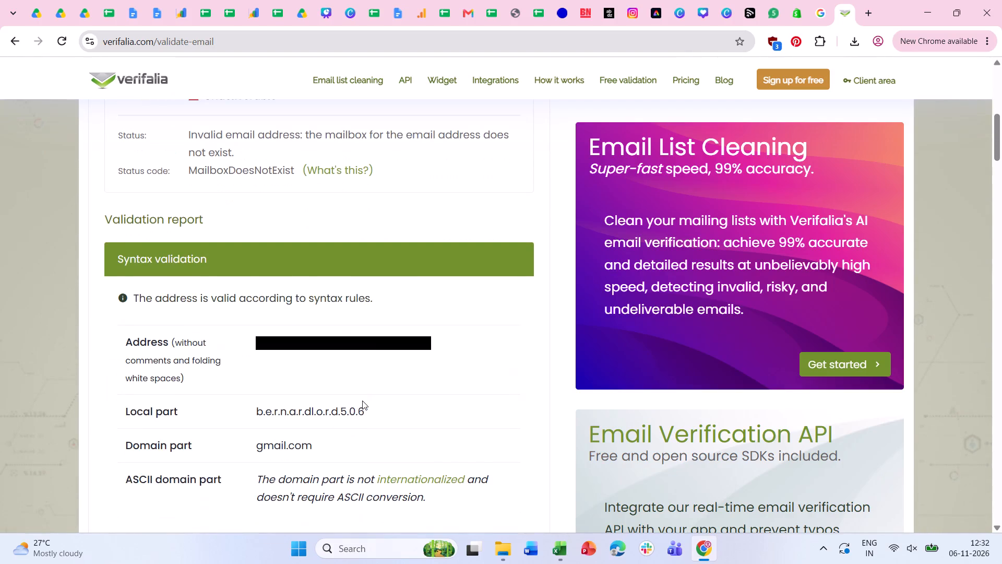
scroll(376, 379, "down", 6)
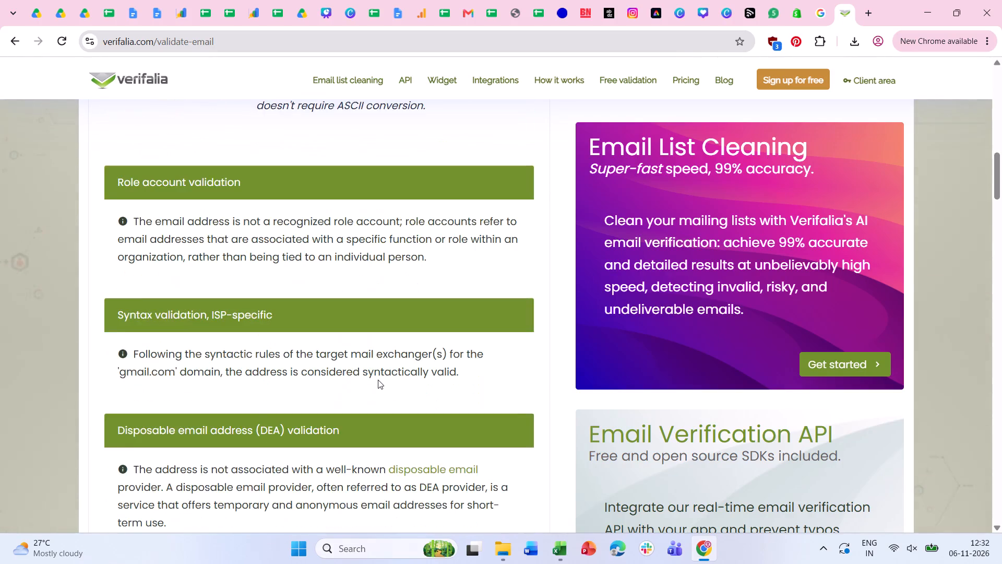
scroll(378, 380, "down", 4)
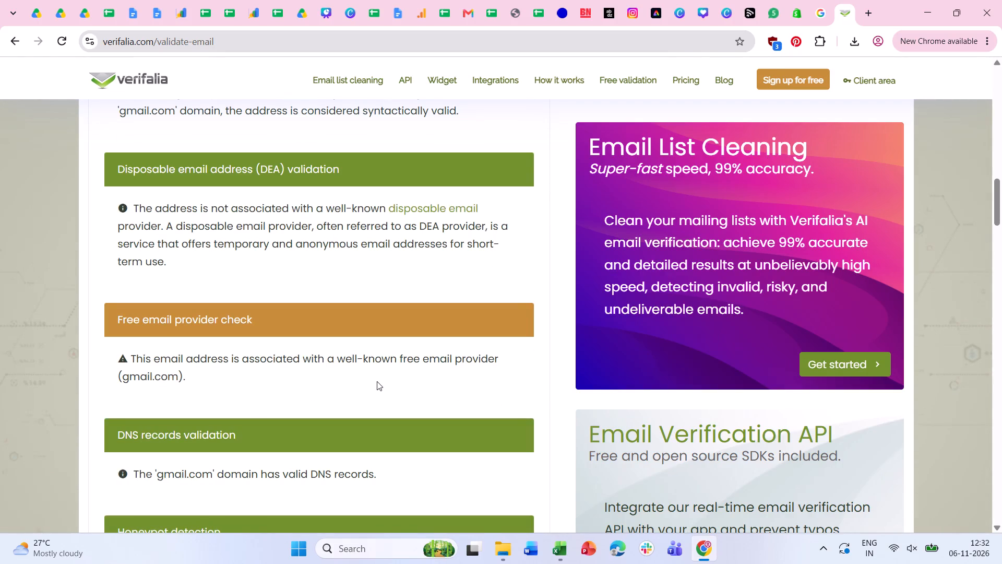
scroll(376, 382, "down", 4)
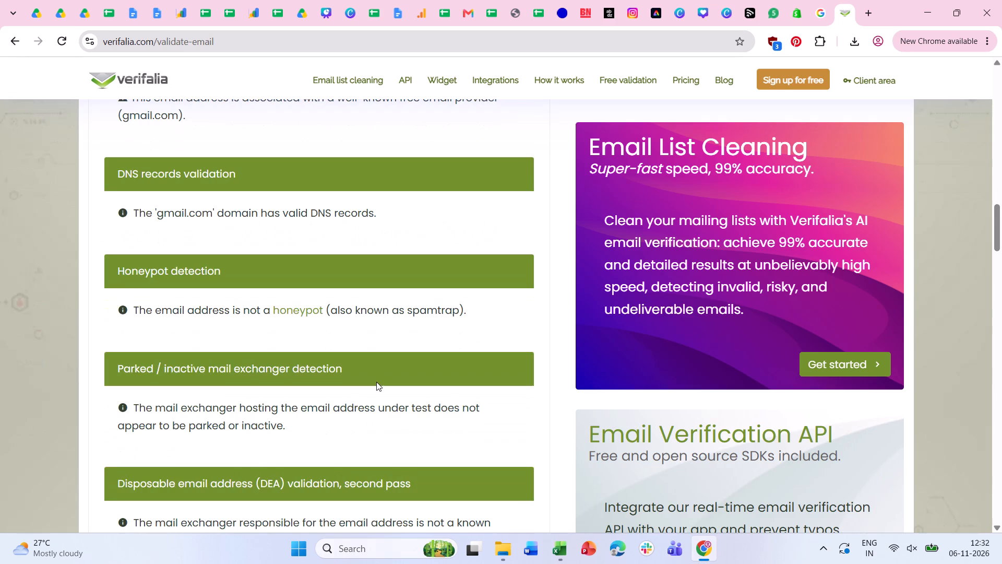
scroll(376, 382, "down", 7)
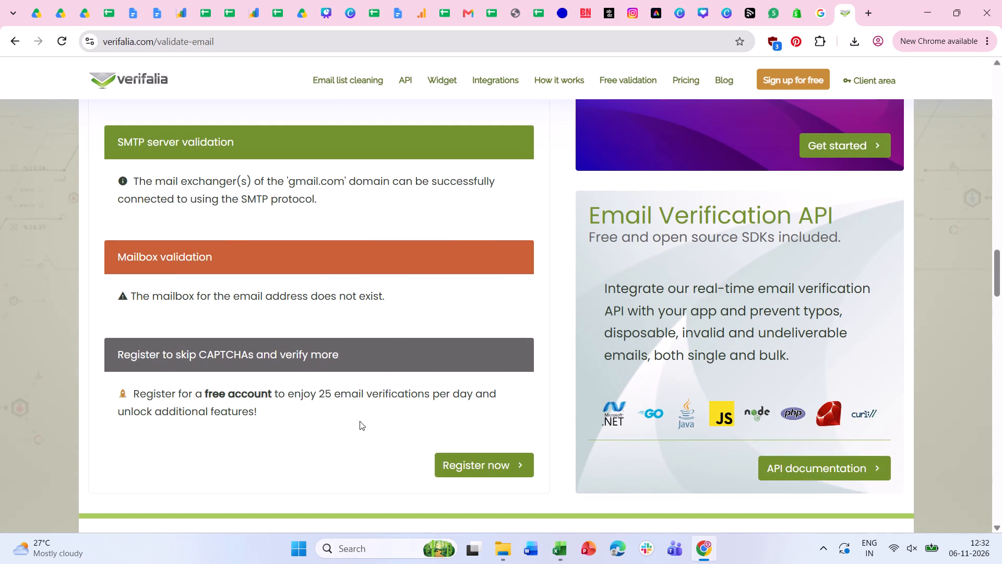
scroll(360, 421, "up", 20)
scroll(360, 421, "up", 11)
scroll(360, 423, "down", 2)
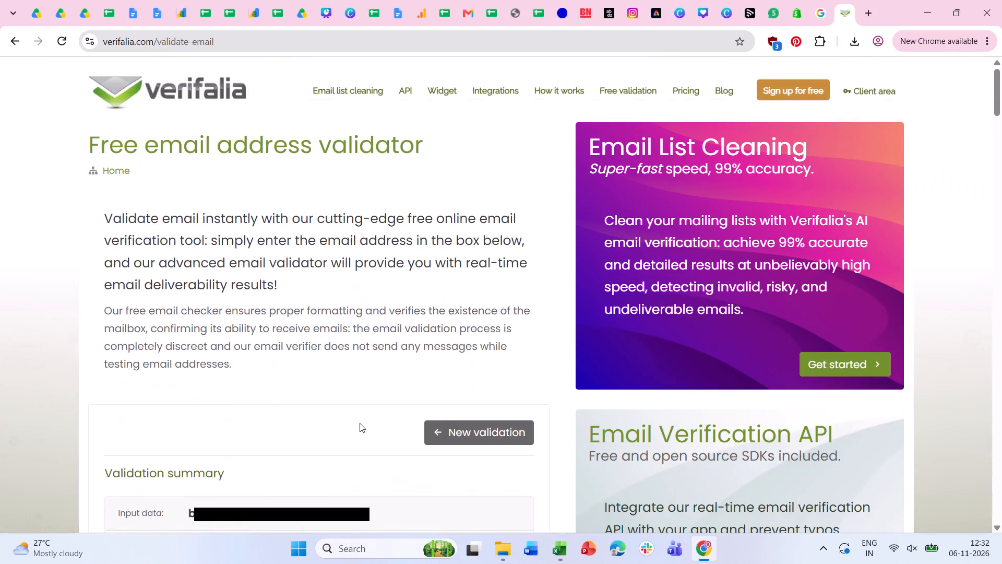
scroll(360, 423, "down", 2)
Switch back to the Newsletter Subscriber customer profile in Shopify.
left_click(798, 2)
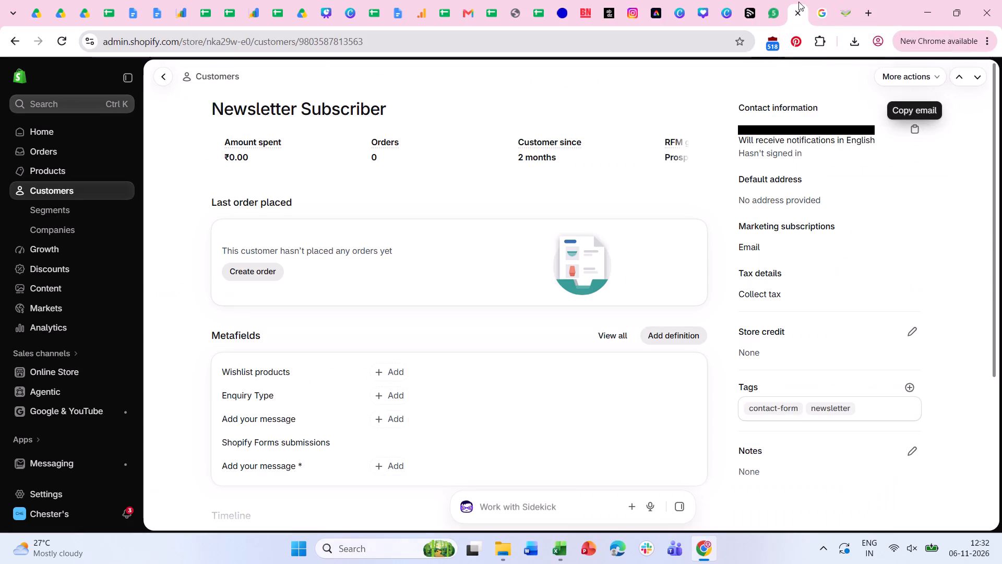
Return to the bounced-email customer list in Shopify and copy the email address of another Newsletter Subscriber further down.
left_click(16, 39)
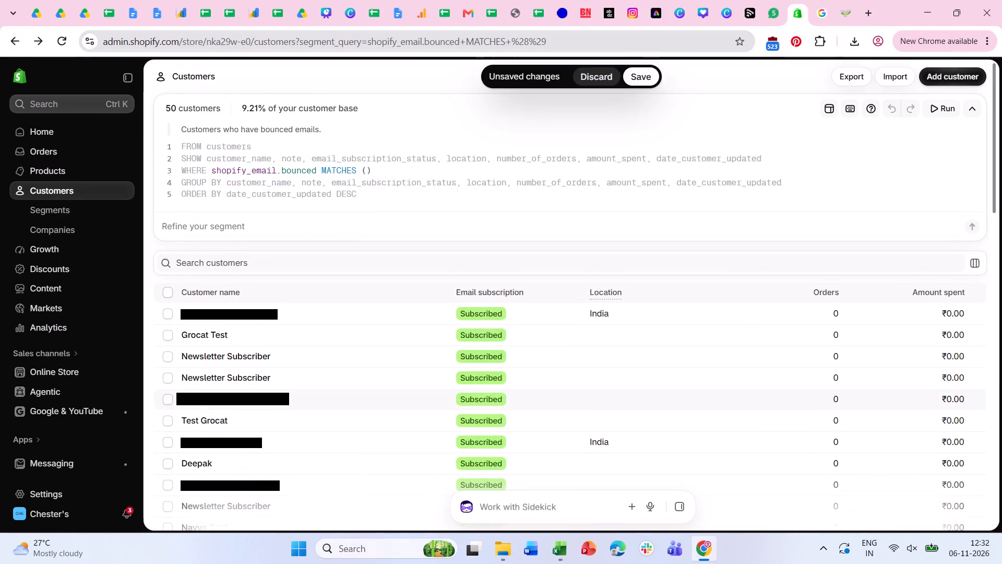
scroll(196, 414, "down", 2)
left_click(214, 378)
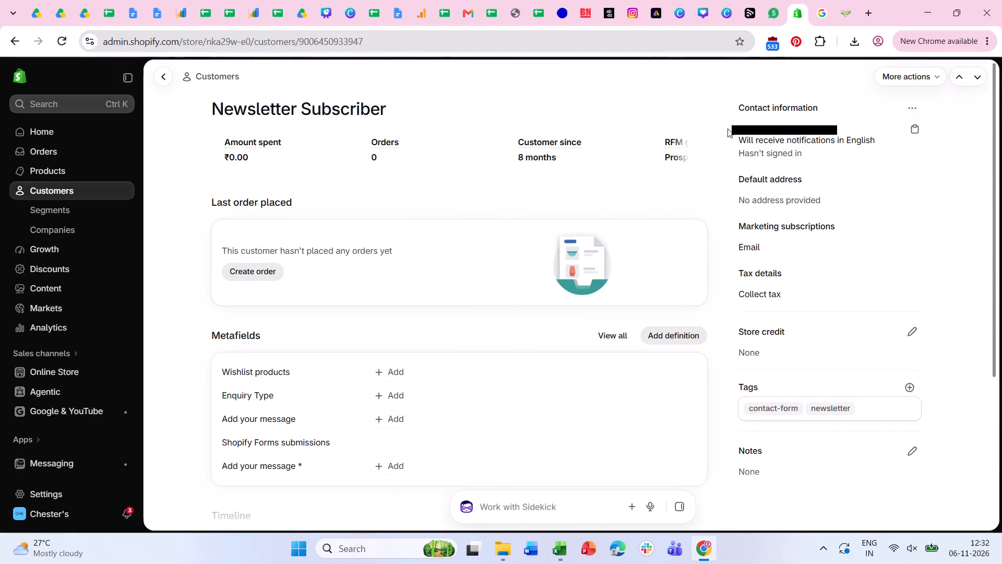
left_click_drag(732, 127, 838, 132)
left_click(915, 131)
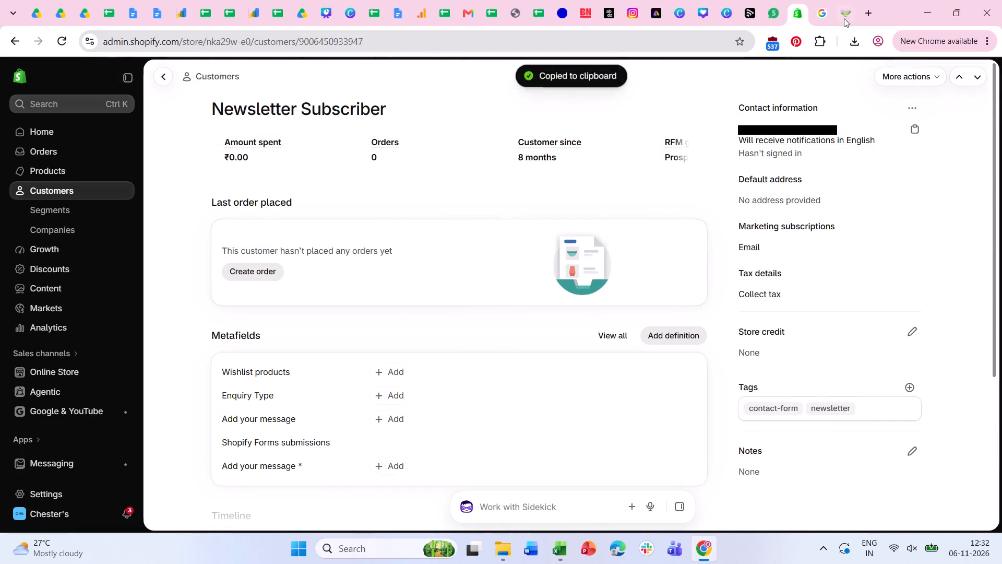
Open a new Verifalia validation in a separate tab, validate the copied email address and review its summary and validation report.
left_click(844, 18)
right_click(444, 179)
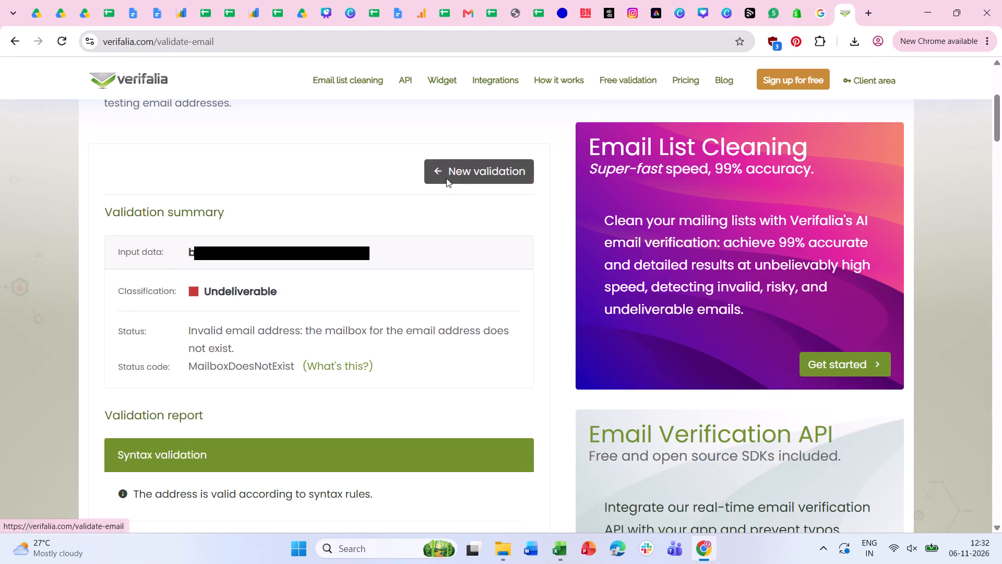
left_click(482, 197)
left_click(842, 0)
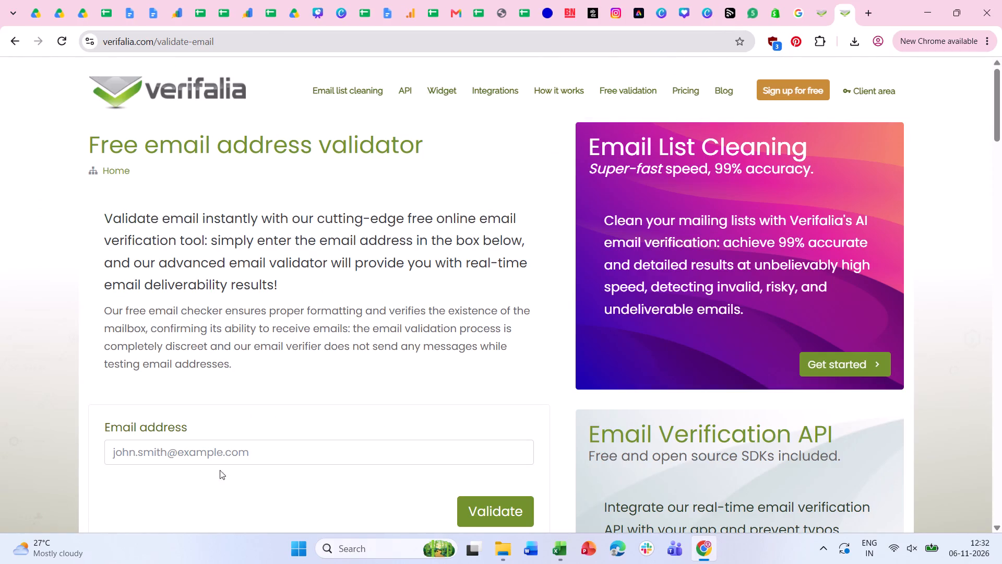
left_click(228, 443)
key("ctrl+v")
left_click(472, 506)
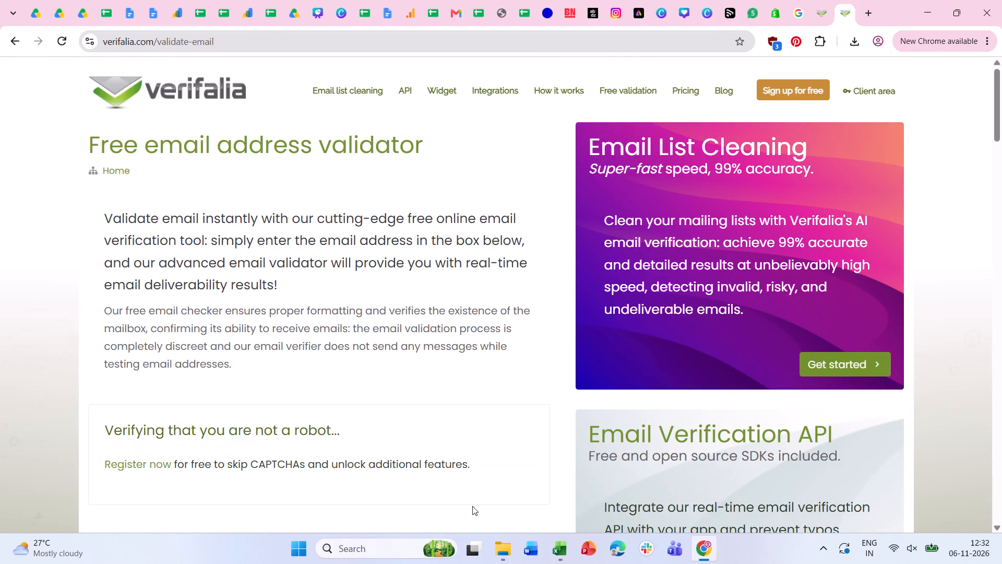
scroll(432, 403, "down", 3)
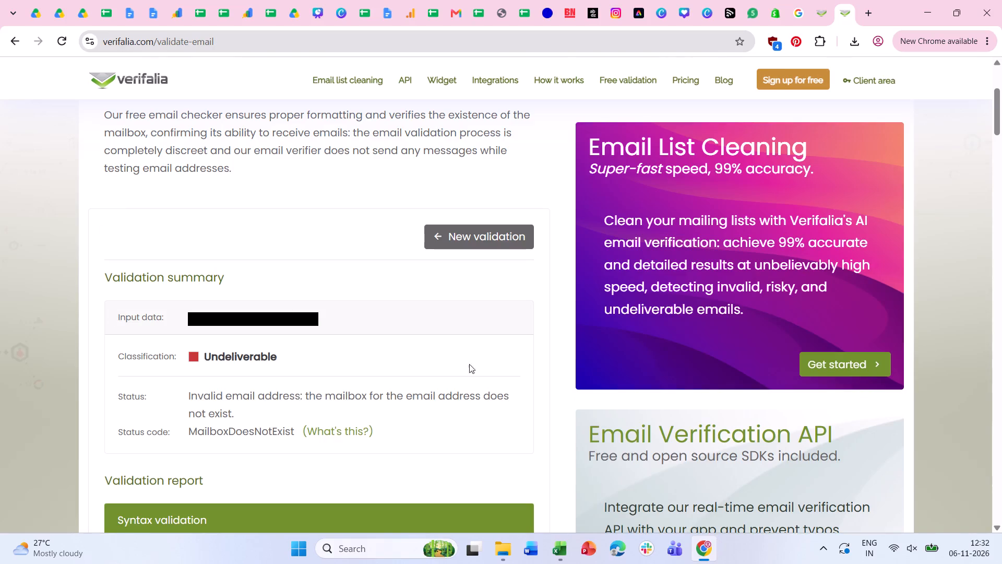
scroll(522, 398, "down", 2)
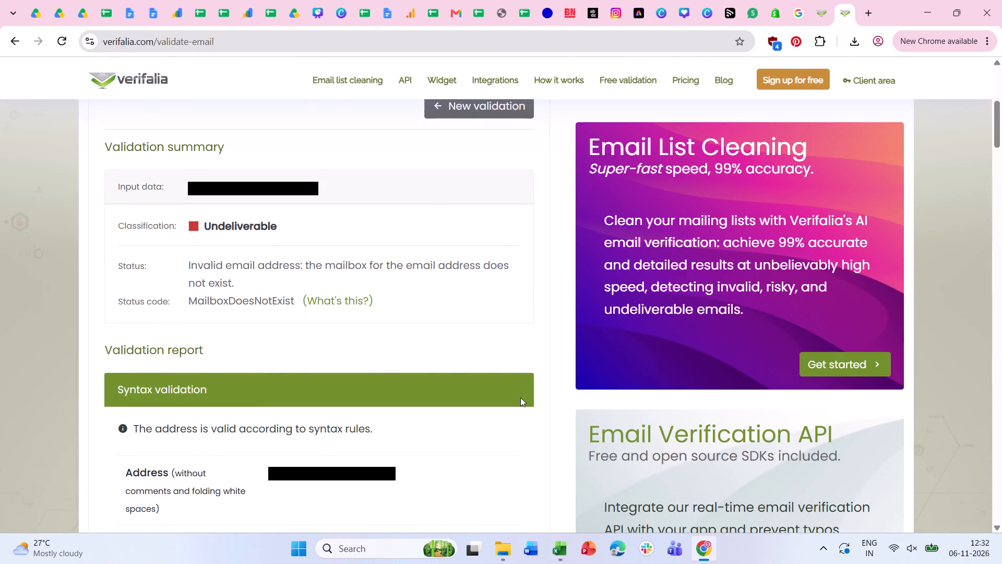
scroll(548, 433, "down", 3)
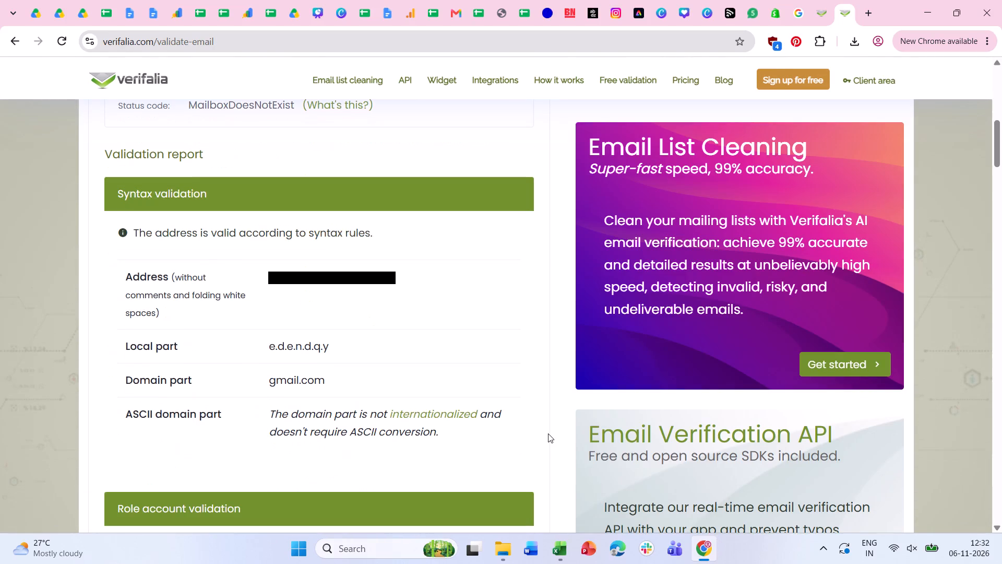
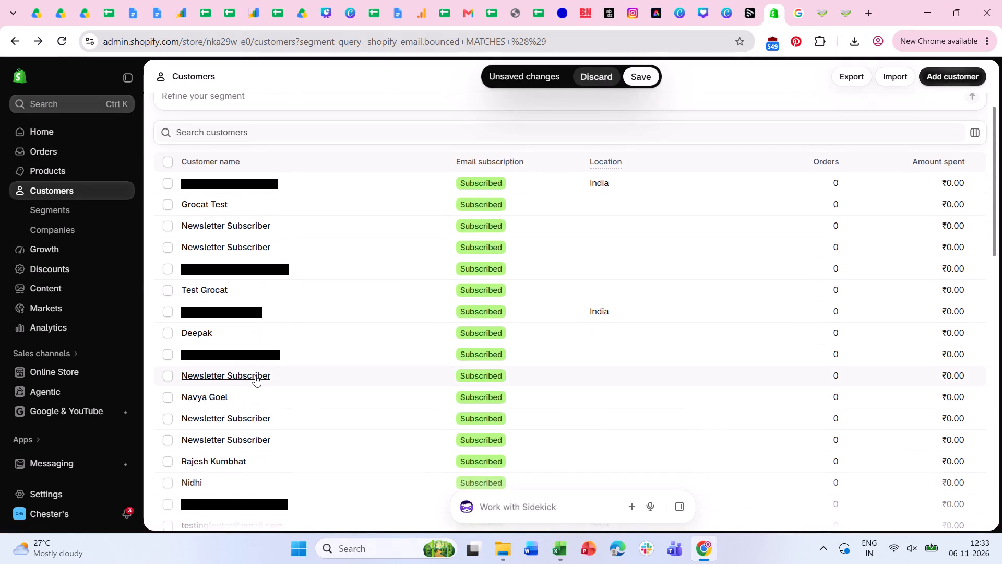
Open another Newsletter Subscriber further down the bounced-email customer list and copy the customer's email address.
scroll(255, 376, "down", 1)
left_click(250, 355)
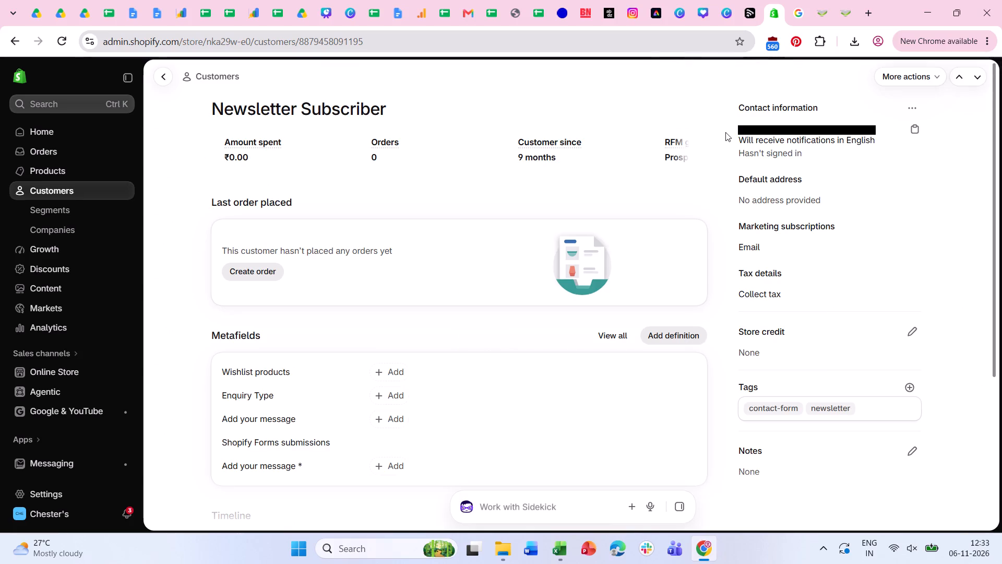
left_click(913, 127)
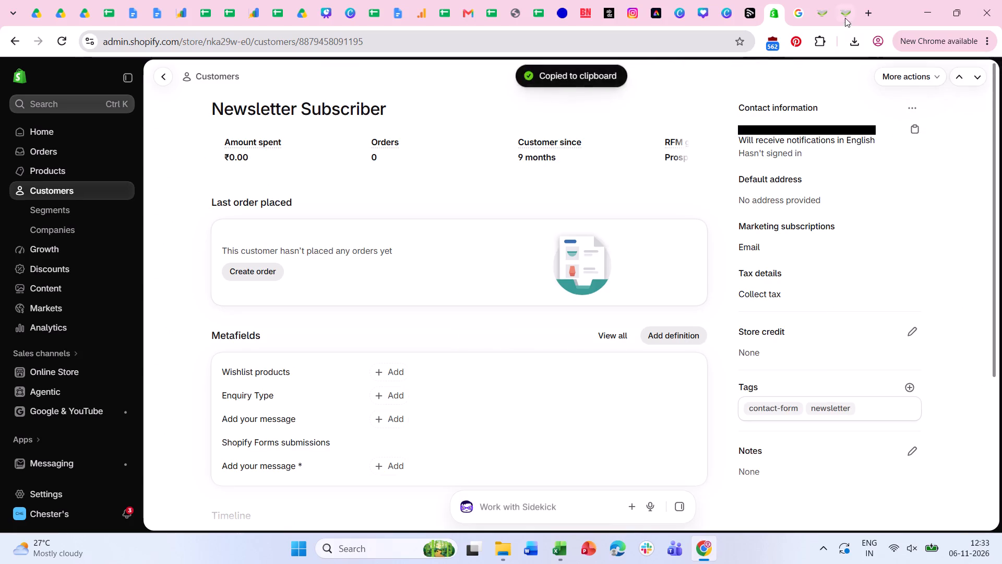
Open a new Verifalia validation in a separate tab and validate the copied customer email address.
left_click(845, 18)
scroll(495, 221, "up", 3)
right_click(492, 110)
left_click(514, 132)
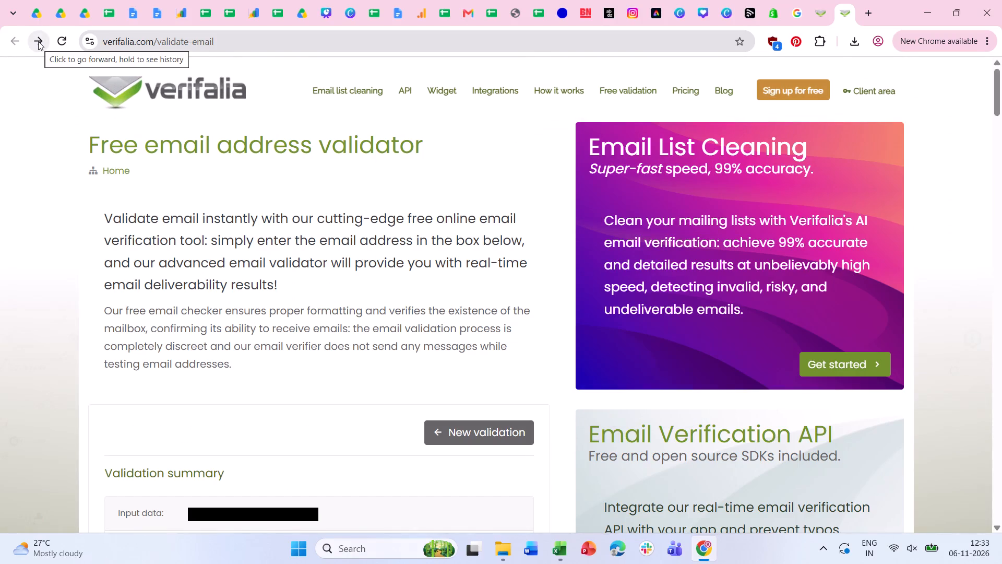
right_click(480, 421)
left_click(531, 276)
scroll(529, 336, "down", 5)
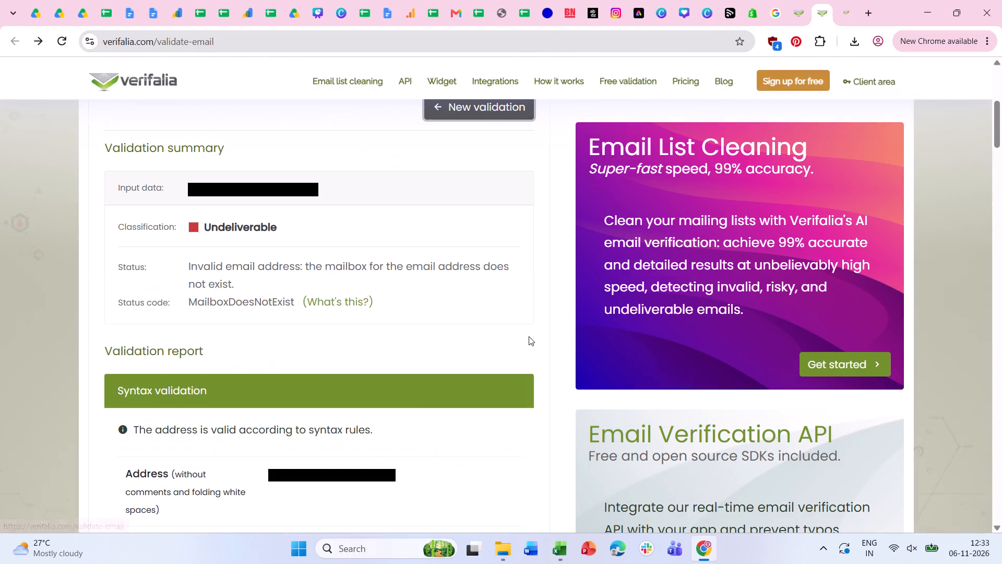
left_click(843, 8)
left_click(291, 448)
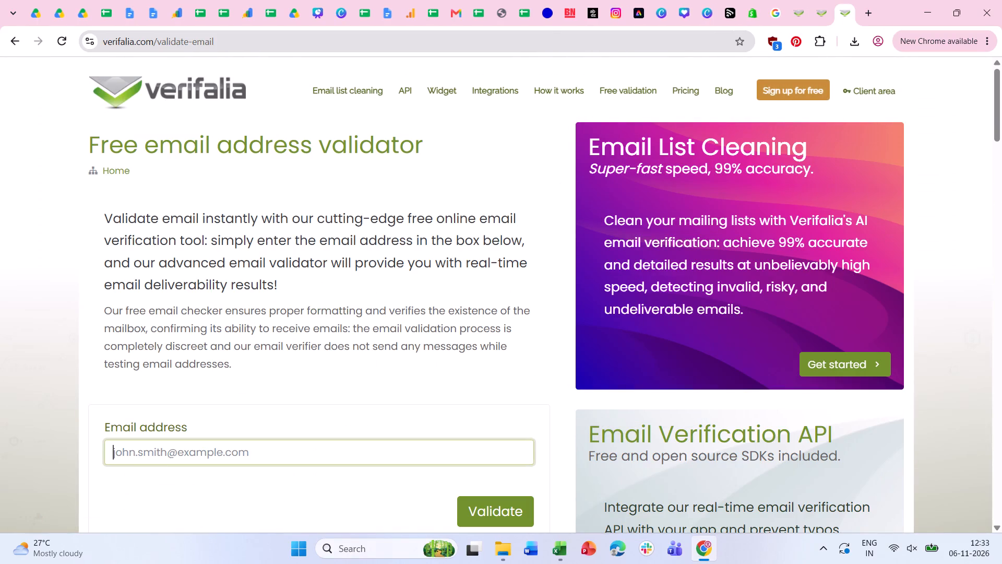
key("ctrl+v")
left_click(517, 504)
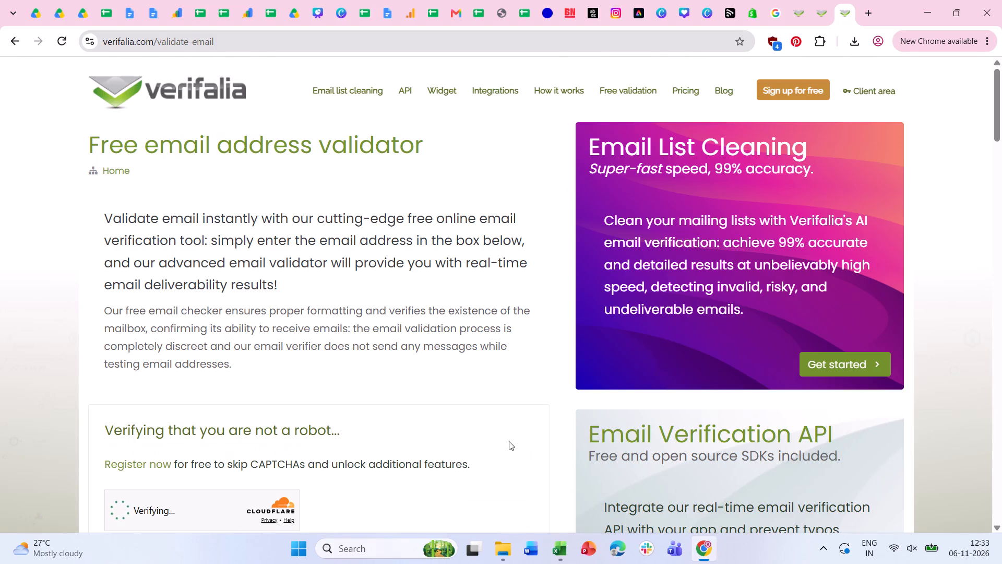
Close the Google search results tab.
double_click(776, 14)
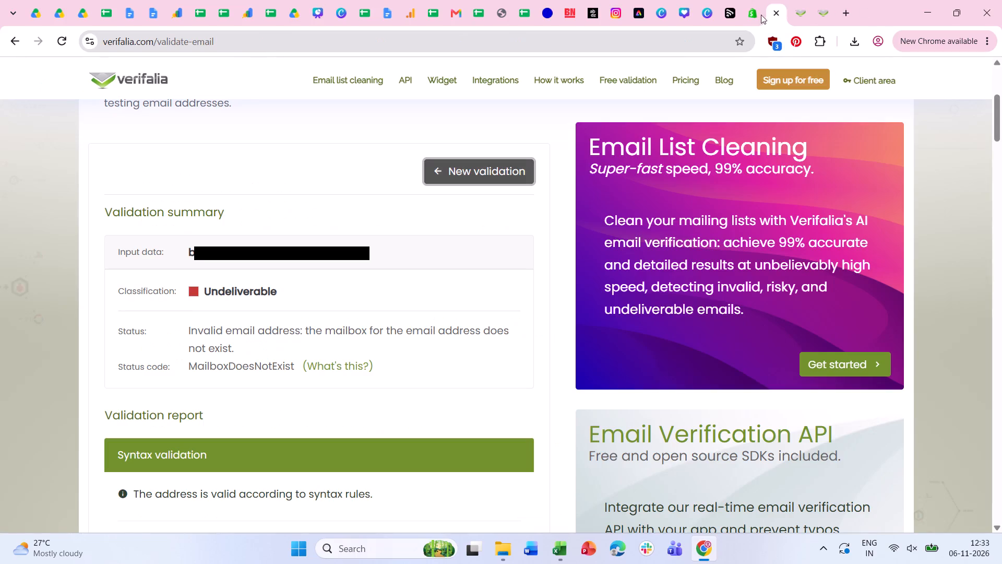
Return to the newest Verifalia validation and review its summary, status and validation report.
left_click(819, 18)
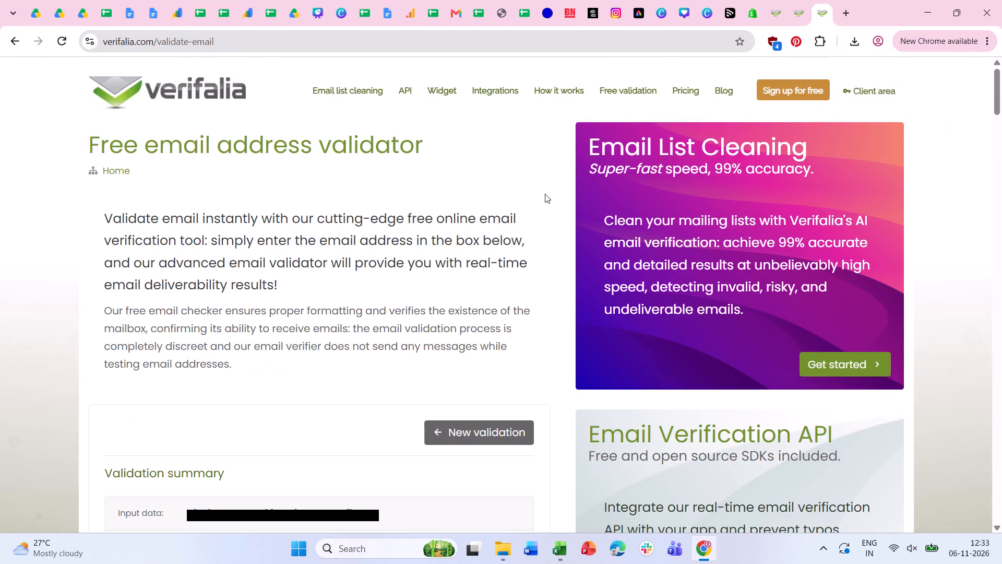
scroll(540, 202, "down", 5)
scroll(551, 289, "down", 2)
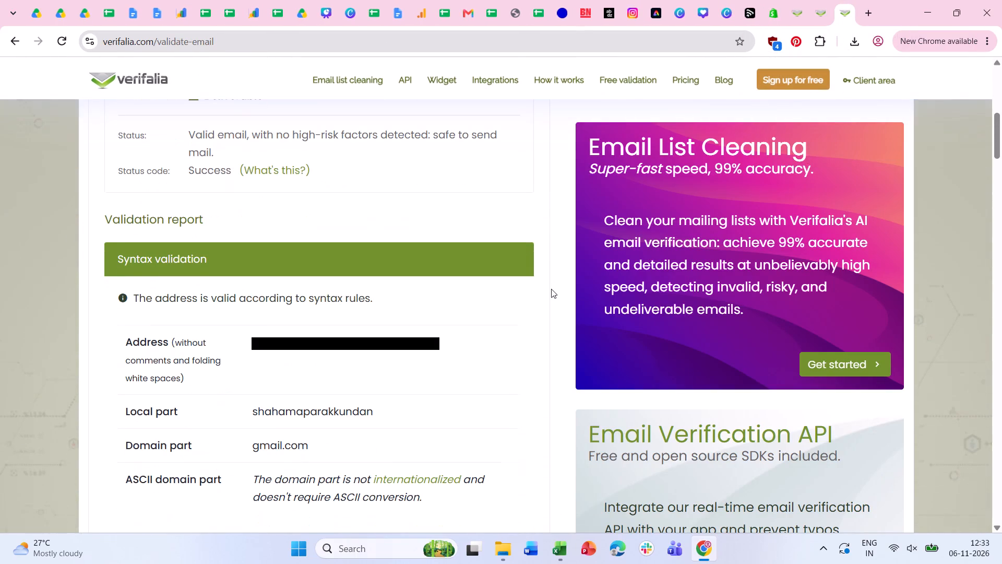
scroll(551, 289, "down", 2)
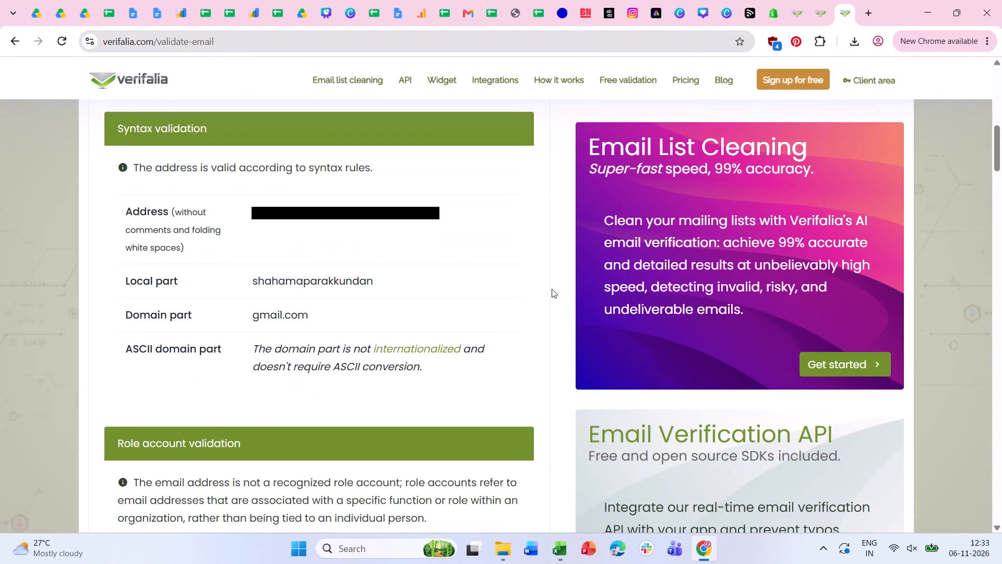
Examine the rest of the Verifalia validation report, from syntax and role account checks through mailbox and catch-all validation.
scroll(552, 289, "down", 3)
scroll(552, 289, "up", 3)
scroll(552, 289, "down", 5)
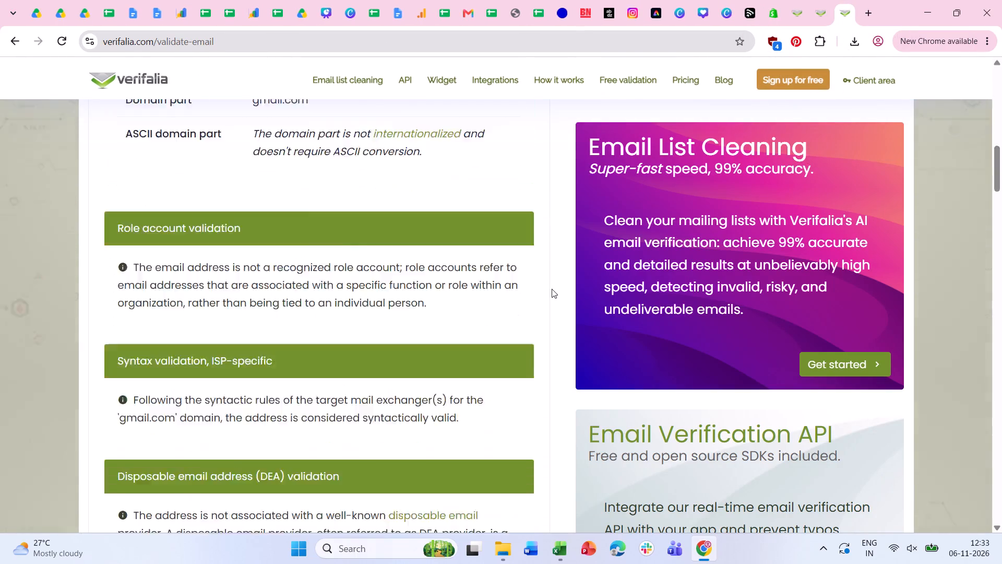
scroll(552, 289, "down", 11)
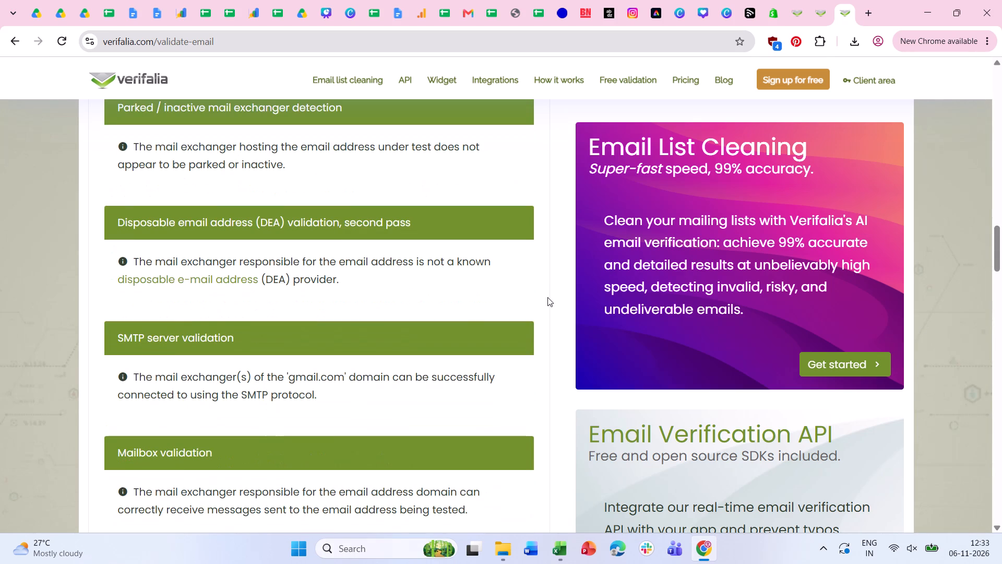
scroll(547, 297, "down", 7)
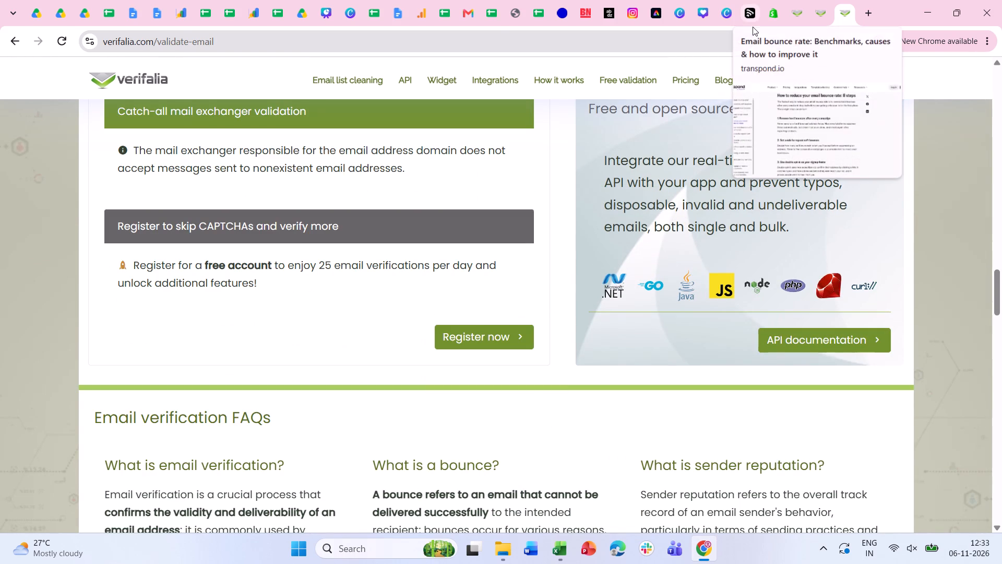
Return to the bounced-email customer list in Shopify and copy the email address of another Newsletter Subscriber further down.
left_click(777, 11)
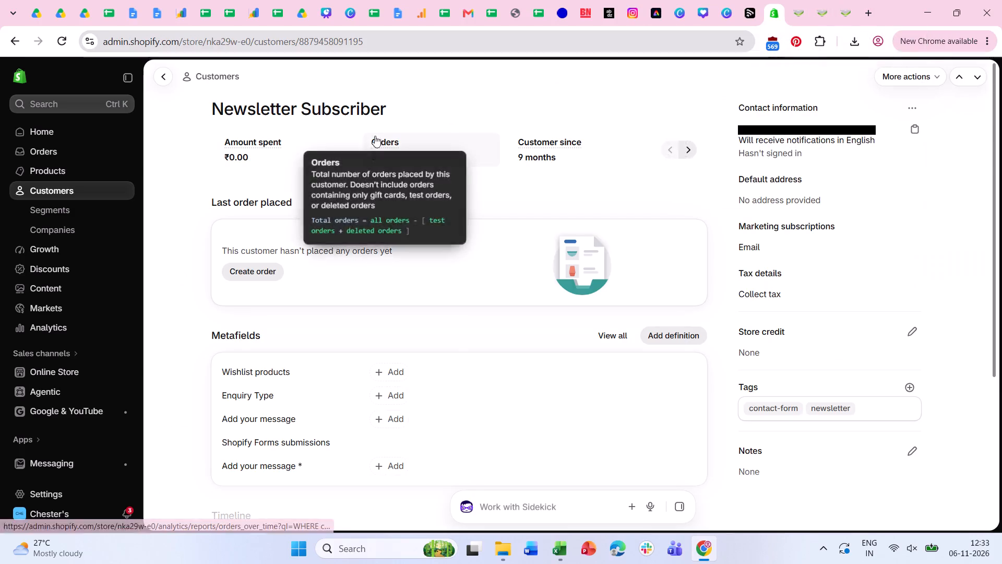
left_click(161, 75)
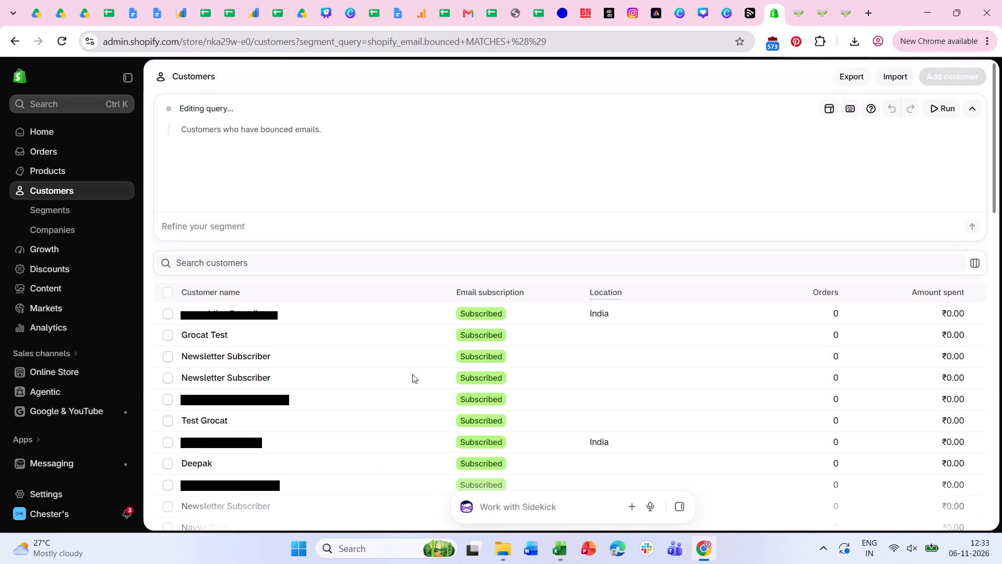
scroll(293, 387, "down", 3)
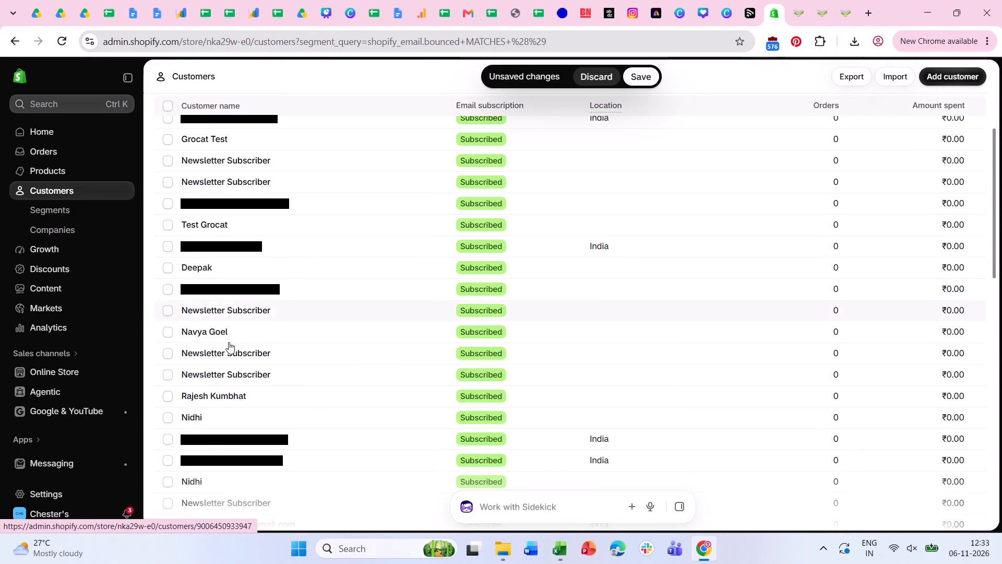
left_click(226, 374)
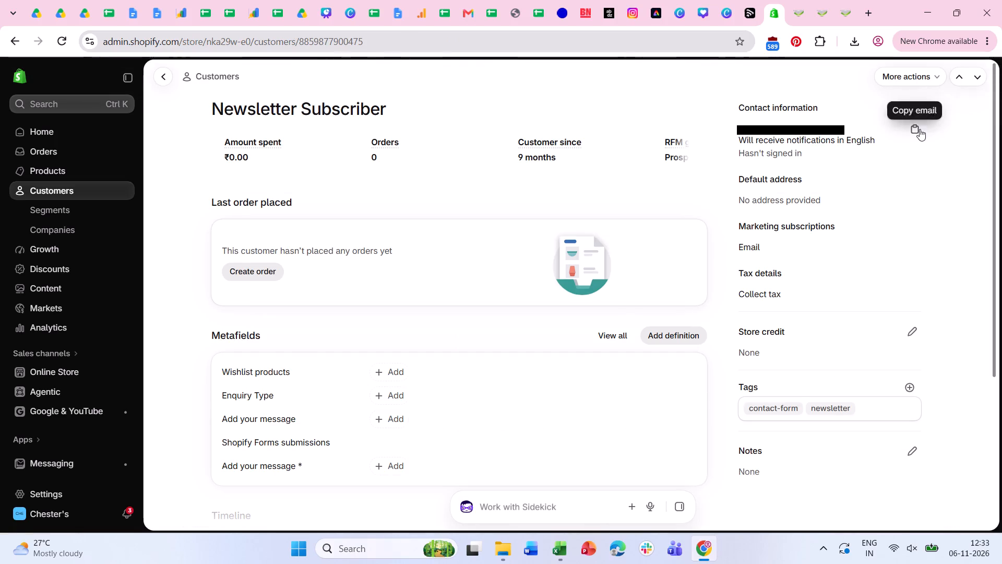
left_click(920, 129)
Go back to the latest Verifalia report and open a new validation from it in a separate tab.
left_click(848, 16)
scroll(471, 301, "up", 10)
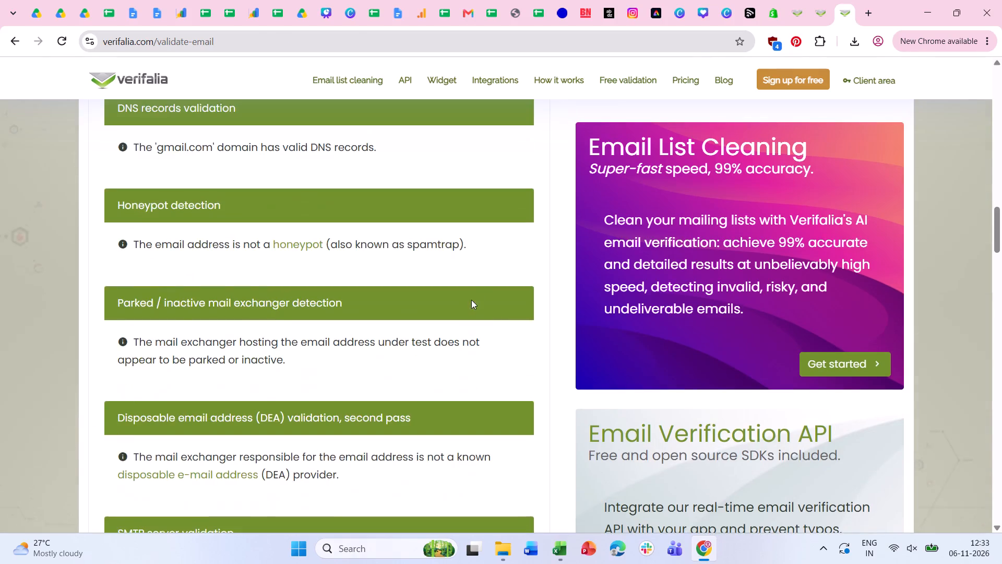
scroll(474, 281, "up", 15)
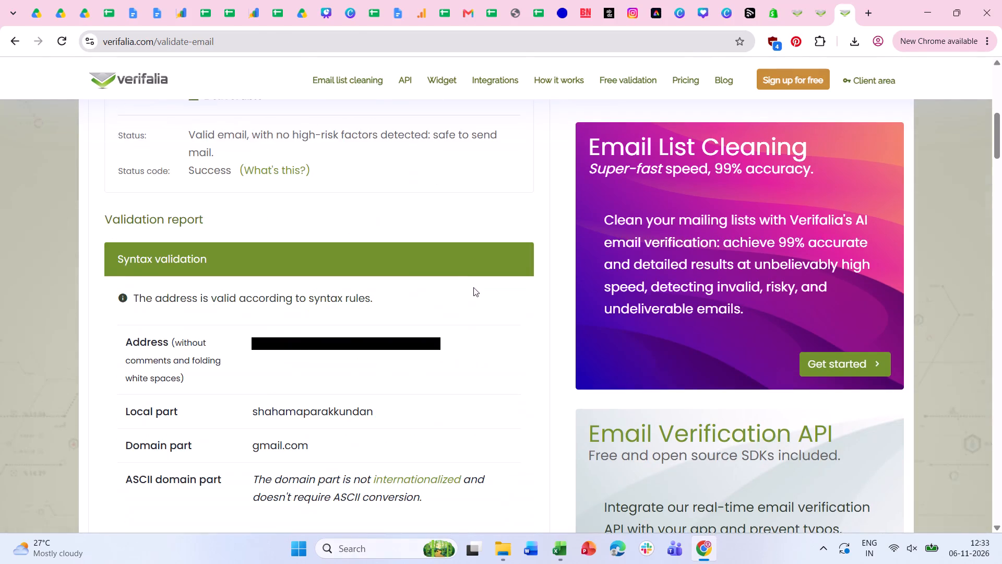
scroll(474, 261, "up", 3)
right_click(490, 172)
left_click(503, 180)
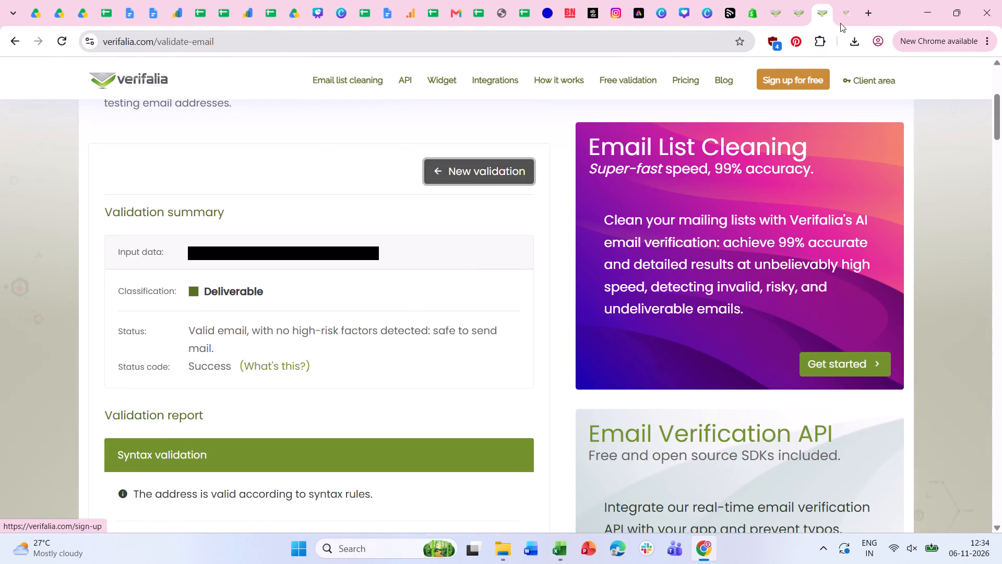
left_click(840, 17)
Validate the copied customer email address, completing the not-a-robot check, and review the validation summary.
left_click(395, 447)
key("ctrl+v")
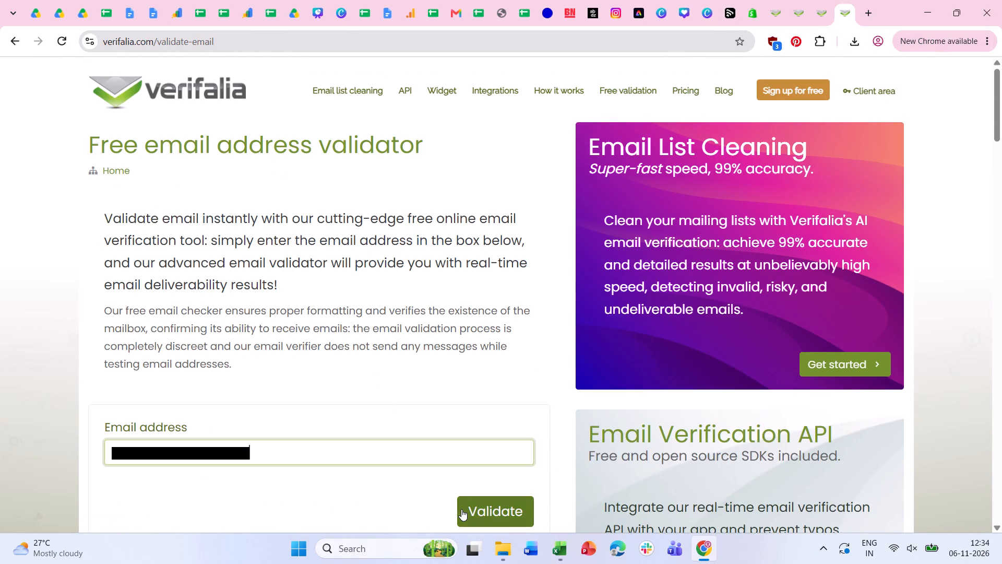
left_click(461, 509)
scroll(388, 280, "down", 3)
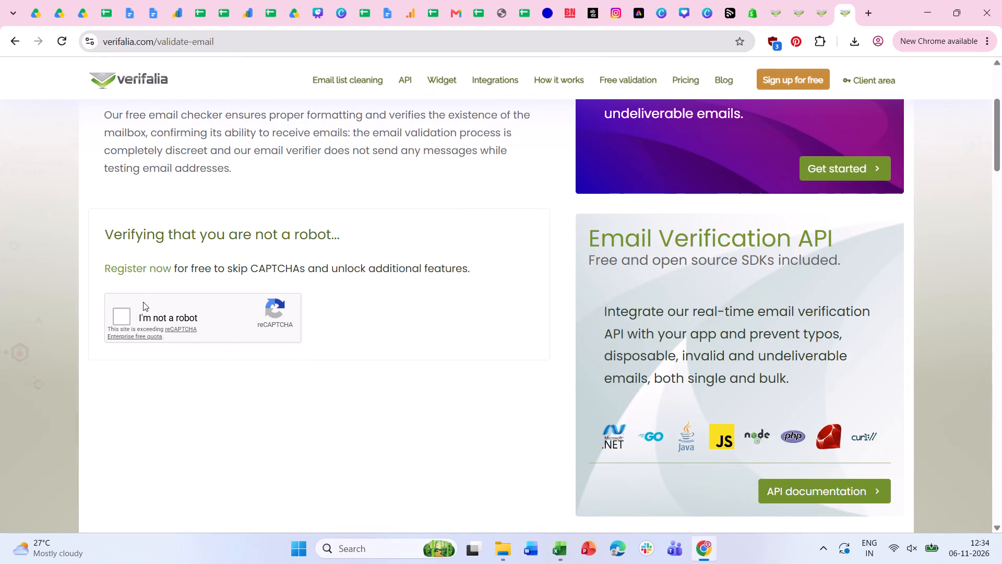
left_click(123, 311)
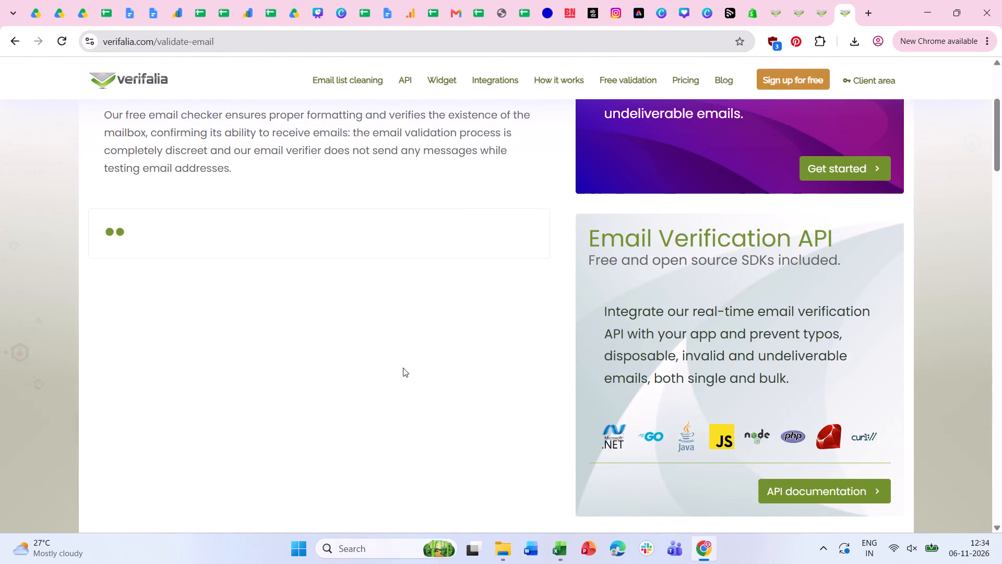
scroll(520, 382, "down", 2)
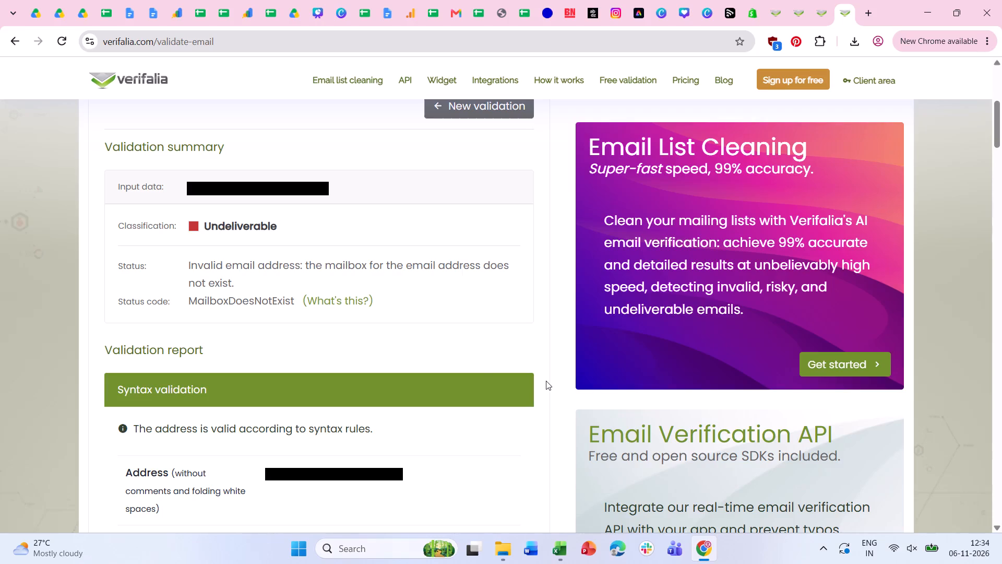
Open Verifalia's status code explanations in a separate tab, read through to the MailboxDoesNotExist entry, and close the tab.
right_click(333, 297)
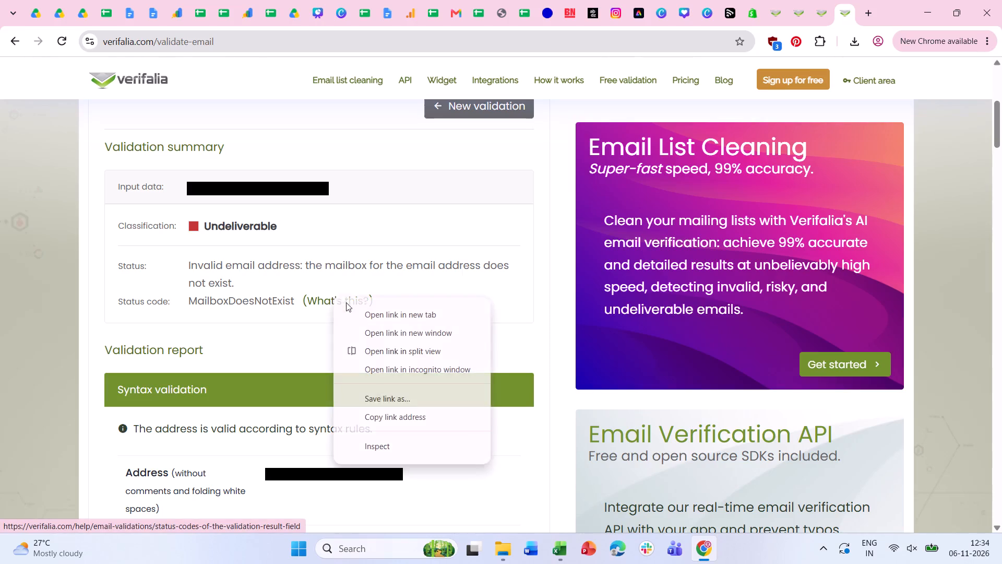
left_click(356, 309)
left_click(840, 20)
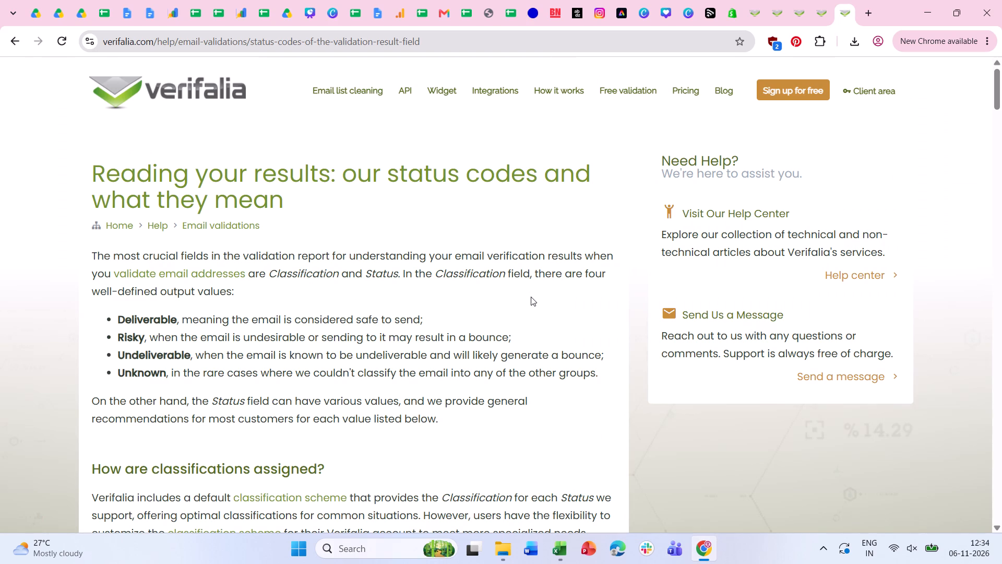
scroll(538, 296, "down", 5)
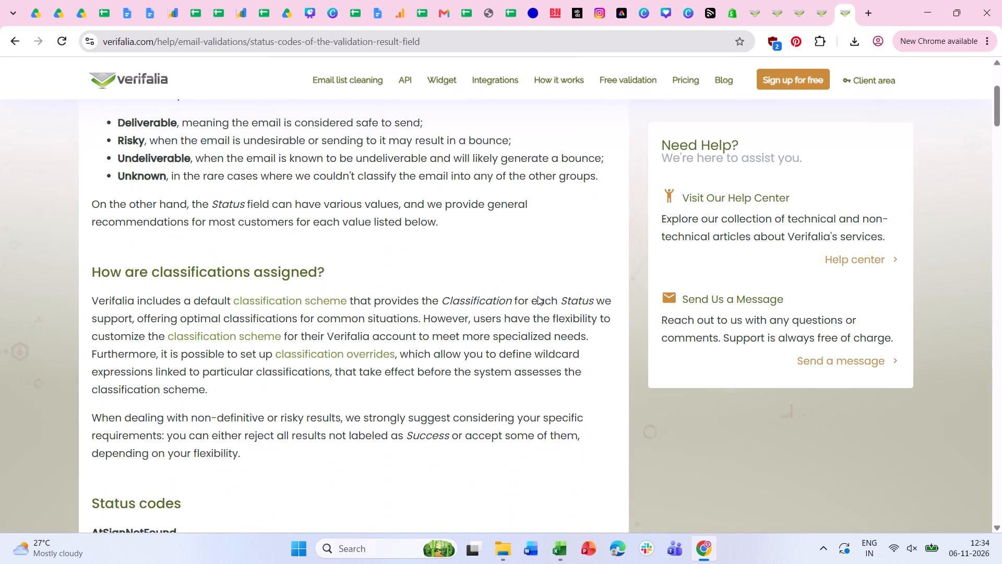
scroll(538, 296, "down", 8)
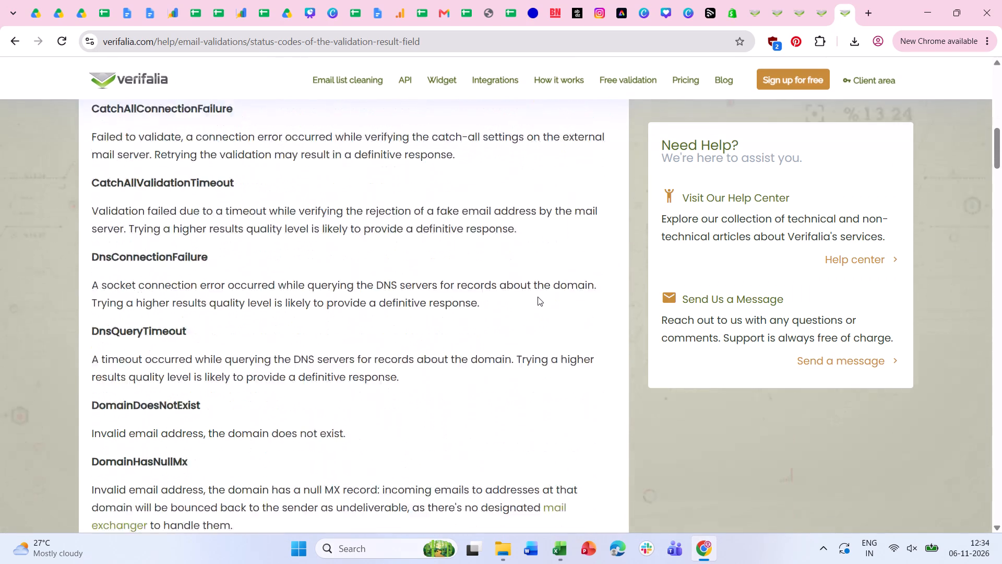
scroll(538, 297, "down", 10)
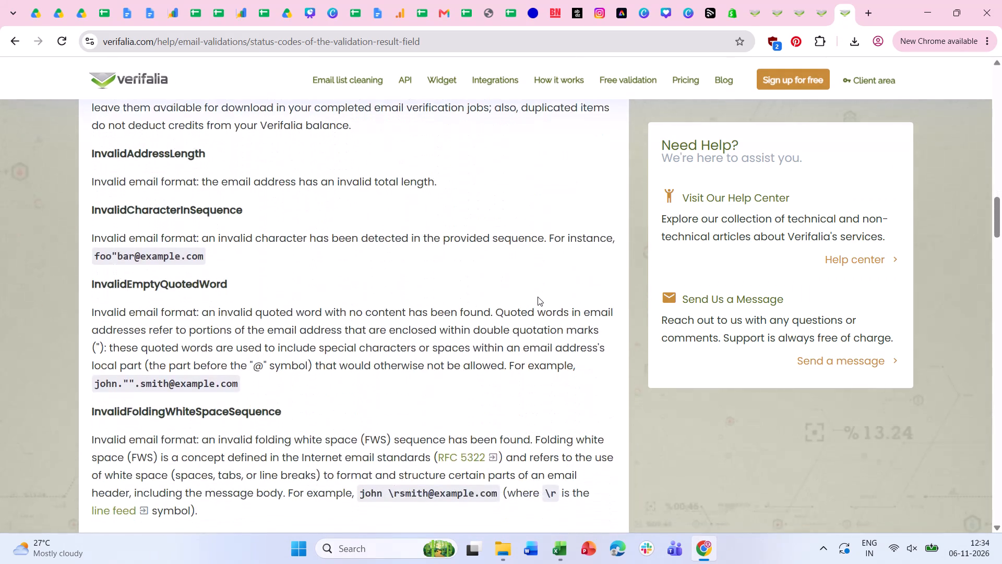
scroll(538, 297, "down", 13)
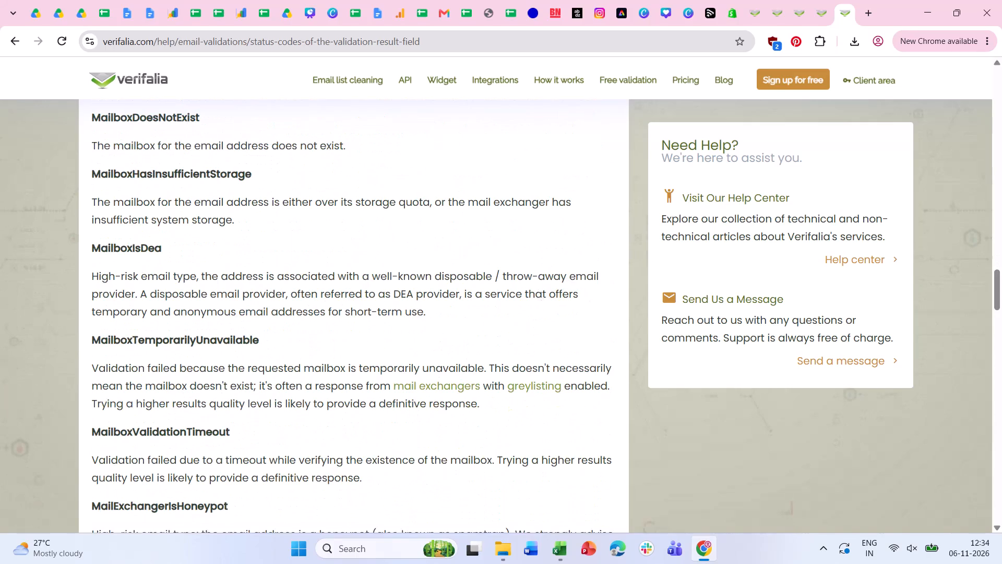
left_click(843, 15)
Return to Shopify's bounced-email customer list and open the record of a Newsletter Subscriber further down to view its email address.
left_click(777, 17)
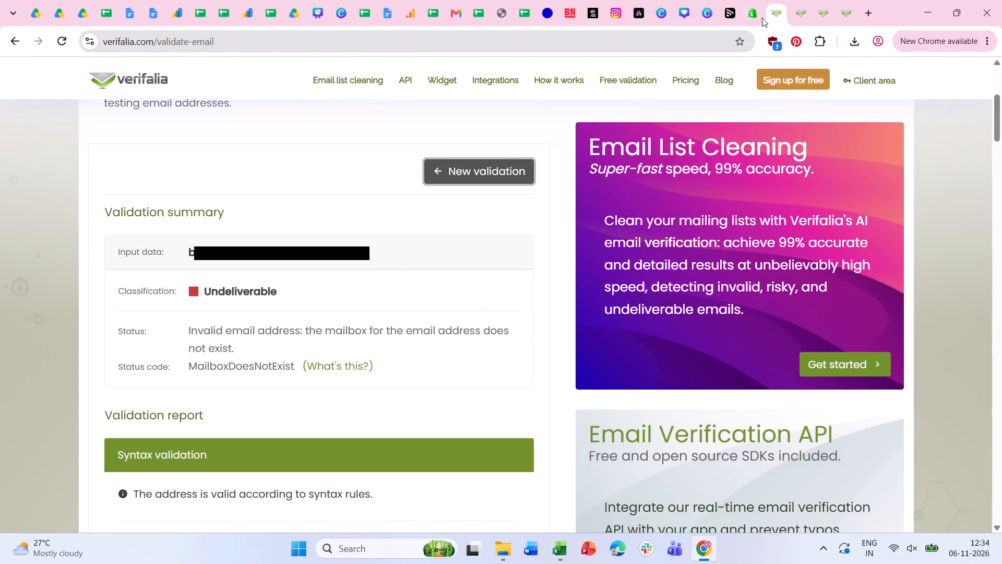
left_click(761, 17)
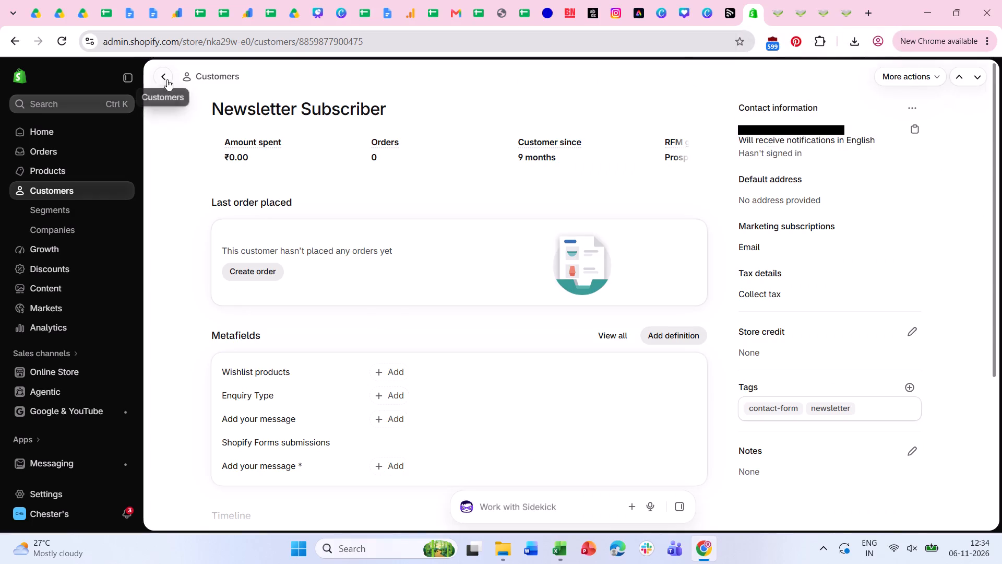
left_click(167, 79)
scroll(493, 320, "down", 4)
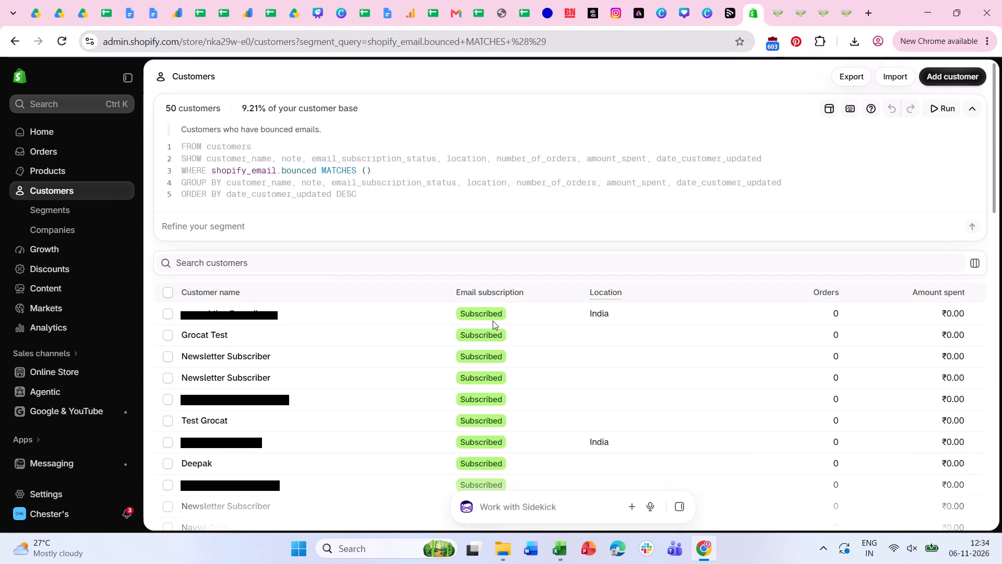
scroll(361, 319, "down", 2)
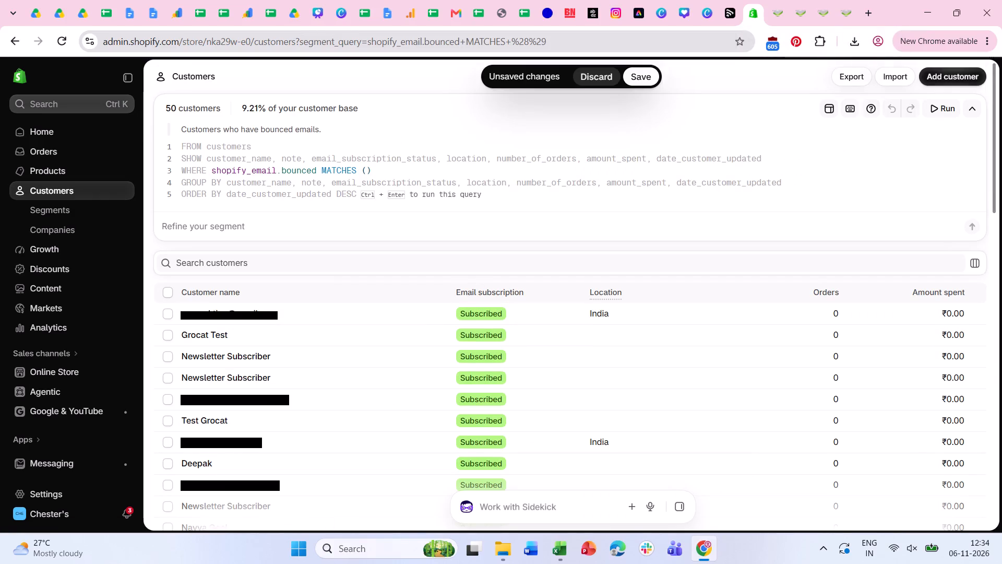
scroll(570, 344, "down", 4)
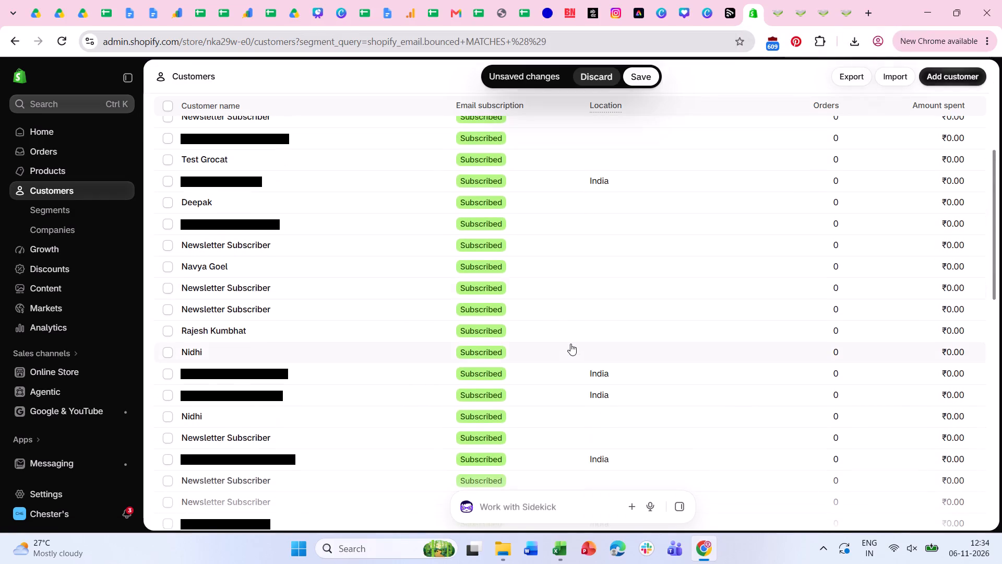
scroll(570, 344, "down", 1)
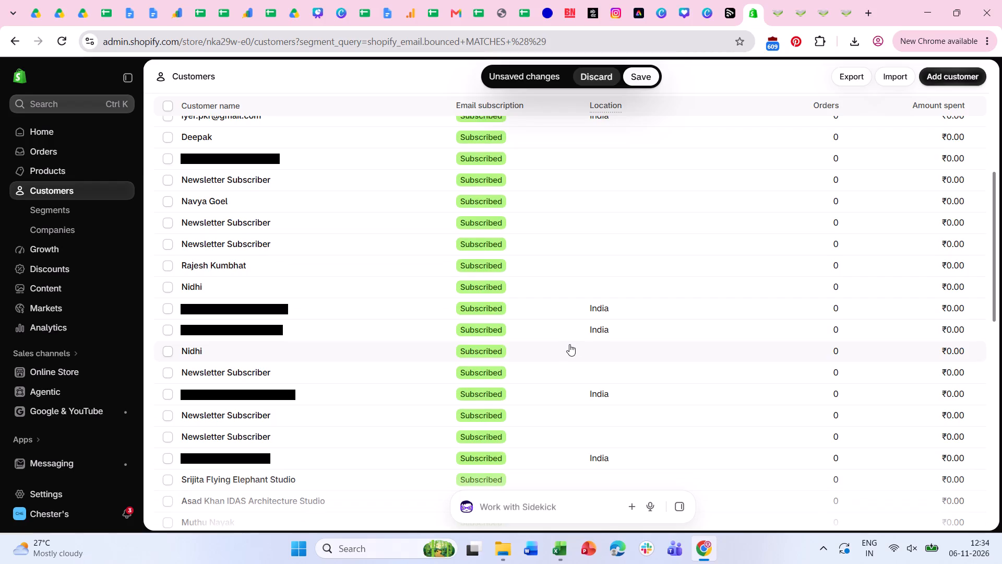
scroll(569, 344, "down", 1)
left_click(194, 302)
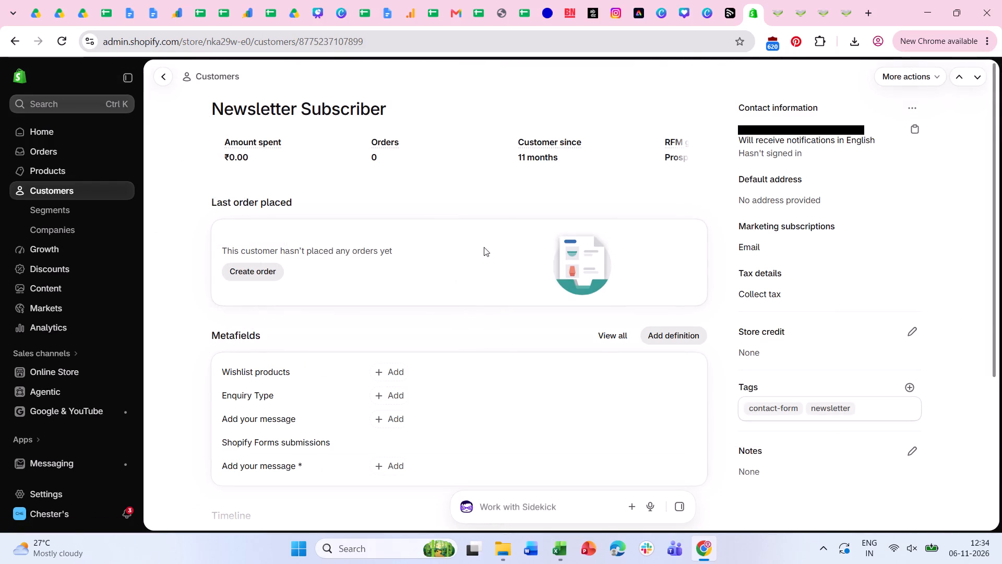
Open the first of the two adjacent Newsletter Subscribers lower in the bounced-email list, then return to the list.
left_click(162, 81)
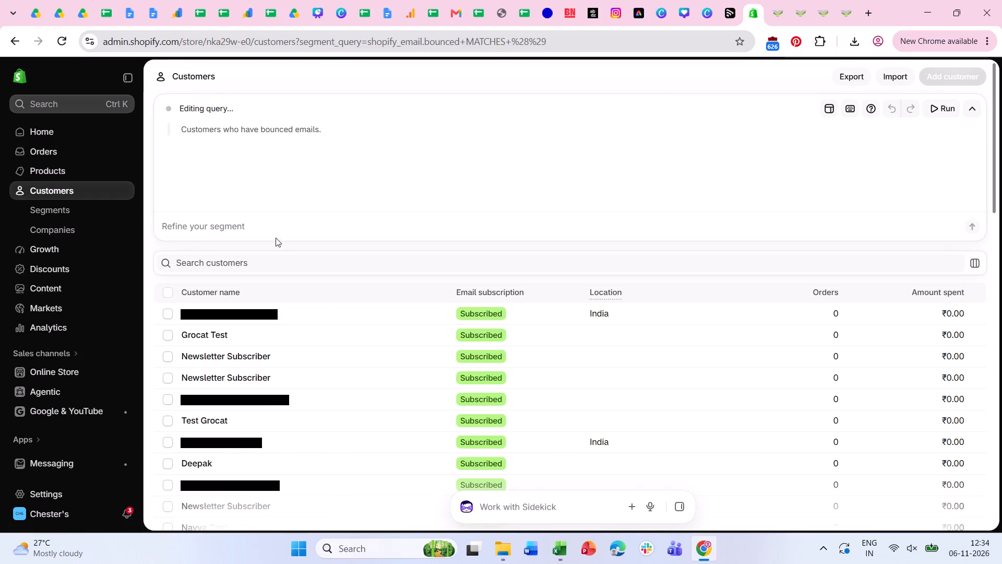
scroll(558, 412, "down", 10)
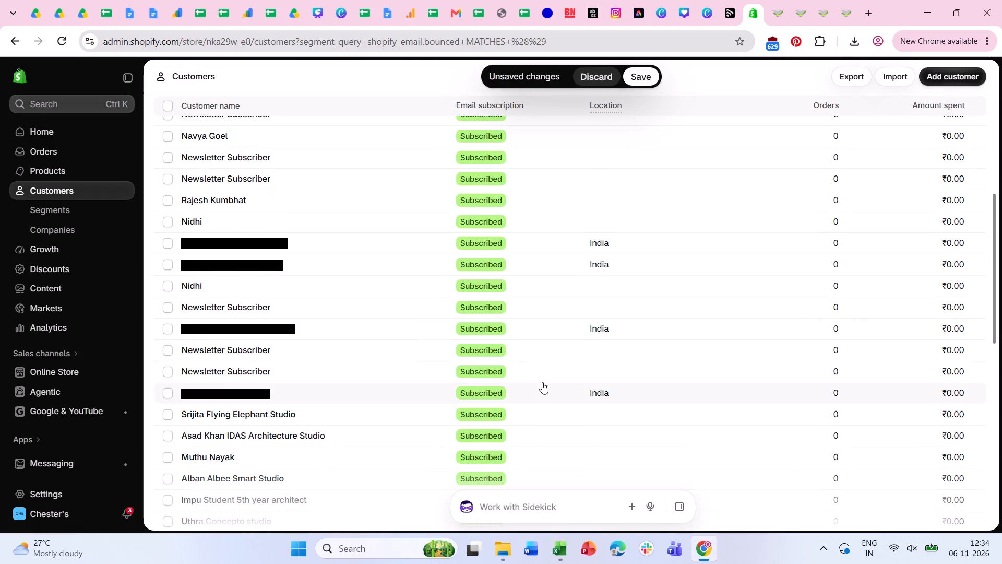
left_click(219, 354)
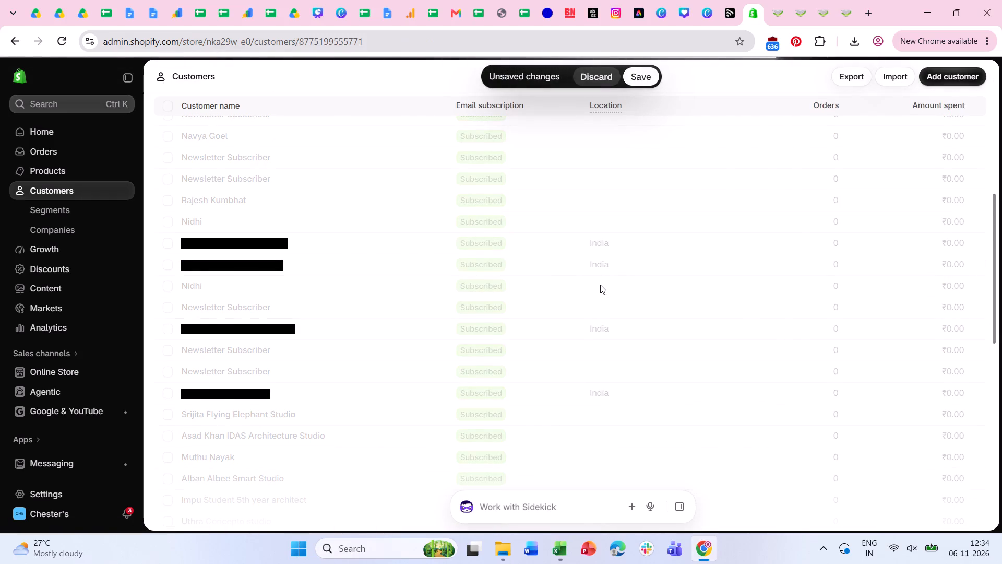
left_click(162, 80)
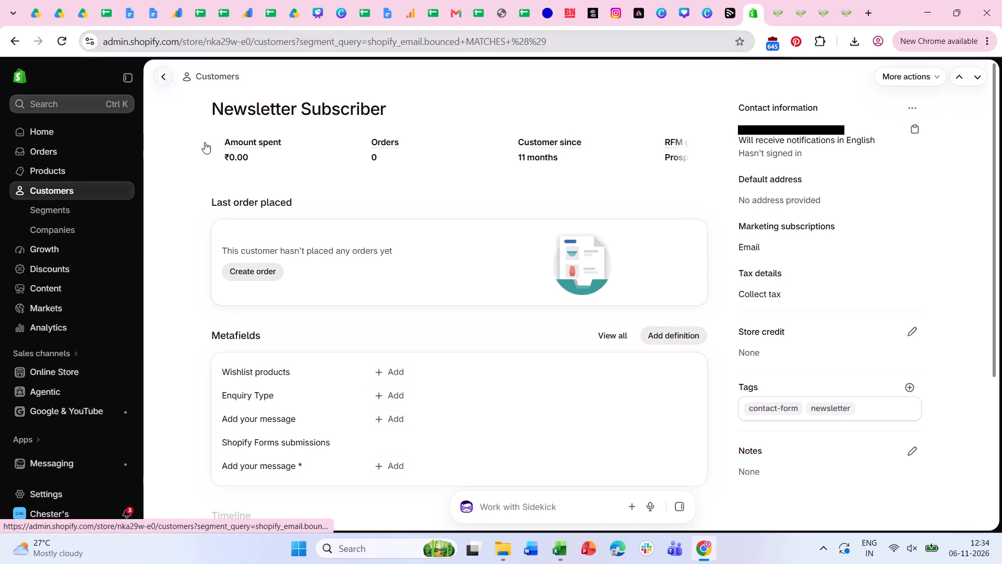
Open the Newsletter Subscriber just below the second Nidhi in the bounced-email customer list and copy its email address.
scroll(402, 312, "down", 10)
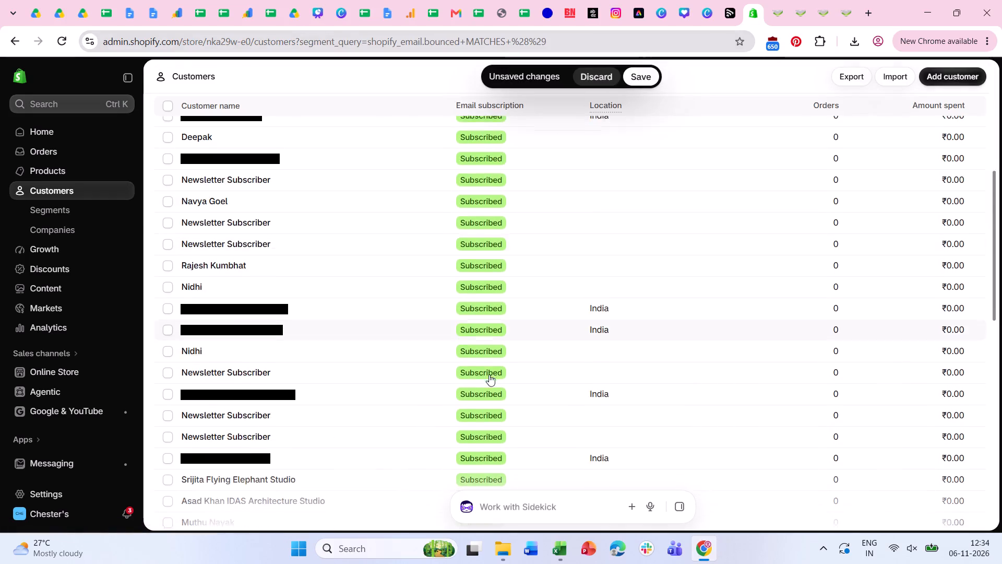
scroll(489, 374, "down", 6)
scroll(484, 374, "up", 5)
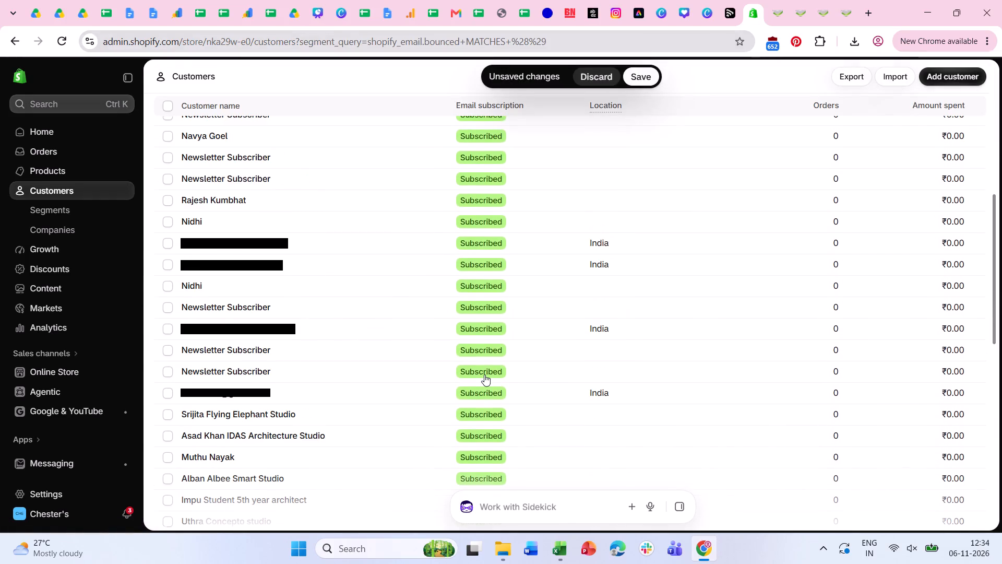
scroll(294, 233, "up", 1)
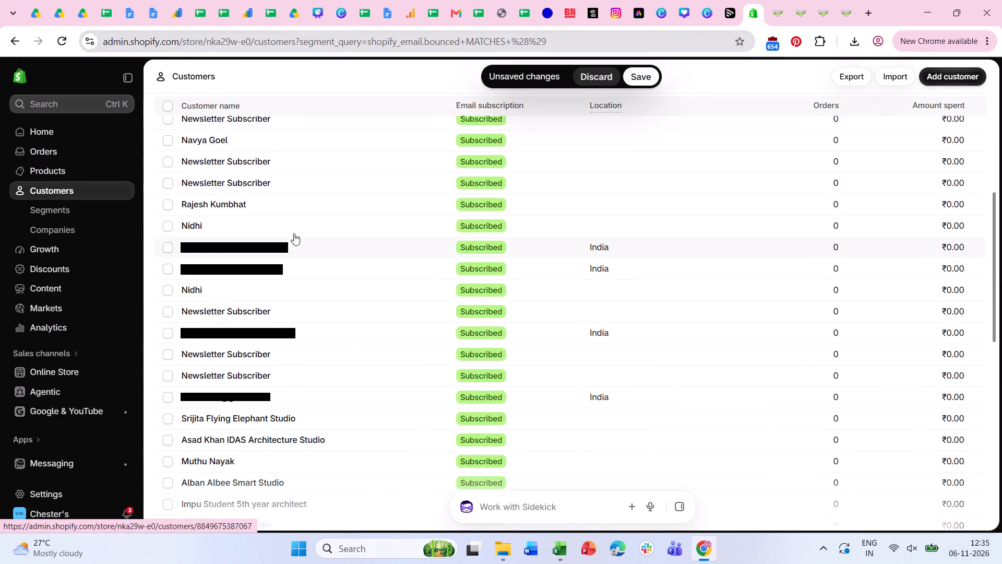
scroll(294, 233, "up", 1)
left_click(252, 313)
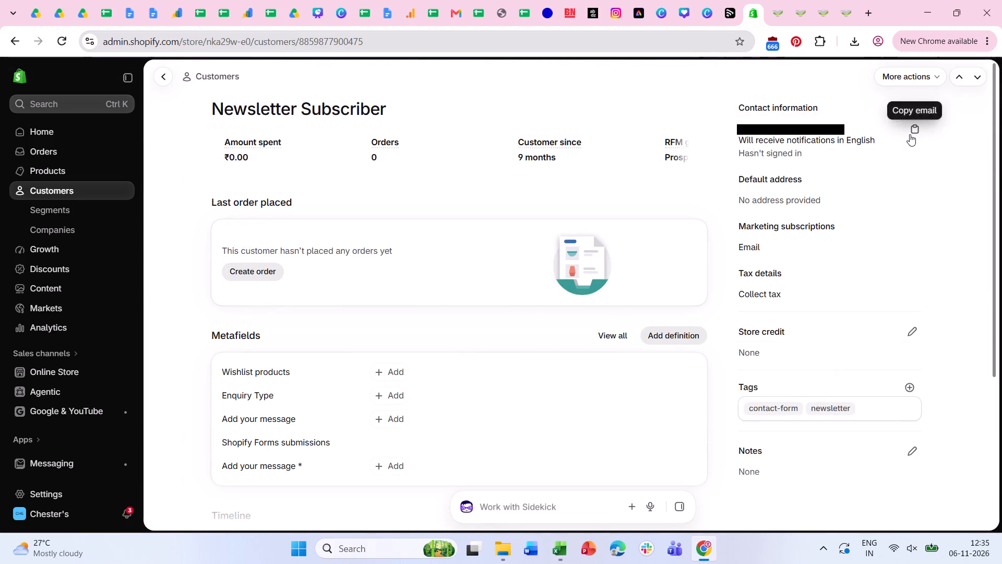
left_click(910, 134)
Switch to Verifalia's validation results and open a new email validation in a separate browser tab.
left_click(840, 7)
right_click(481, 105)
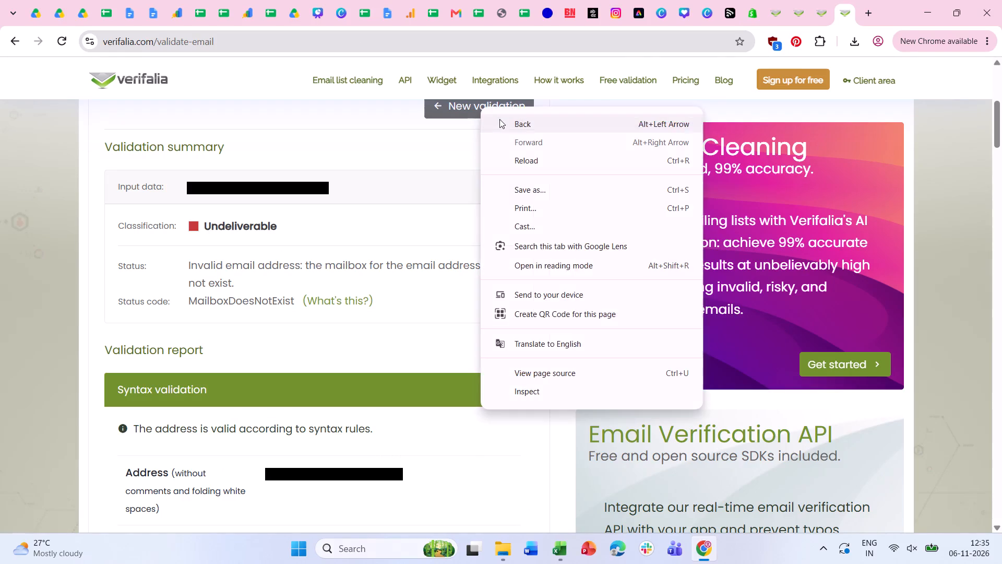
scroll(426, 147, "up", 2)
left_click(388, 237)
right_click(461, 236)
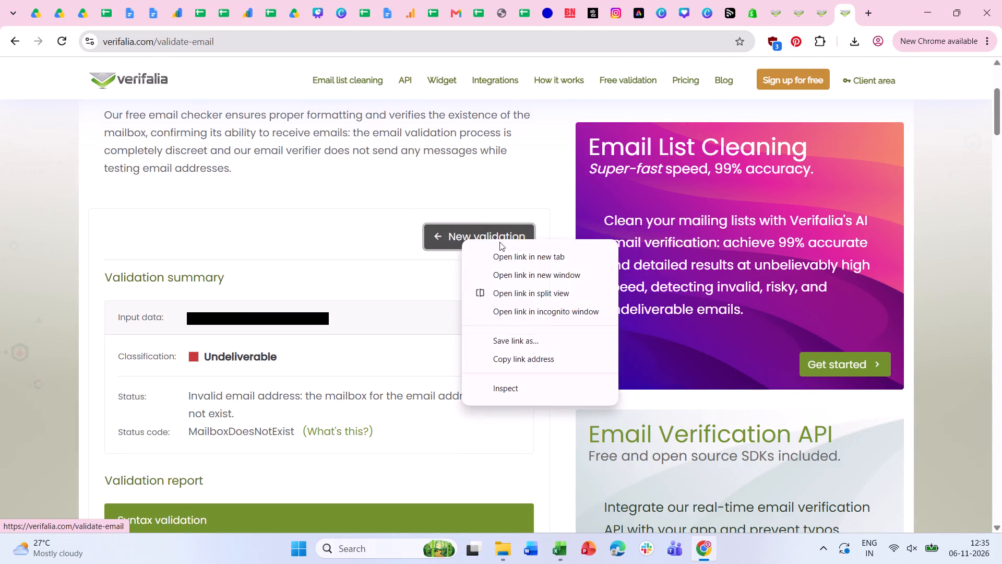
left_click(506, 254)
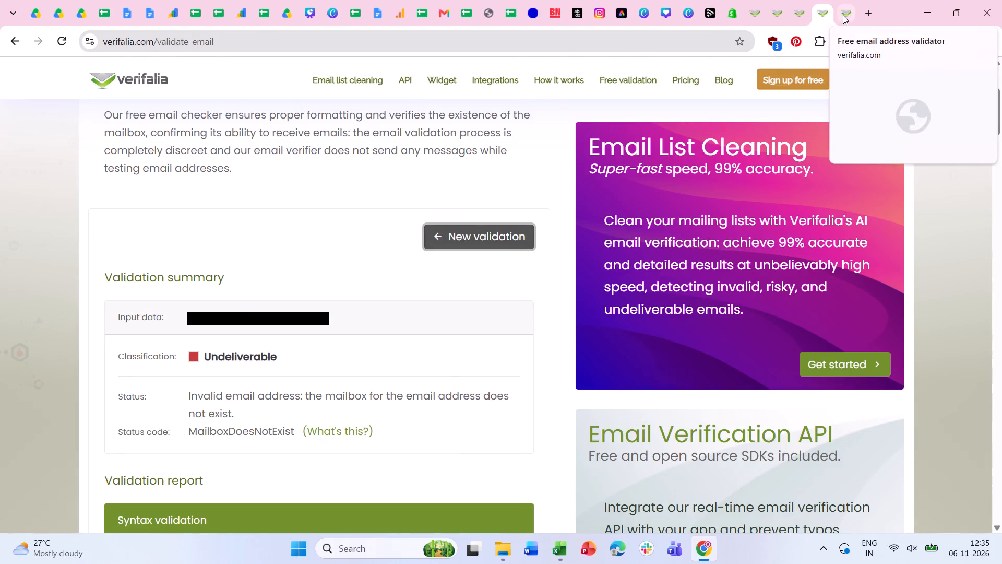
Return to Shopify's bounced-email list, open the Newsletter Subscriber directly above Manual Entry, and copy its email address.
left_click(731, 17)
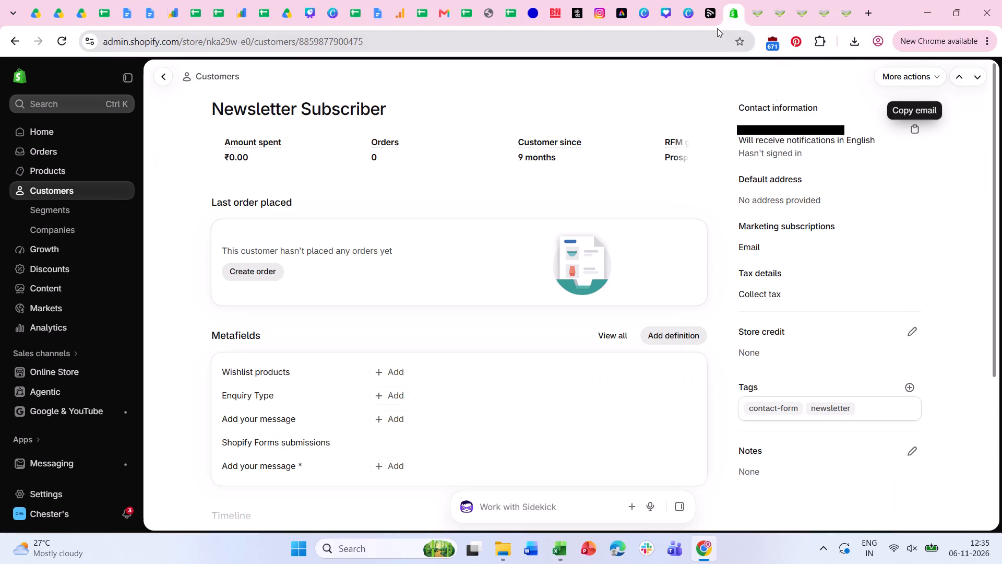
left_click(158, 79)
scroll(278, 381, "down", 3)
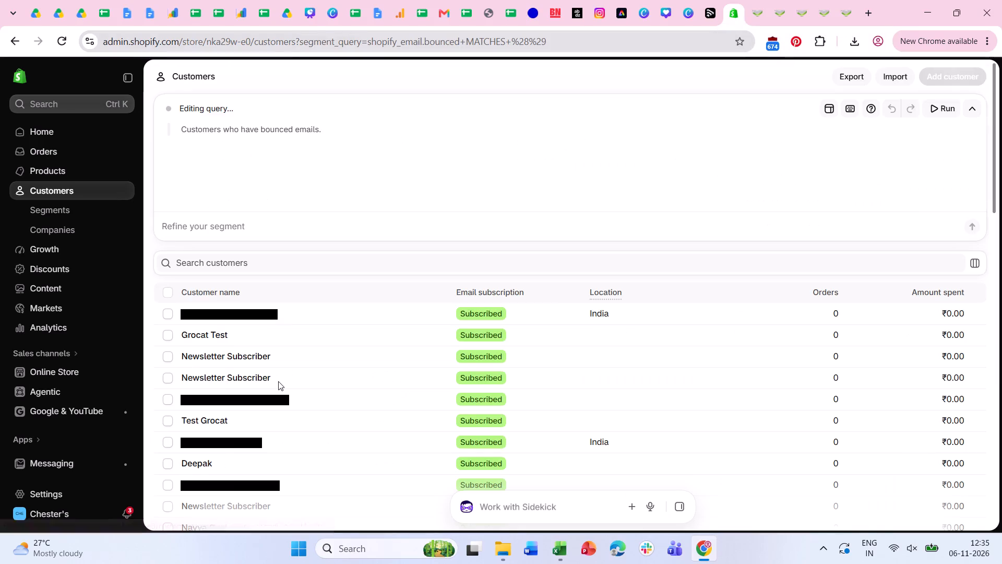
scroll(278, 381, "down", 2)
scroll(328, 377, "down", 5)
scroll(378, 376, "down", 8)
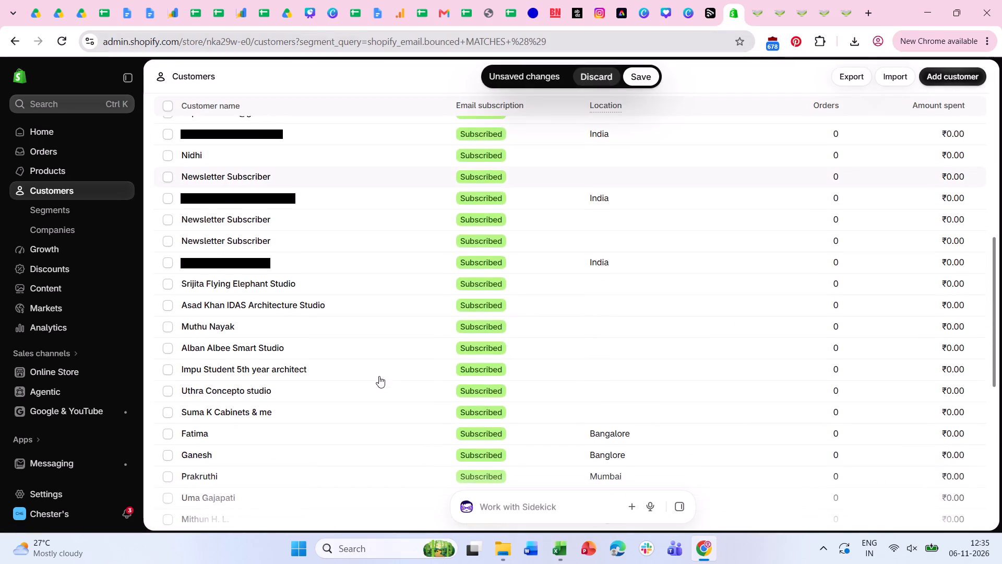
scroll(376, 380, "down", 1)
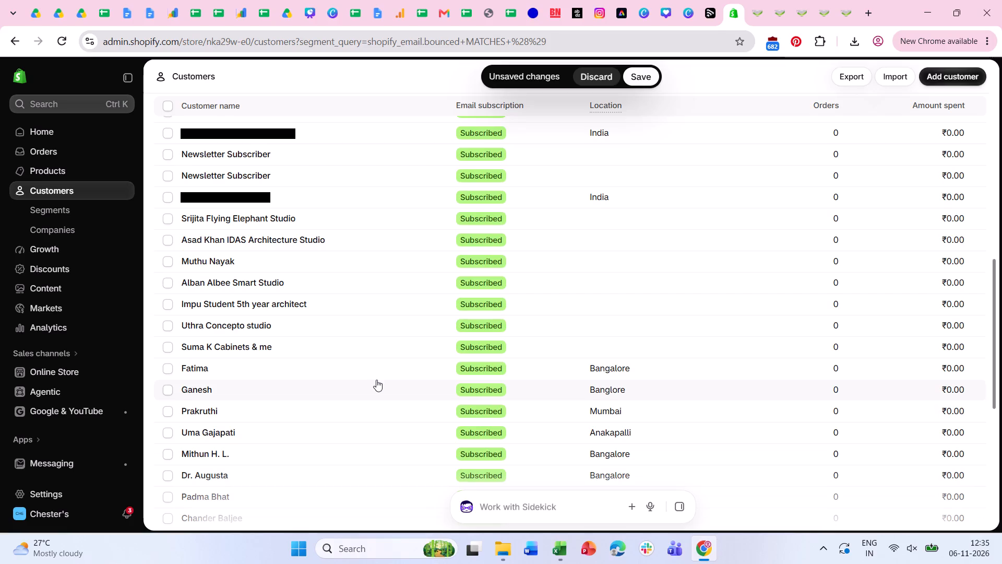
scroll(376, 380, "down", 2)
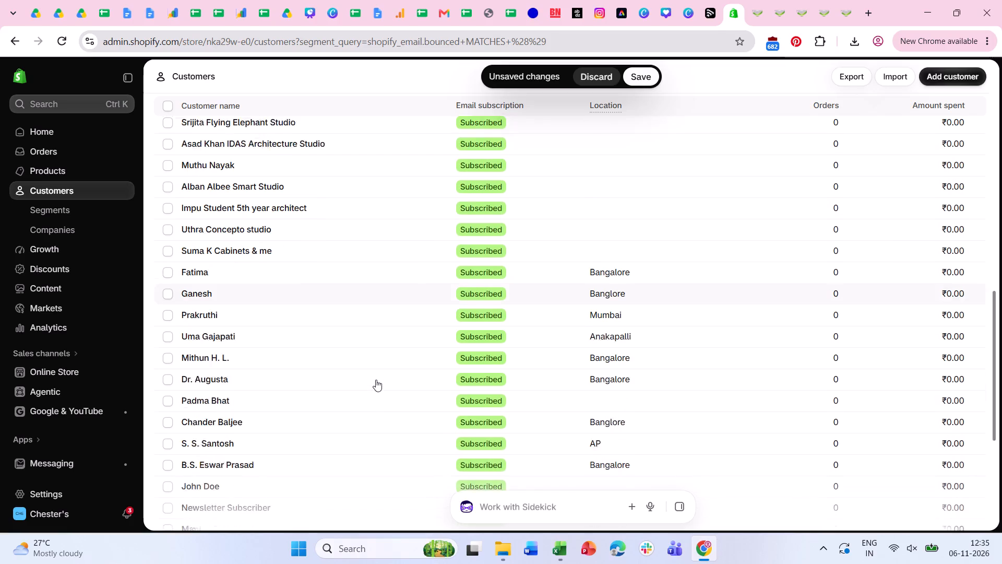
scroll(376, 380, "down", 2)
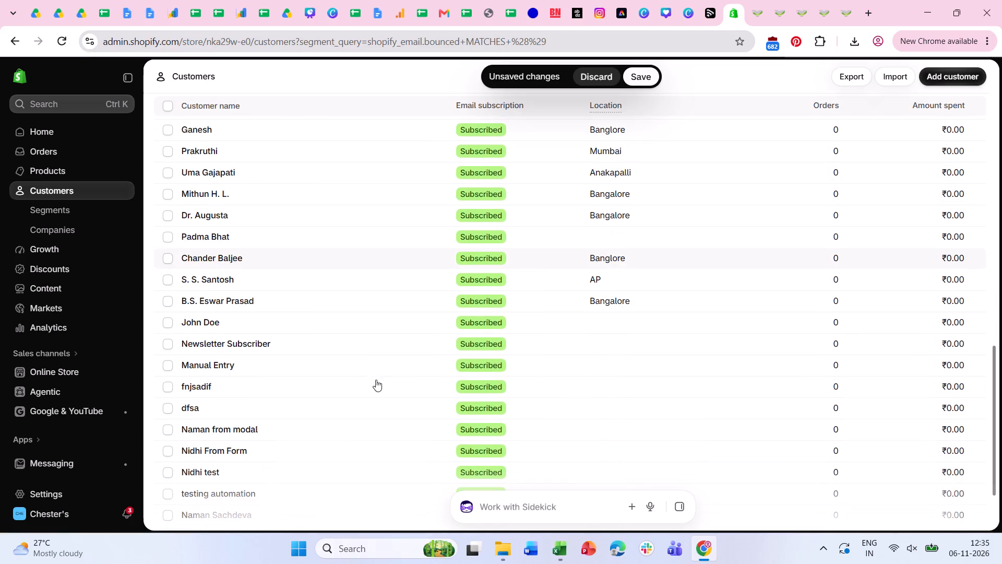
left_click(258, 346)
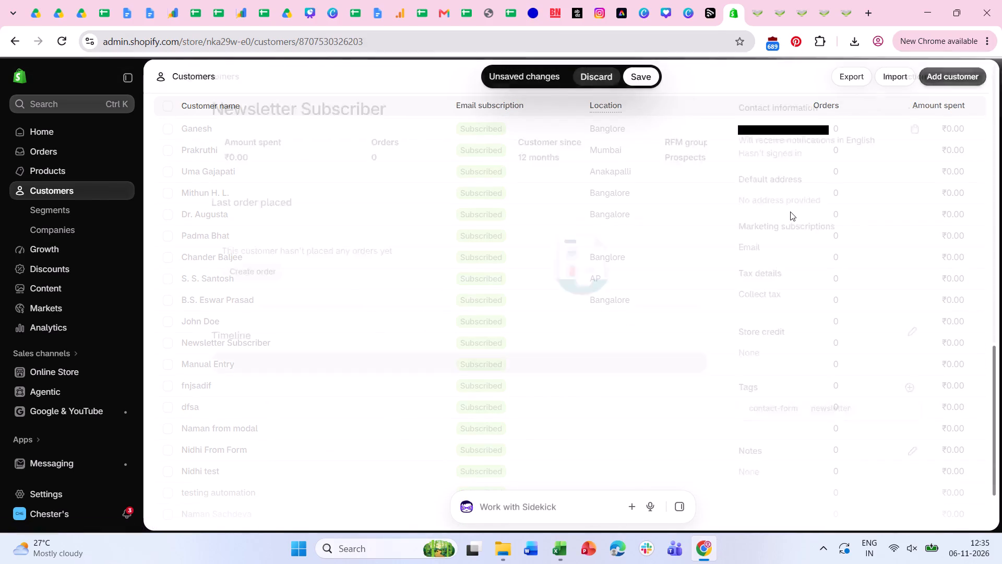
left_click(911, 128)
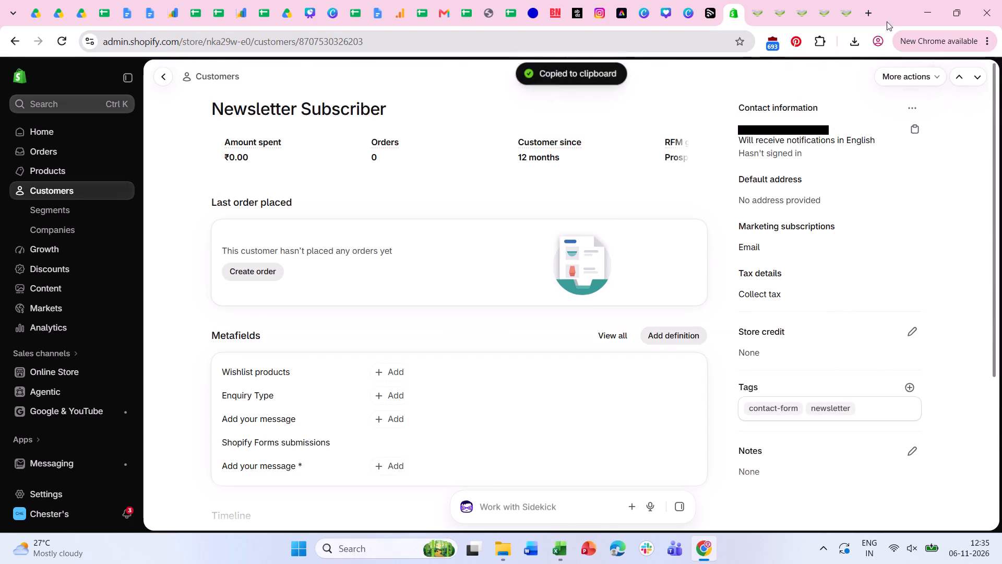
Validate the copied customer email address in the new Verifalia tab and review the validation summary.
left_click(845, 11)
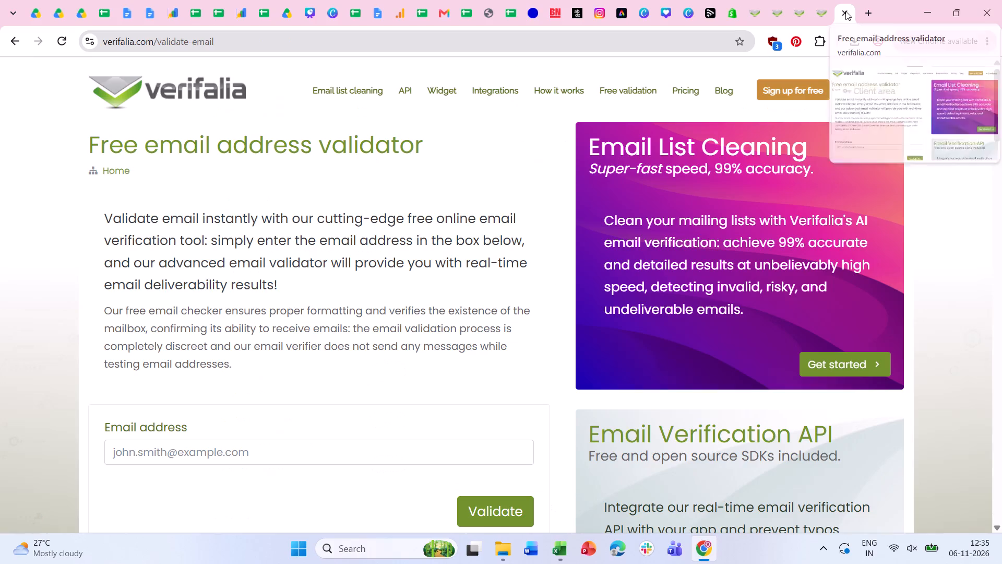
left_click(279, 459)
key("ctrl+v")
left_click(514, 495)
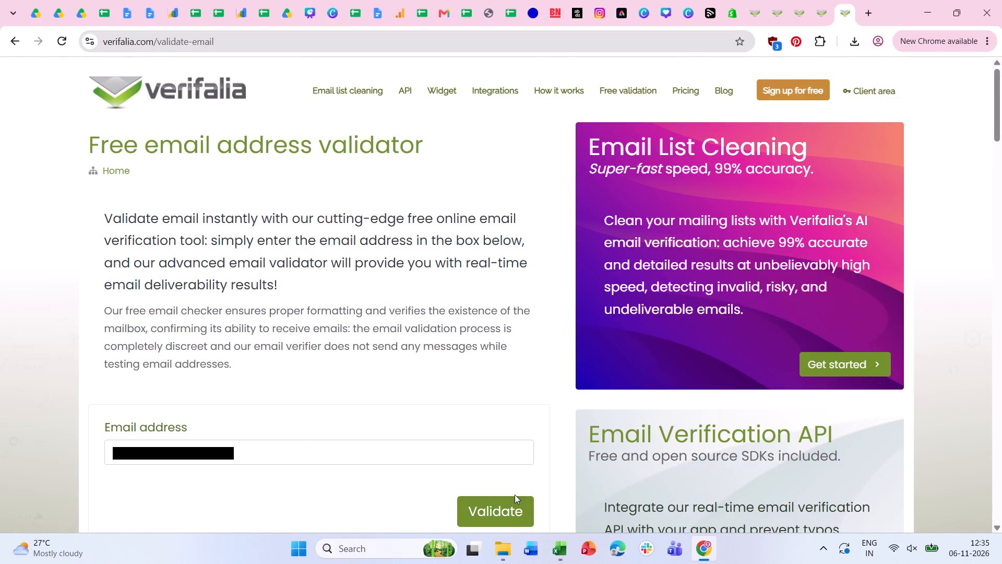
scroll(519, 407, "down", 2)
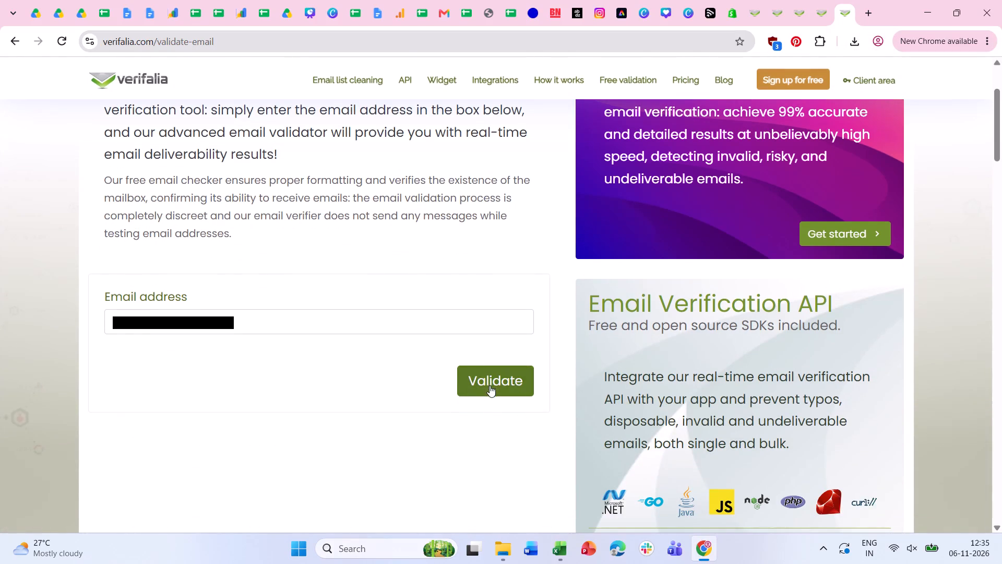
left_click(490, 385)
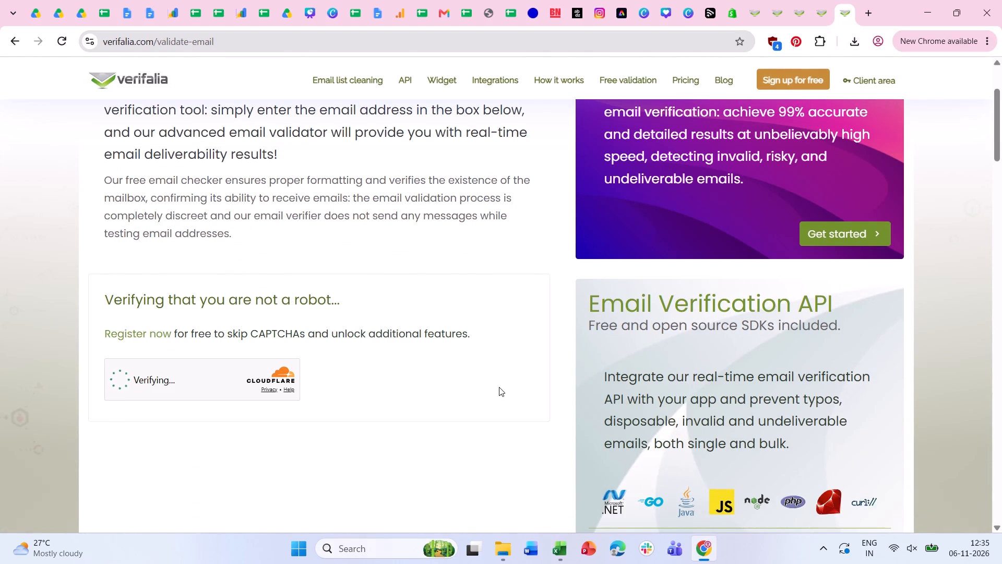
scroll(499, 387, "down", 2)
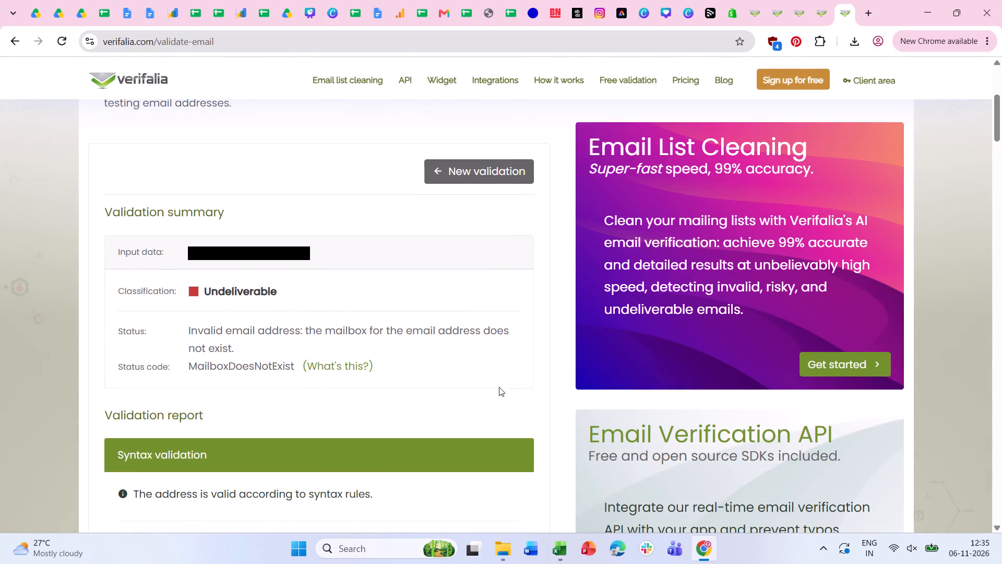
Return to Shopify's bounced-email list, open the Manual Entry customer record to view its contact information, and go back to the list.
left_click(742, 4)
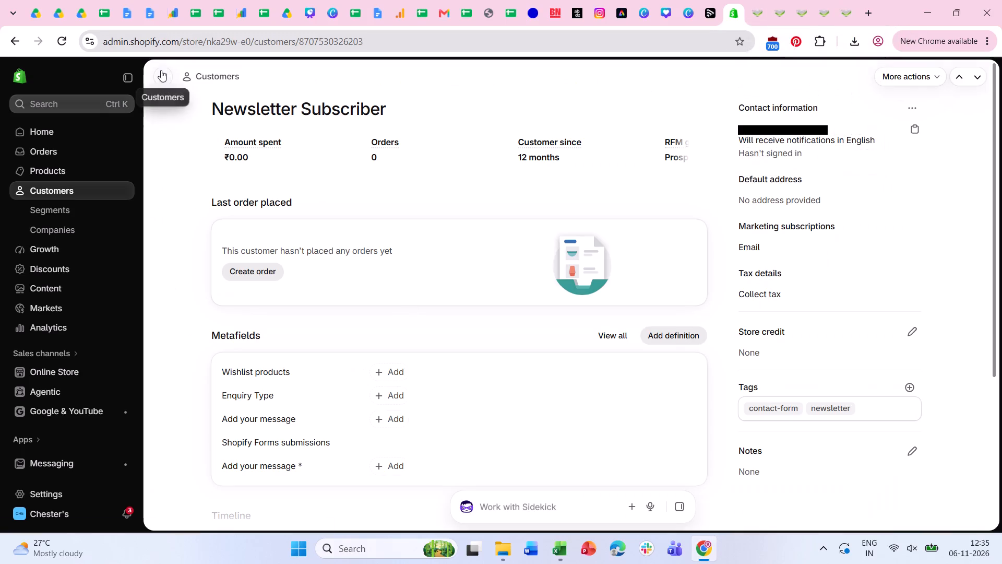
left_click(157, 72)
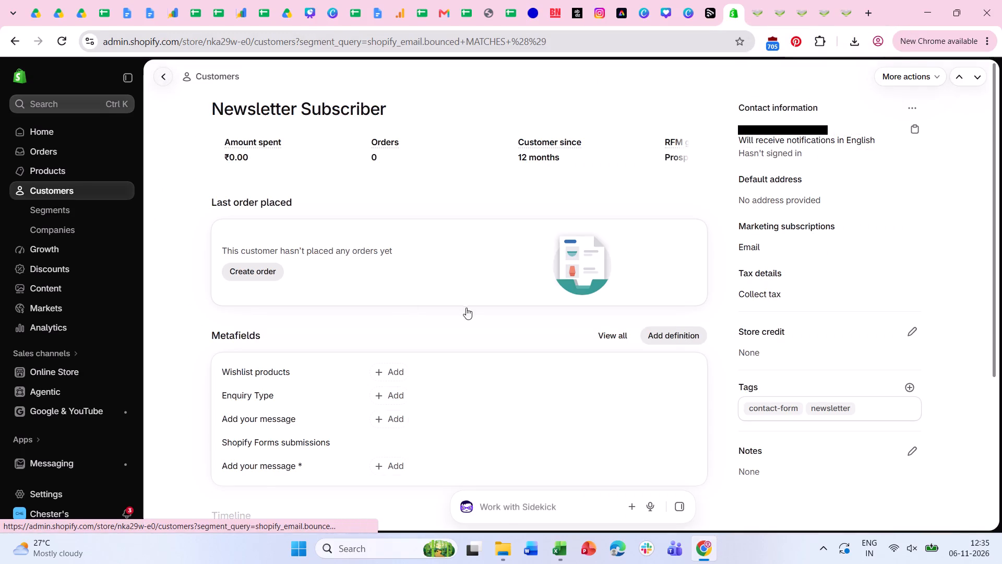
scroll(466, 308, "down", 17)
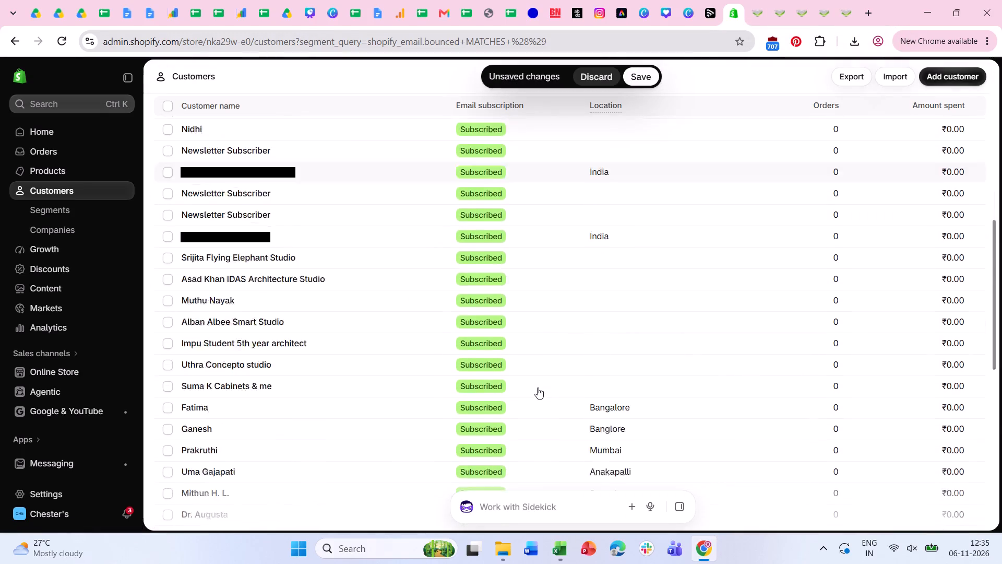
scroll(538, 387, "down", 3)
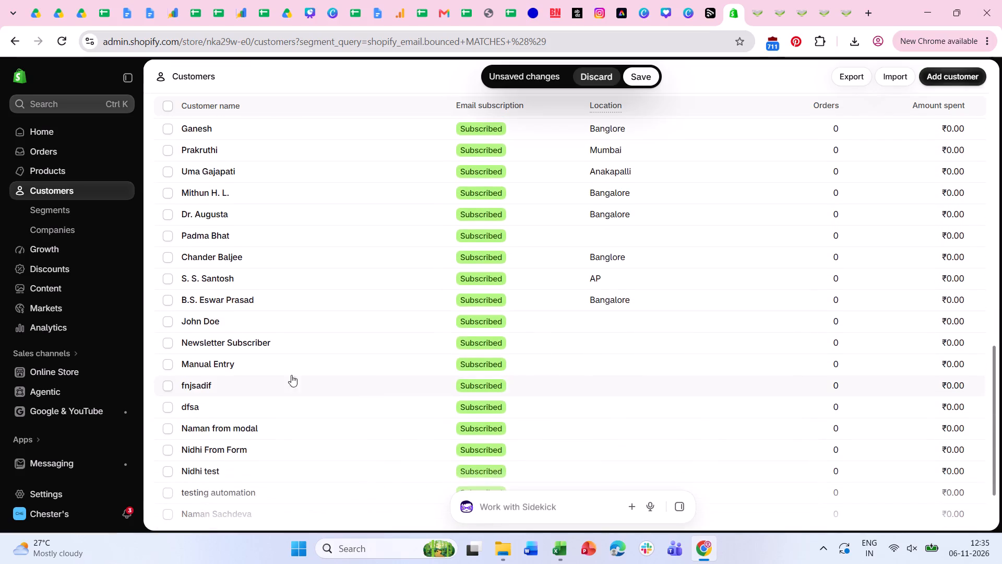
scroll(254, 371, "down", 1)
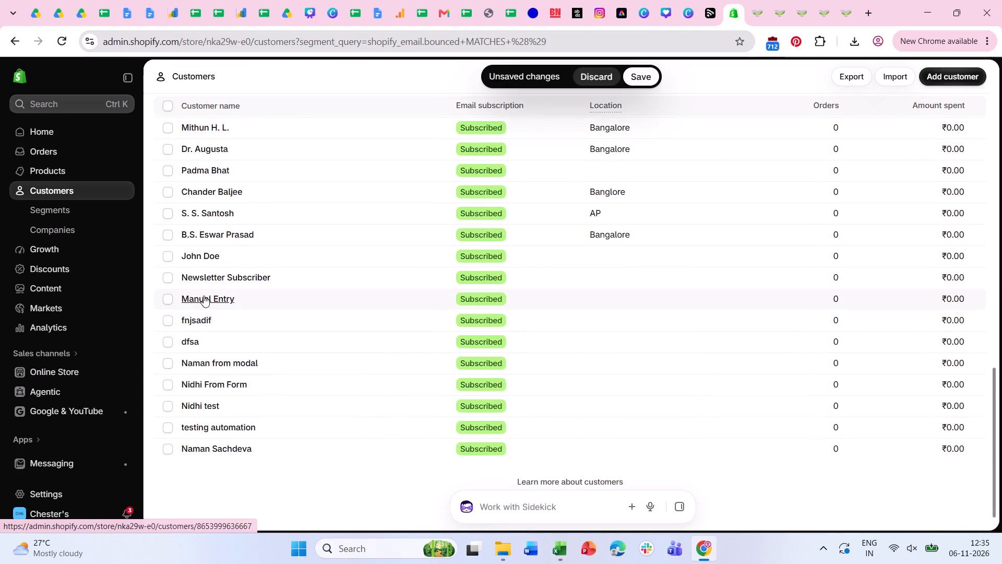
left_click(204, 296)
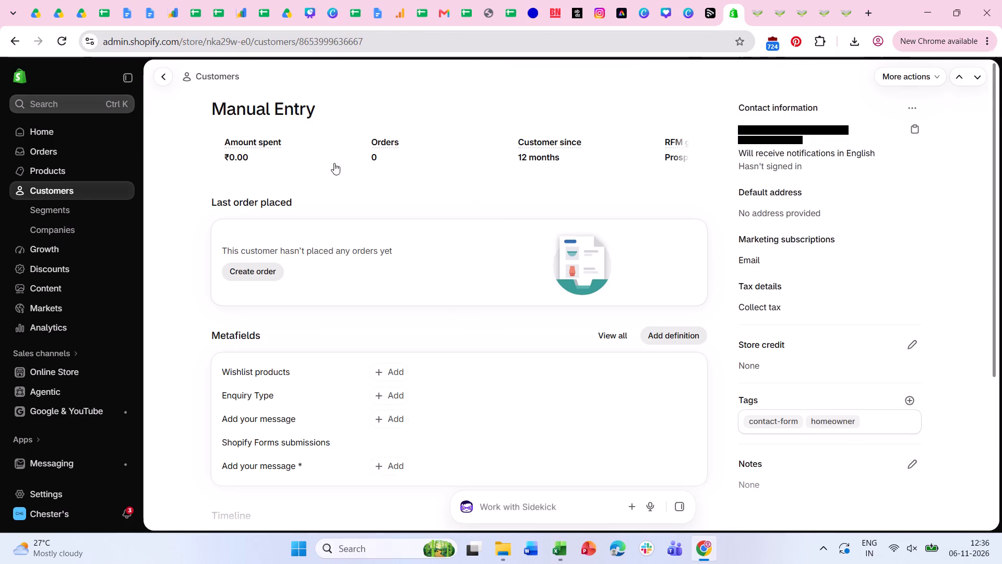
left_click(166, 81)
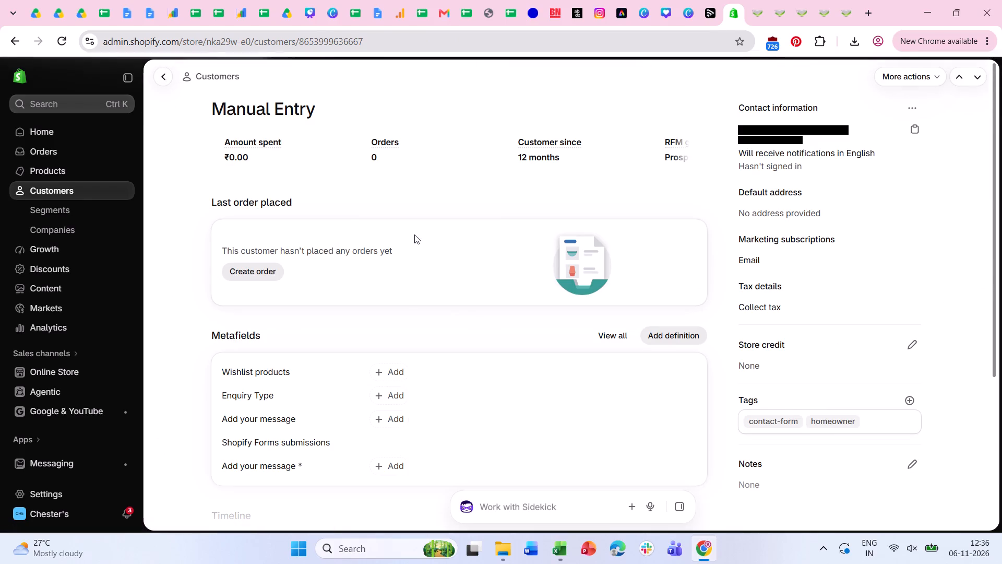
Open the fnjsadif customer record near the end of the bounced-email list to view its contact information, and return to the list.
scroll(525, 394, "down", 6)
scroll(379, 420, "down", 6)
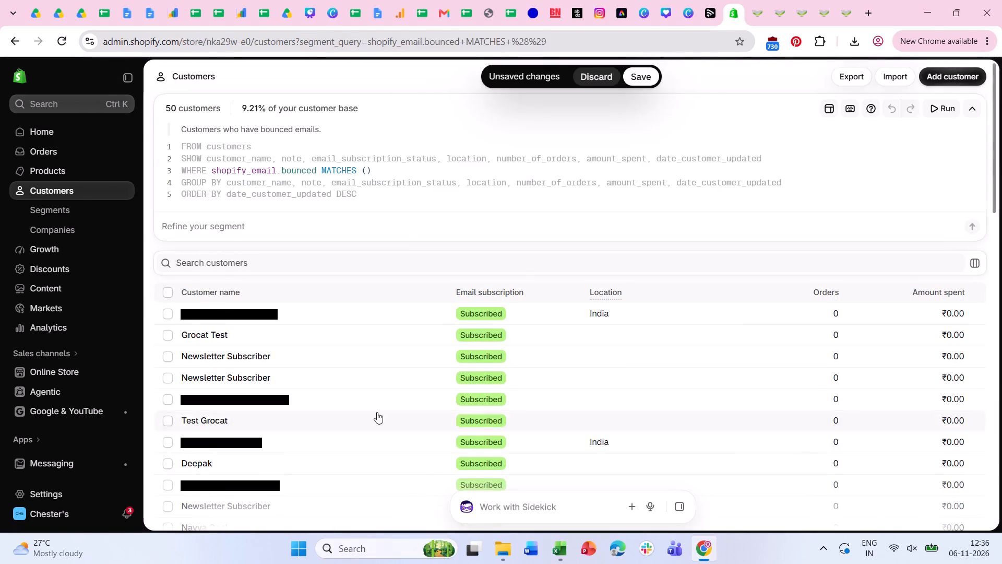
scroll(424, 408, "down", 8)
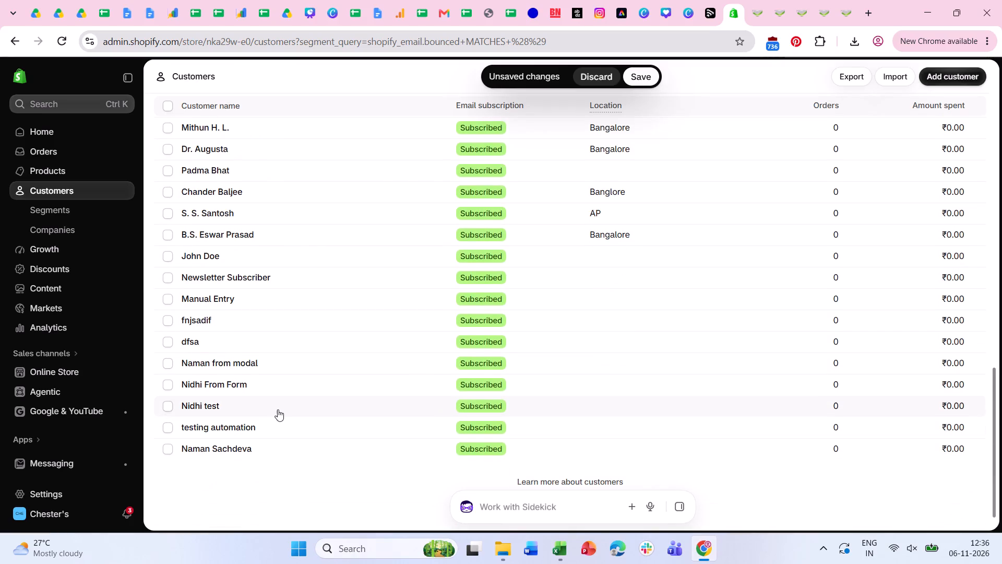
left_click(199, 322)
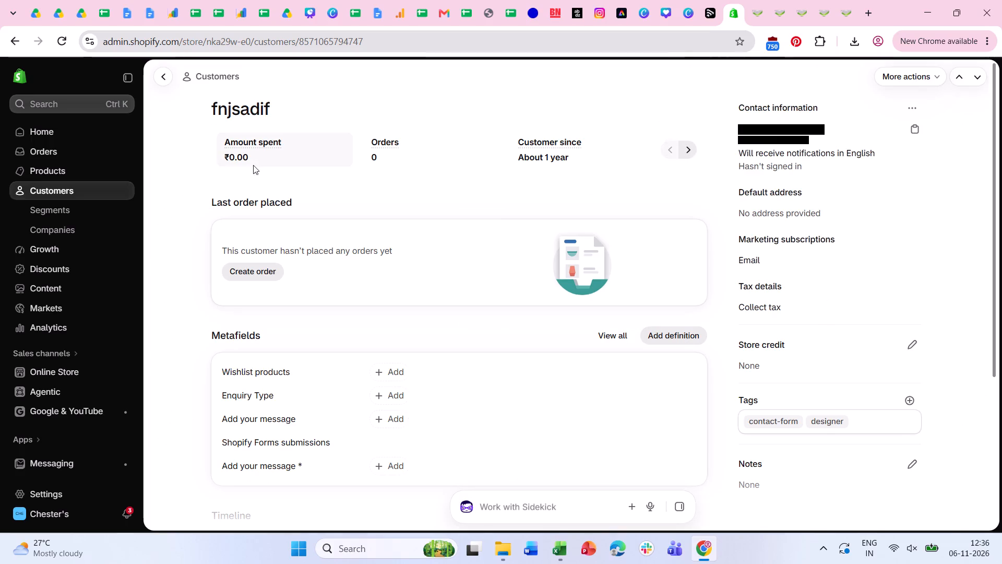
left_click(163, 72)
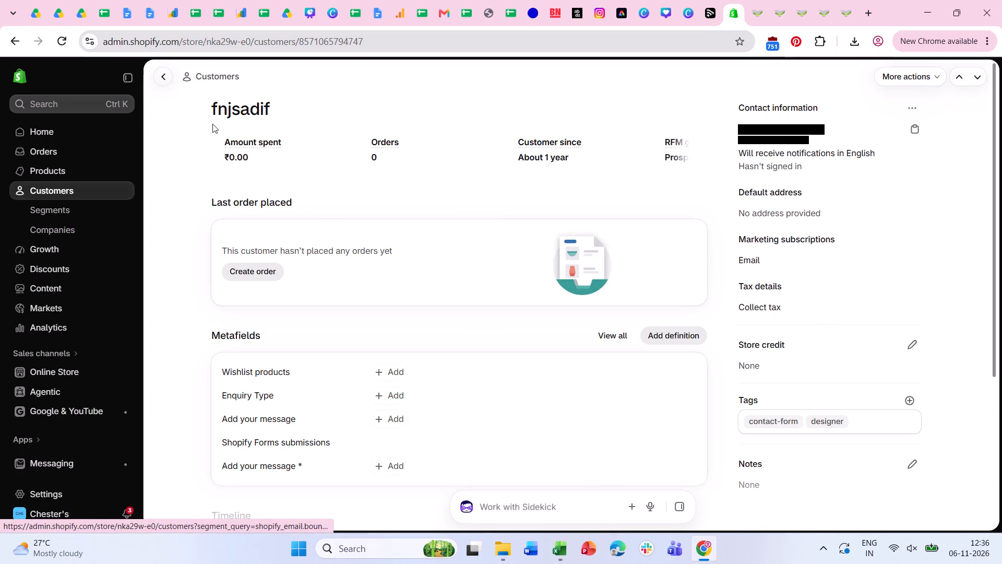
Look through the customer names in the bounced-email list down to its end and return to its beginning.
scroll(373, 281, "down", 8)
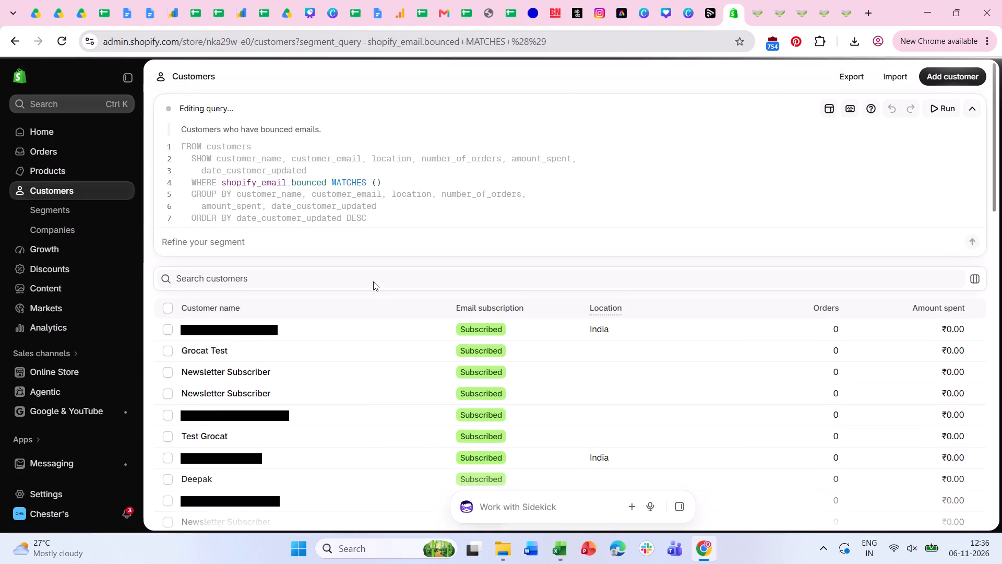
scroll(400, 375, "down", 16)
scroll(398, 373, "down", 7)
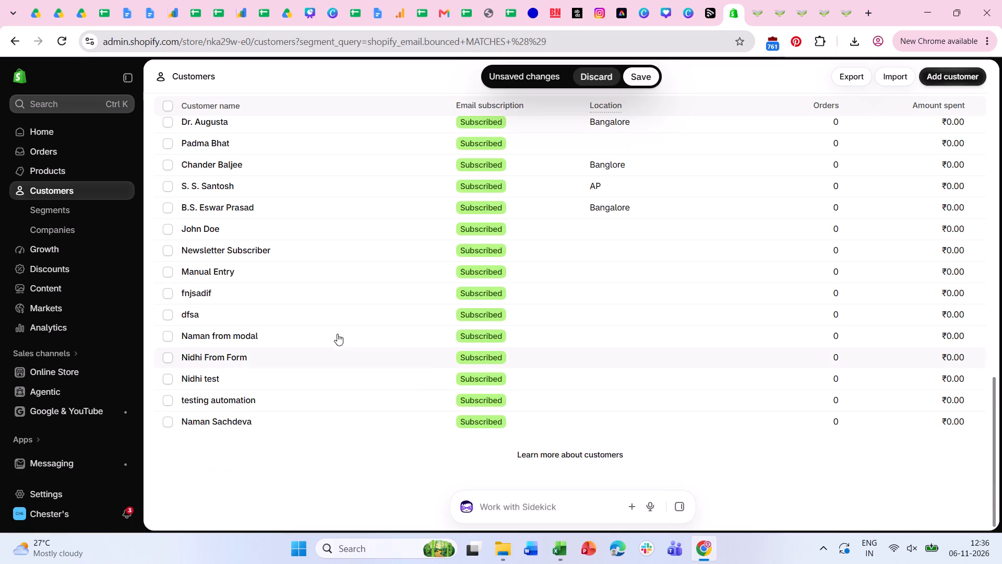
scroll(279, 286, "up", 4)
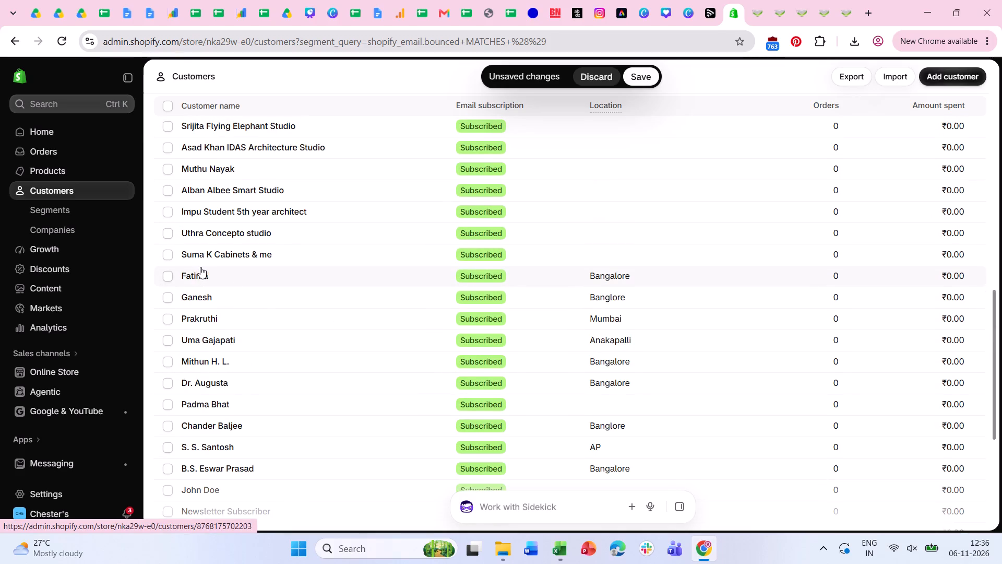
scroll(233, 221, "up", 5)
scroll(228, 269, "up", 6)
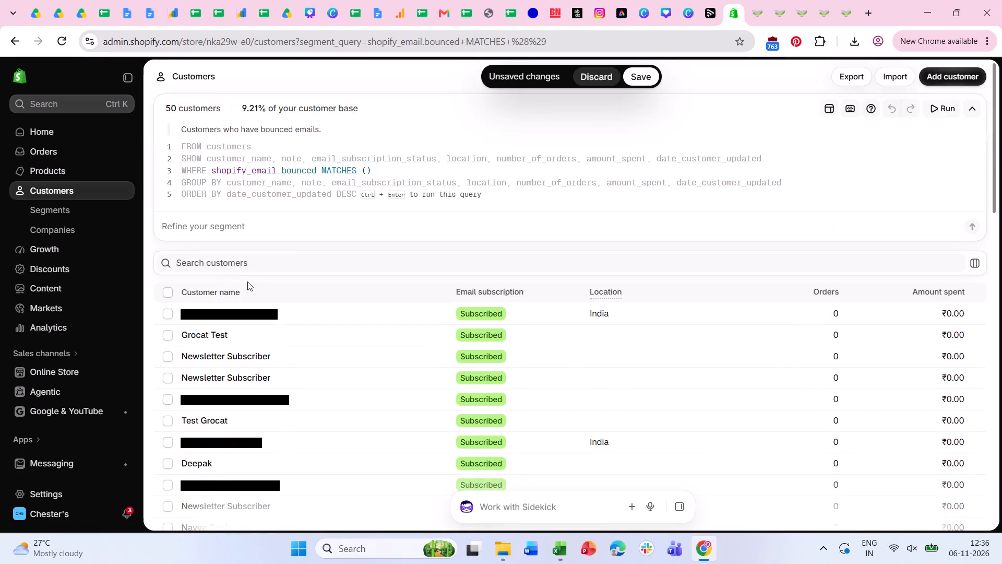
Open the Deepak customer record from the bounced-email list and copy the customer's email address.
scroll(221, 348, "down", 2)
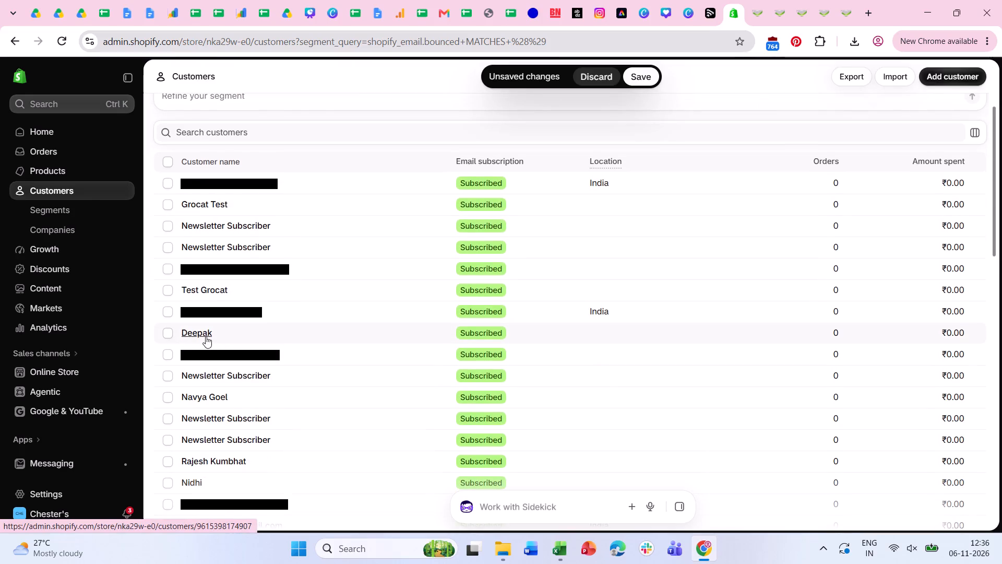
left_click(206, 336)
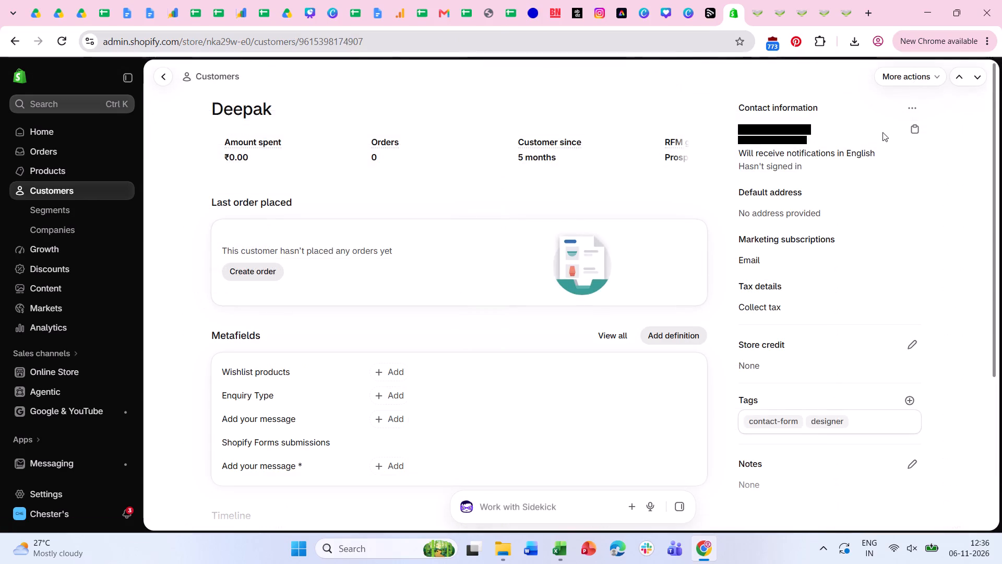
left_click(912, 131)
Try to validate the copied customer email address as a new validation in the last open Verifalia tab.
left_click(844, 12)
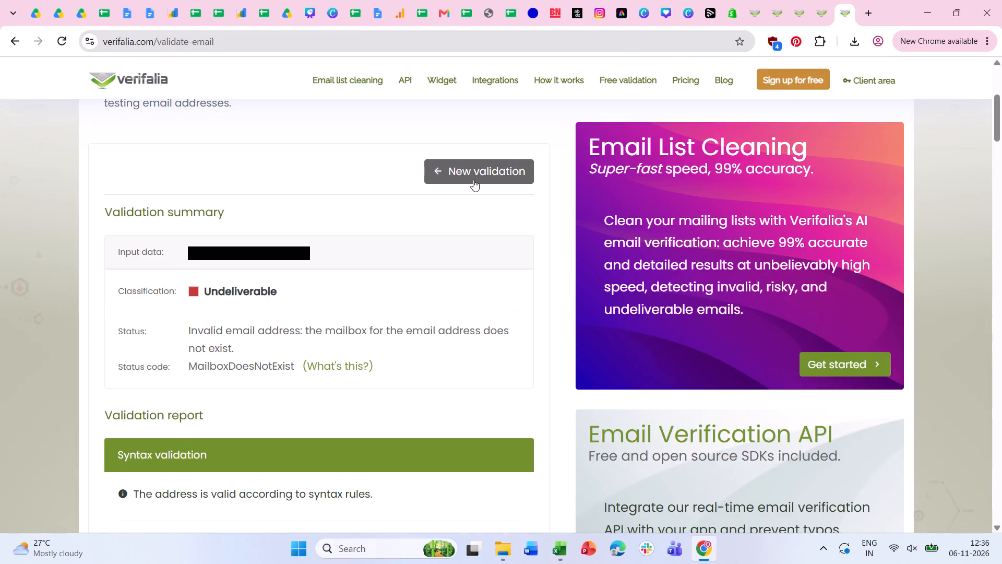
left_click(473, 177)
left_click(330, 451)
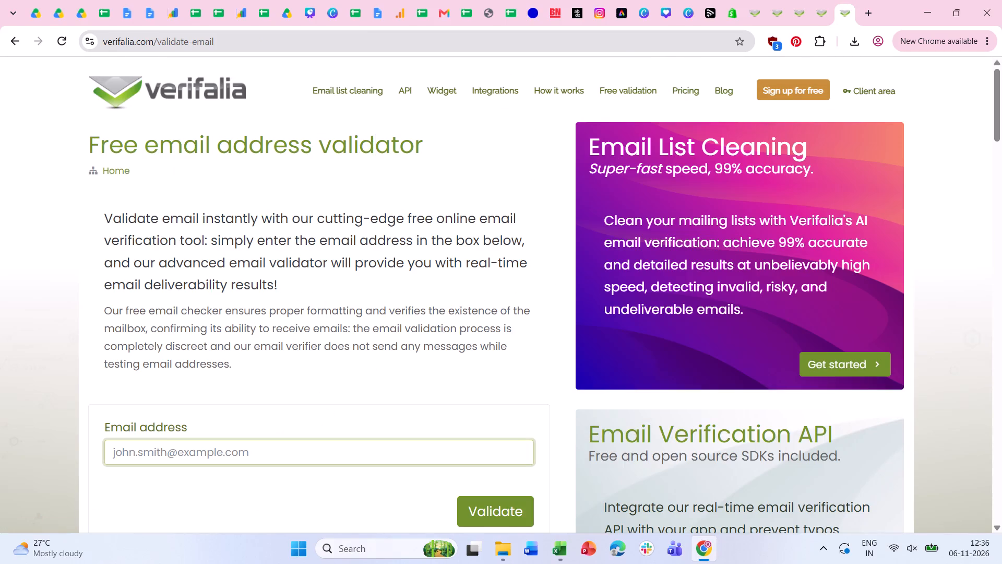
key("ctrl+v")
left_click(474, 507)
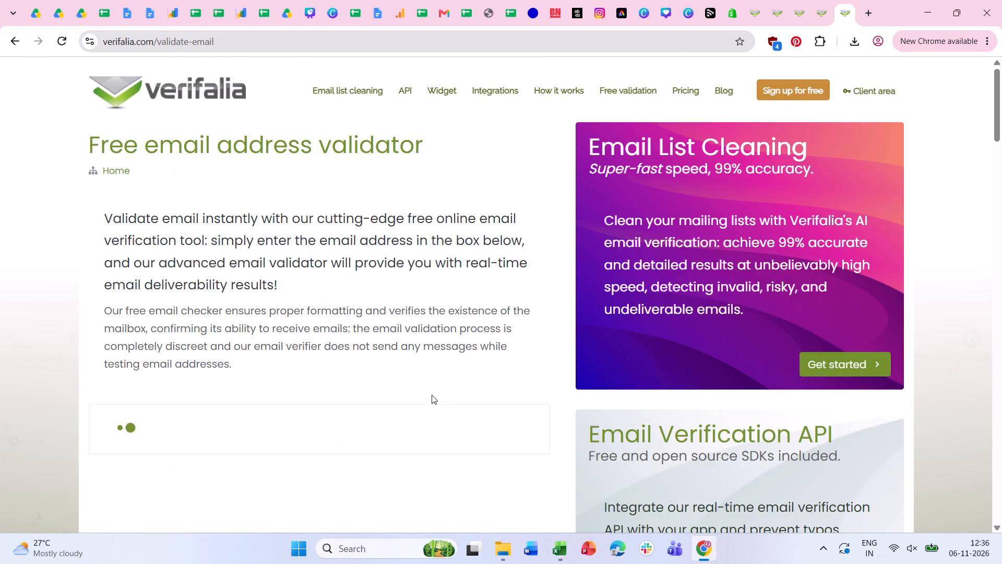
scroll(432, 395, "down", 3)
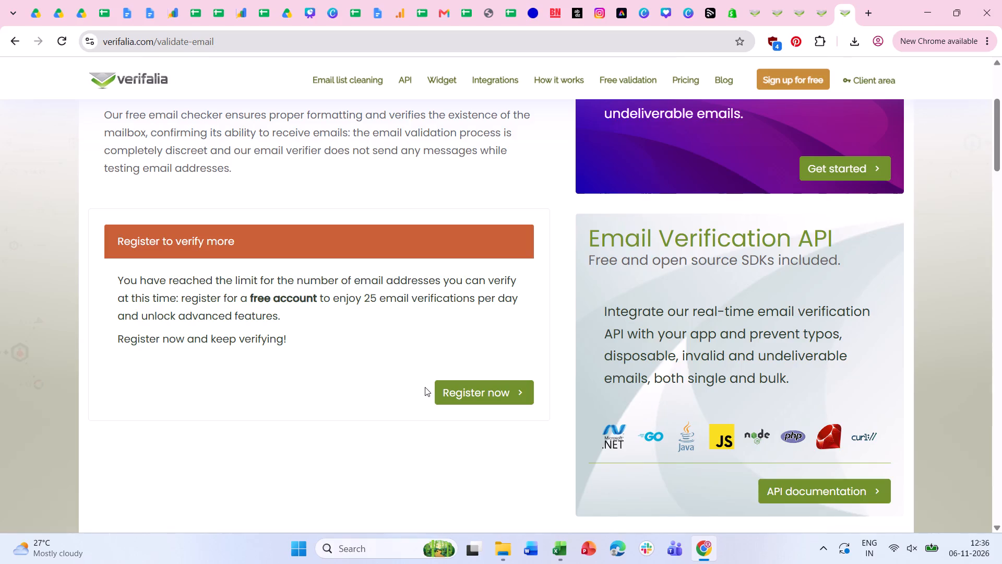
Replace the Verifalia page in the current tab with Google and search for "email verifier".
left_click(410, 38)
key("g")
key("Return")
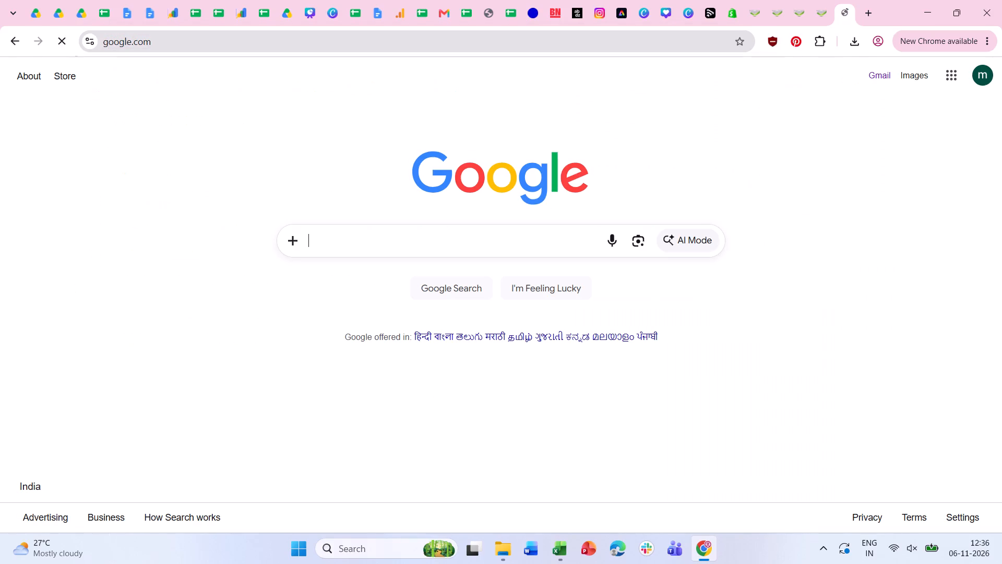
type("emai")
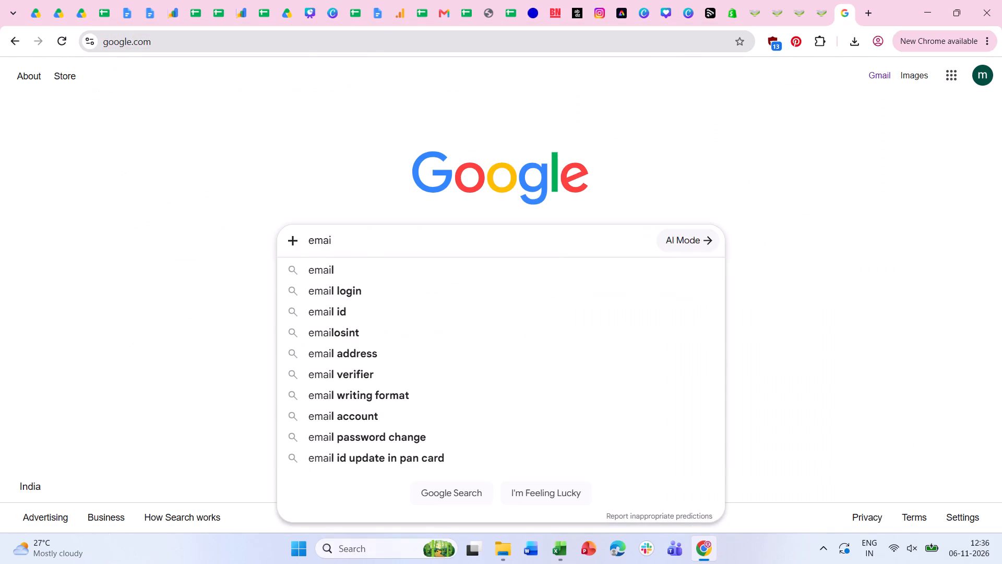
key("Down")
key("Down")
key("Down")
key("Down")
key("Down")
key("Down")
key("Down")
key("Up")
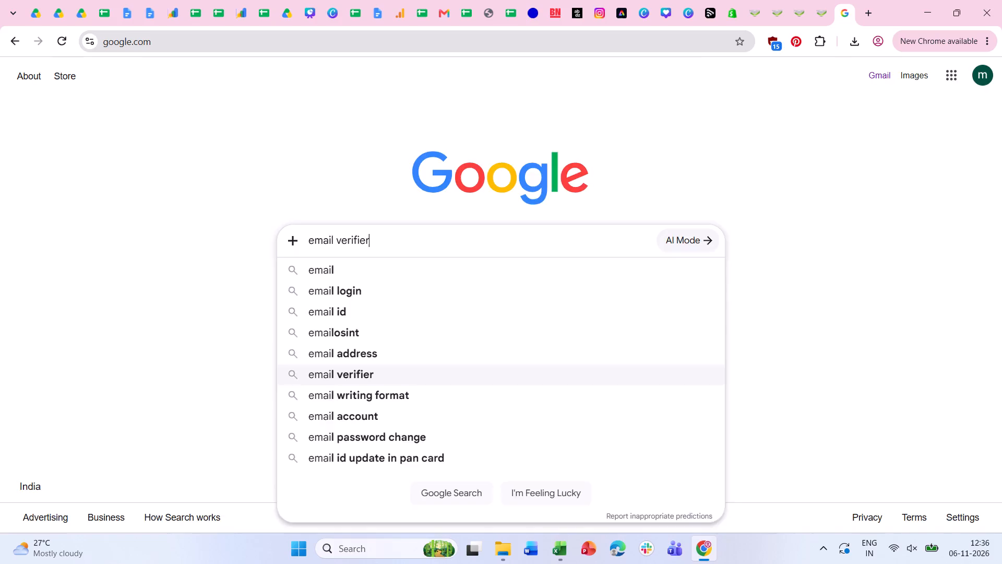
key("Return")
Open the hunter.io Email Verifier search result in a new tab and switch to it.
right_click(226, 321)
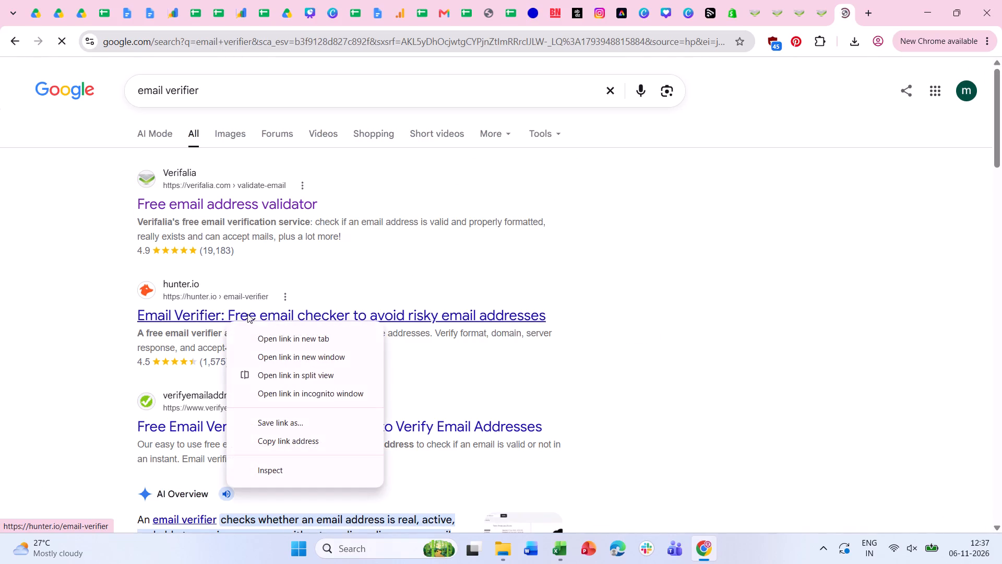
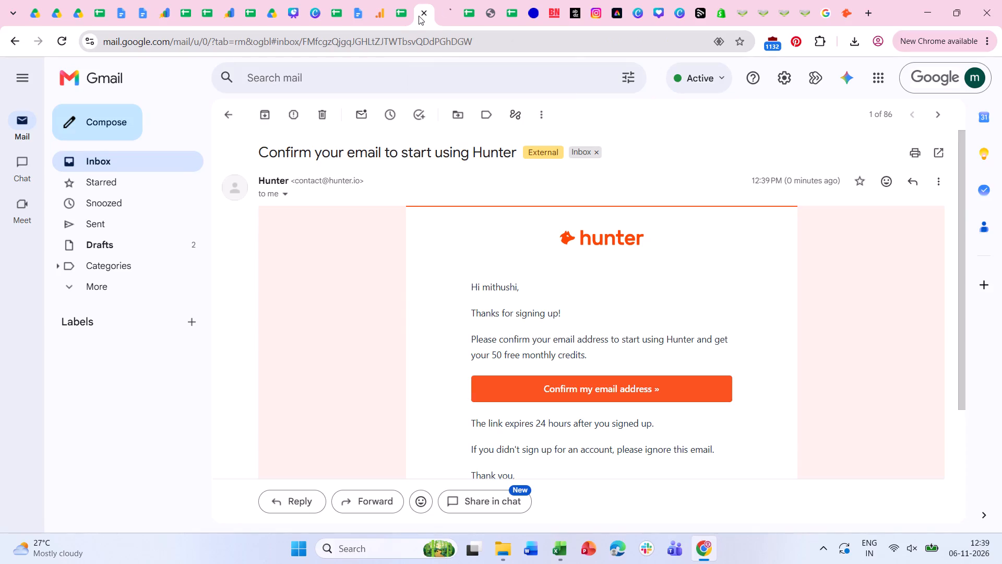
Return to the Hunter onboarding page, choose Invite later for co-workers, and proceed past team creation.
left_click(440, 20)
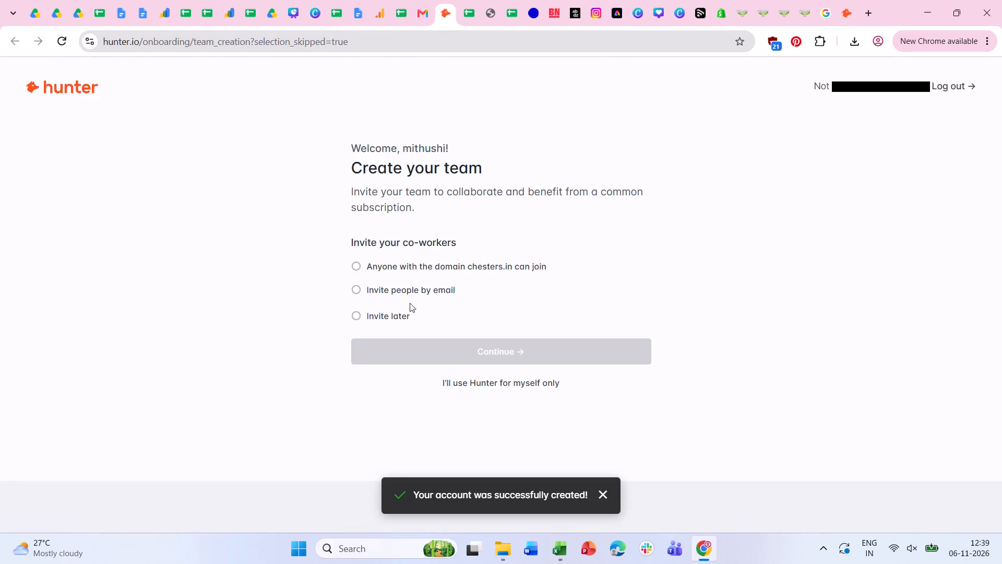
left_click(356, 312)
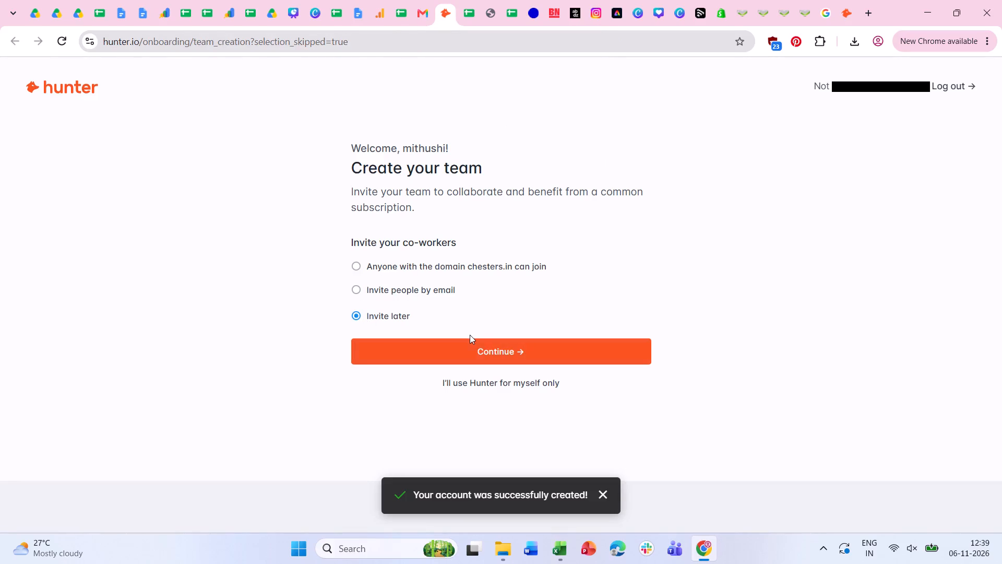
left_click(476, 373)
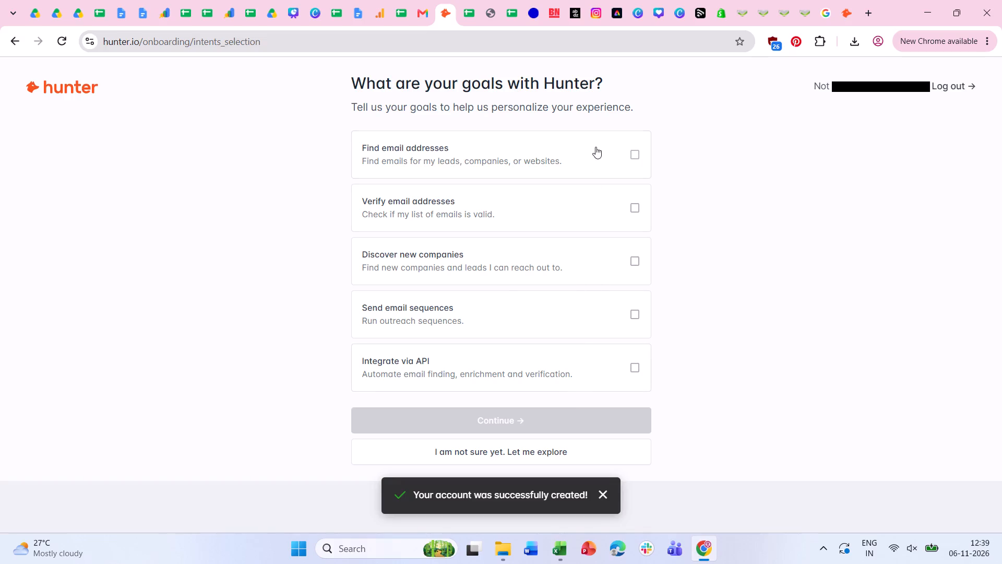
Complete the Hunter onboarding with the goal "Verify email addresses" and the data type "I have a list of email addresses".
left_click(633, 206)
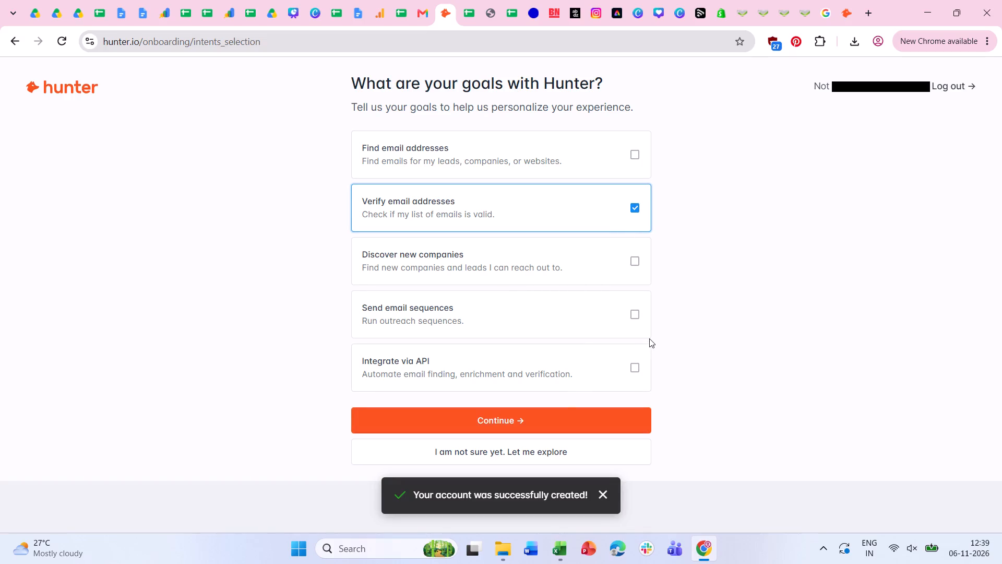
scroll(649, 338, "down", 2)
left_click(508, 424)
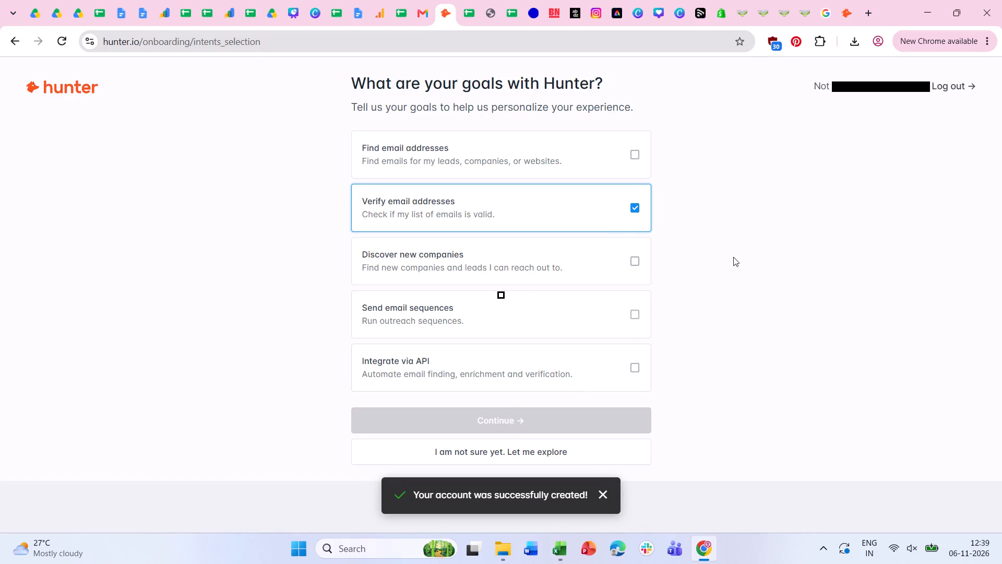
left_click(571, 271)
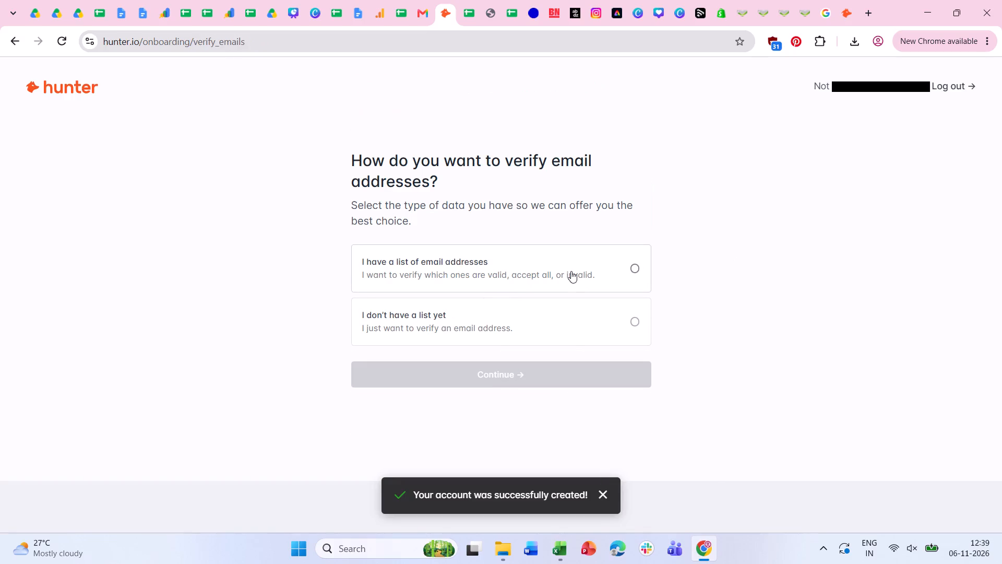
left_click(565, 380)
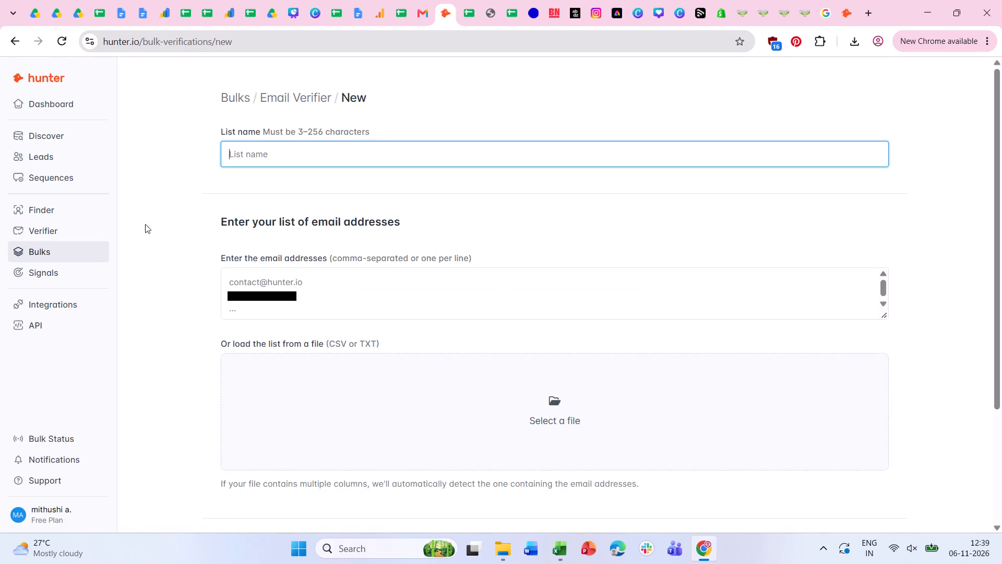
Verify the copied customer email address in Hunter's single-address Email Verifier and expand the details of the result.
left_click(42, 225)
left_click(409, 165)
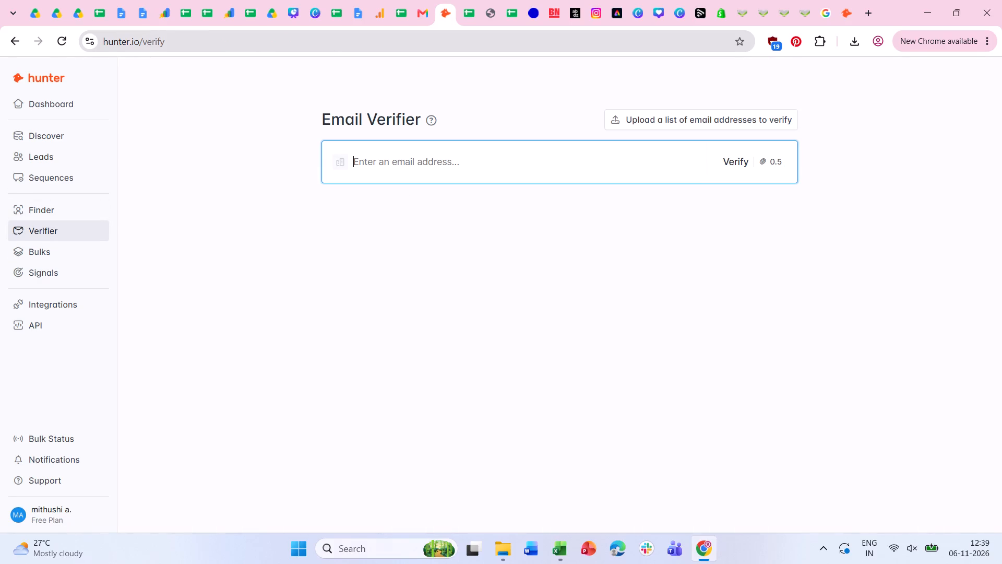
key("ctrl+v")
left_click(726, 162)
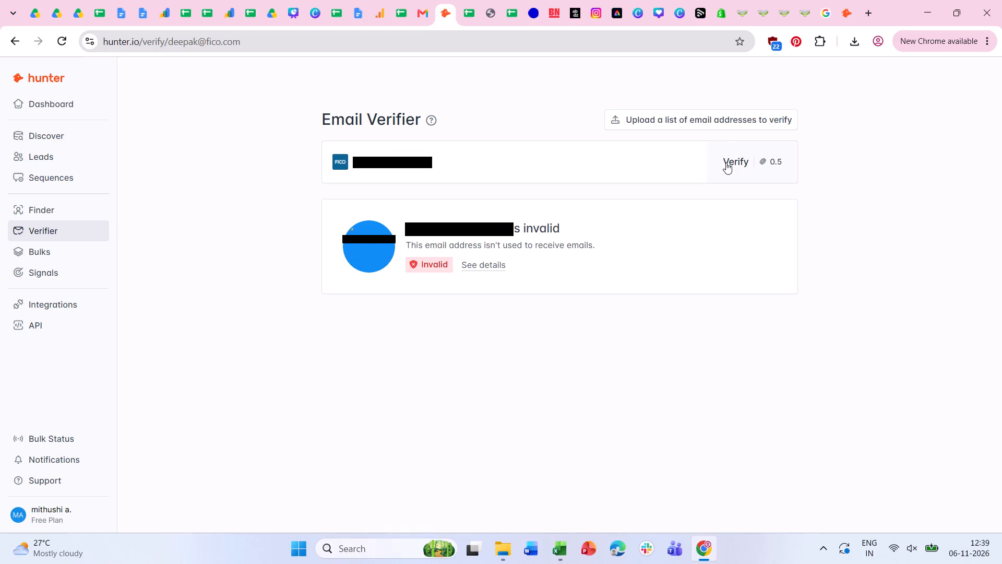
left_click(492, 268)
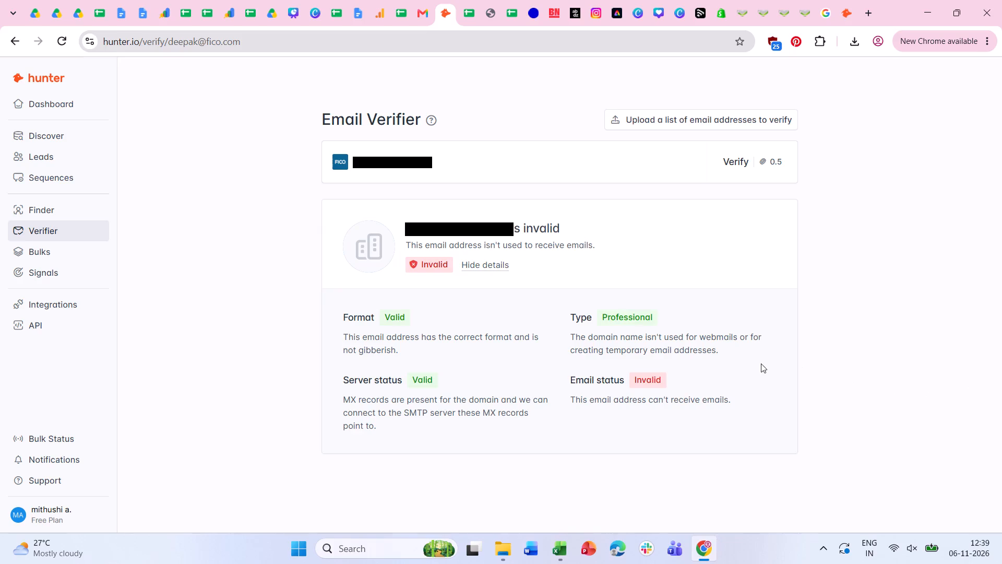
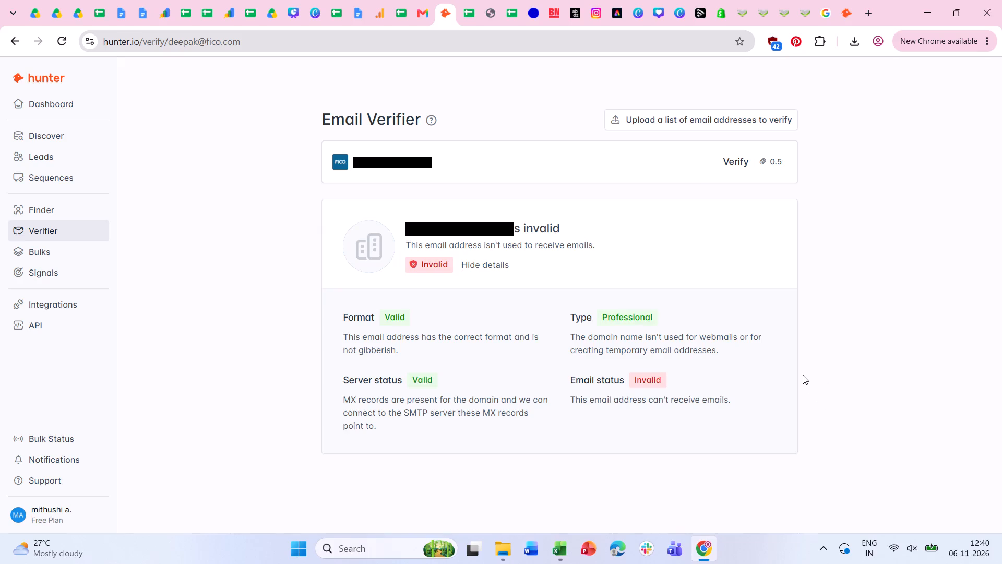
Close the leftover Hunter "Check your inbox" tab and the Google search tab beside it.
left_click(838, 7)
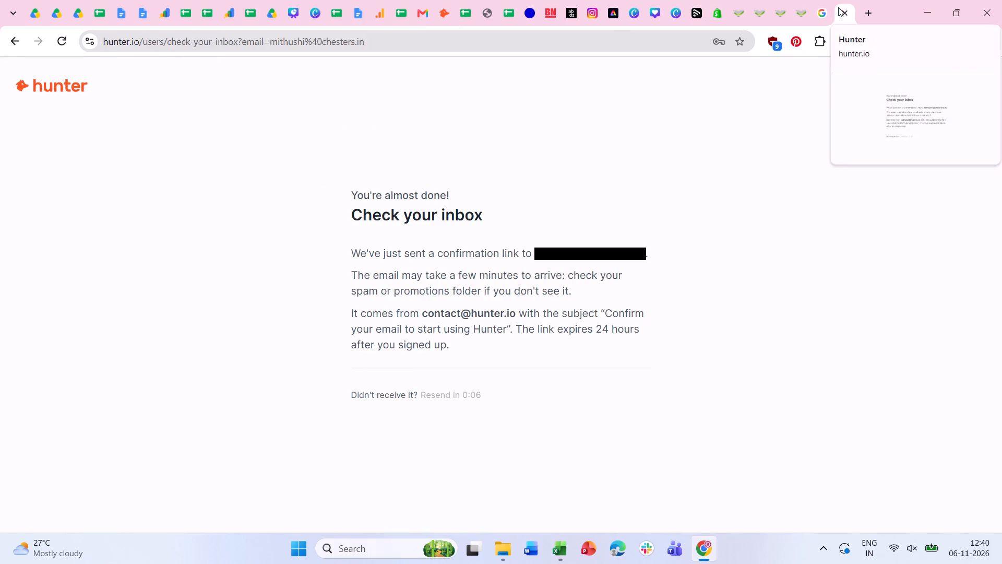
left_click(845, 15)
left_click(845, 15)
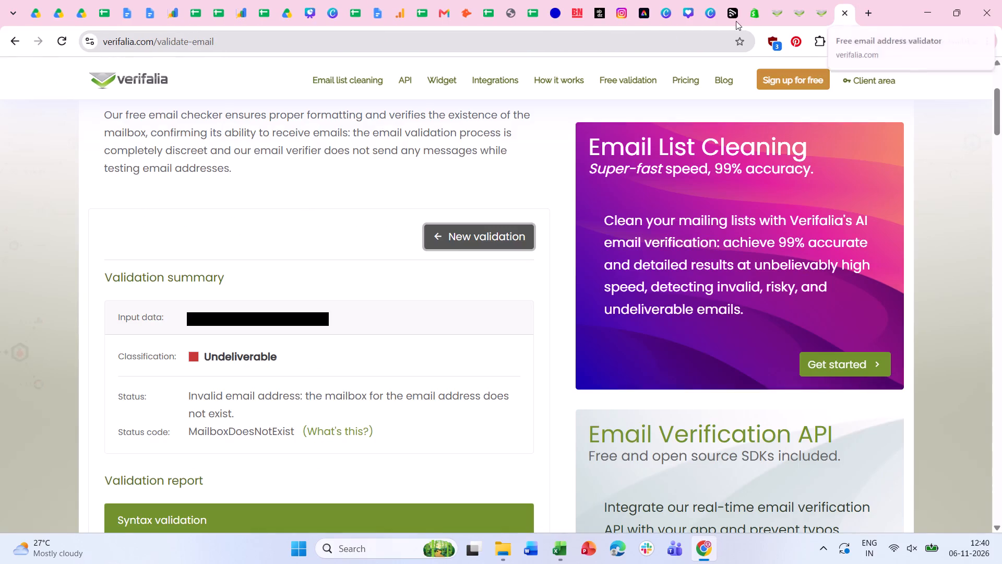
Switch to the Gmail tab and go back from the Hunter confirmation email to the inbox.
left_click(468, 17)
left_click(440, 19)
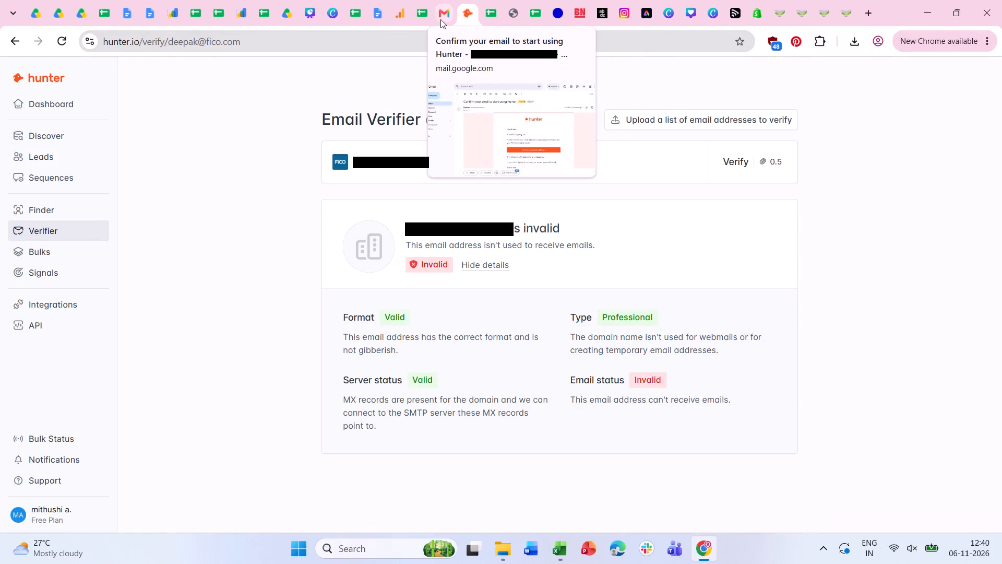
left_click(228, 114)
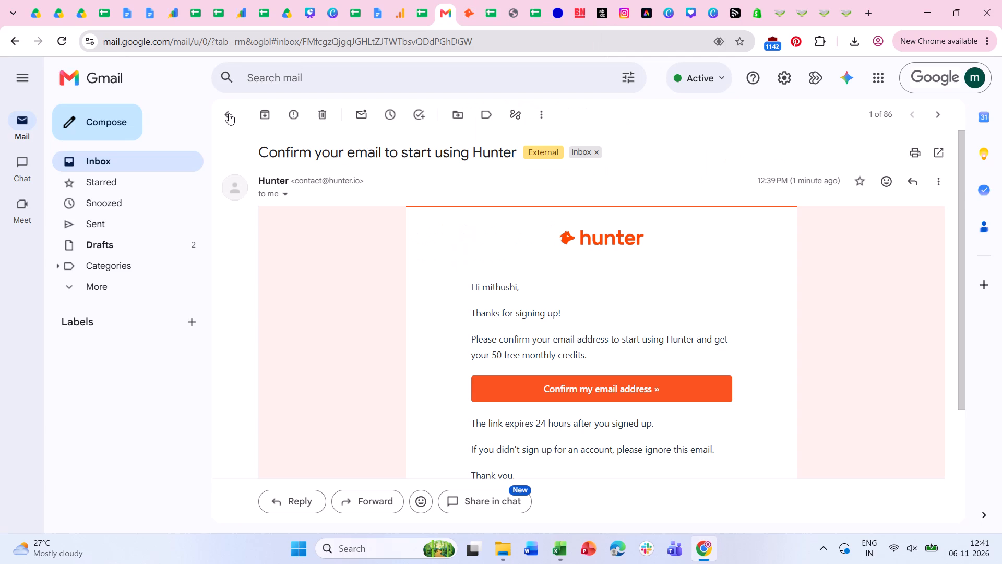